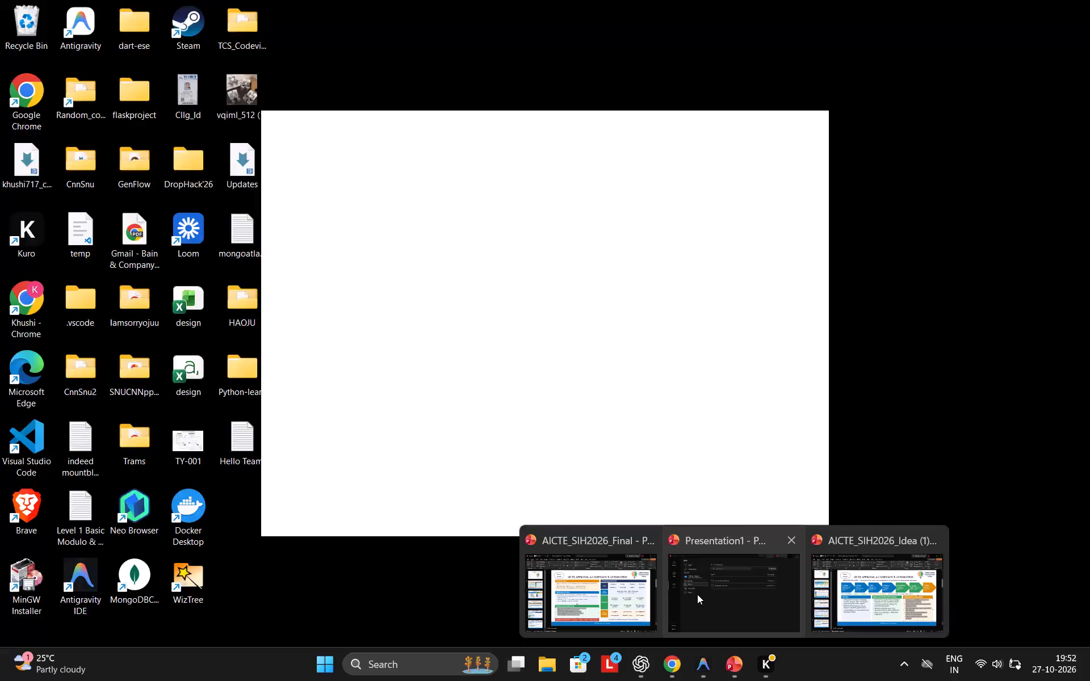
Switch to Chrome and reload the Canva presentation on AICTE approval and compliance automation.
click(637, 596)
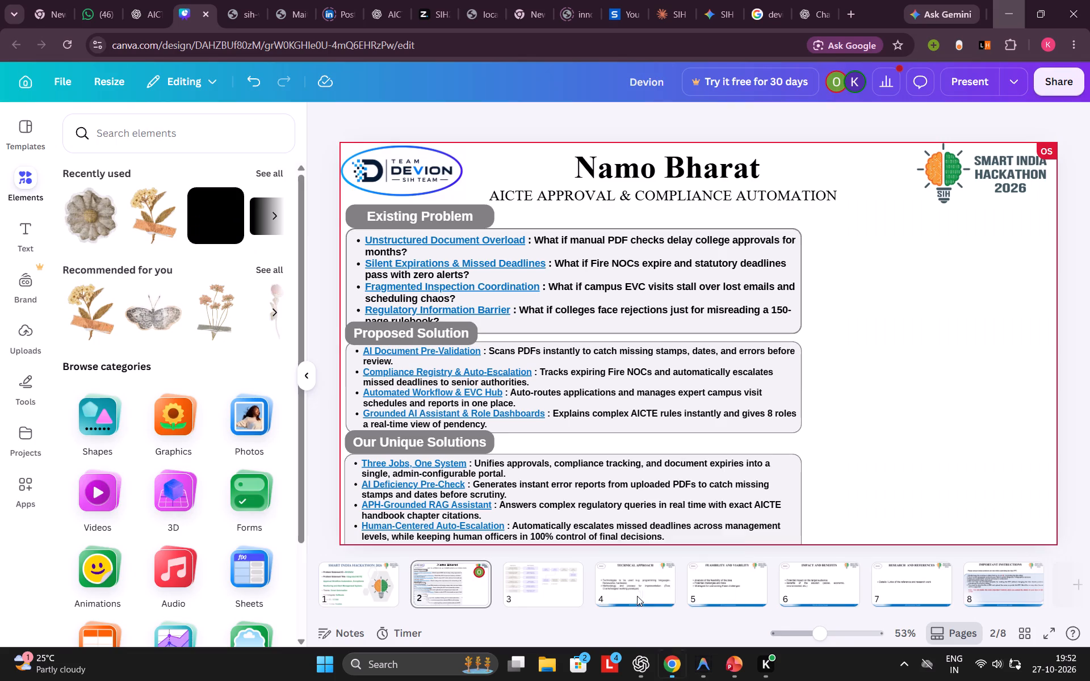
click(72, 45)
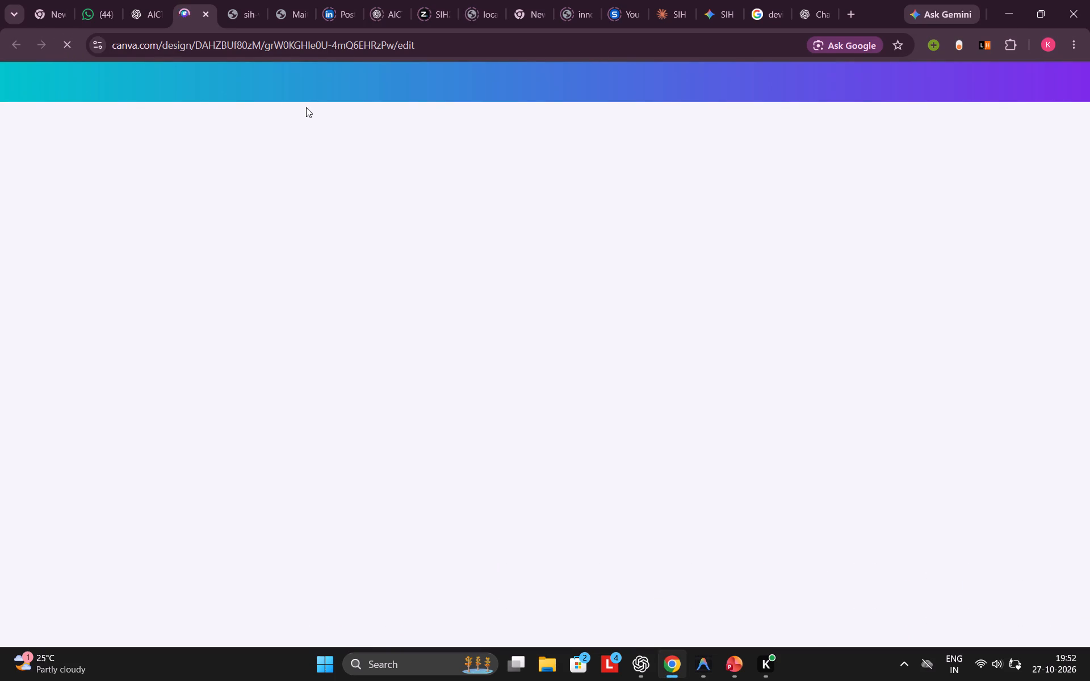
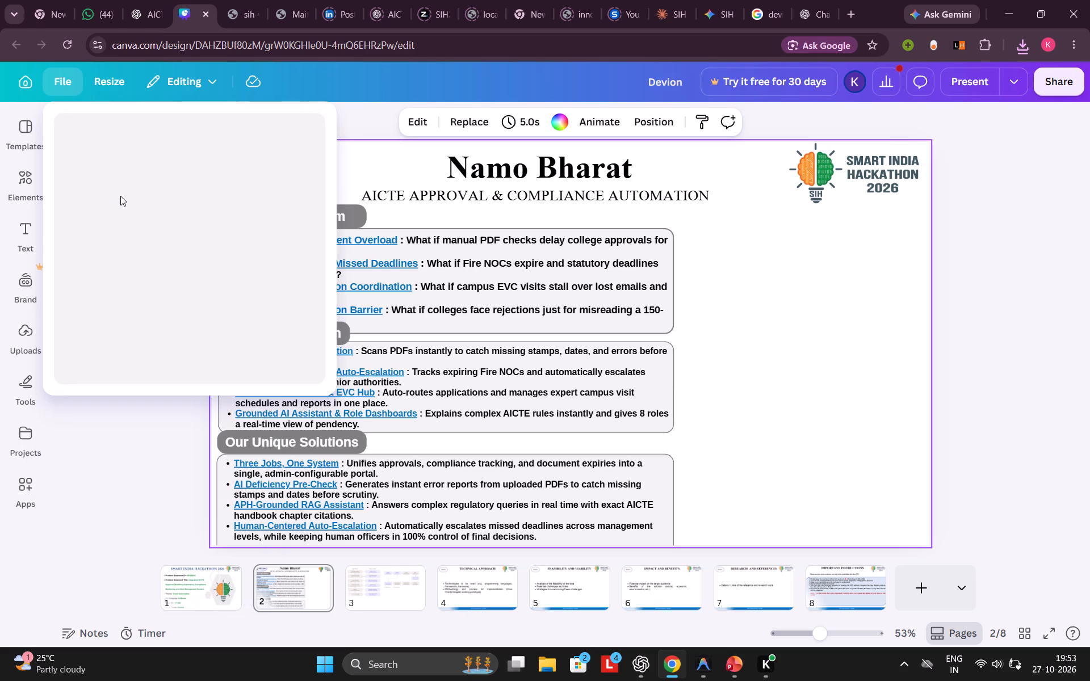
Upload the JPEG "WhatsApp Image 2026-10-27 at 17.41.46" from the Downloads folder to the design and show the uploaded images.
click(154, 277)
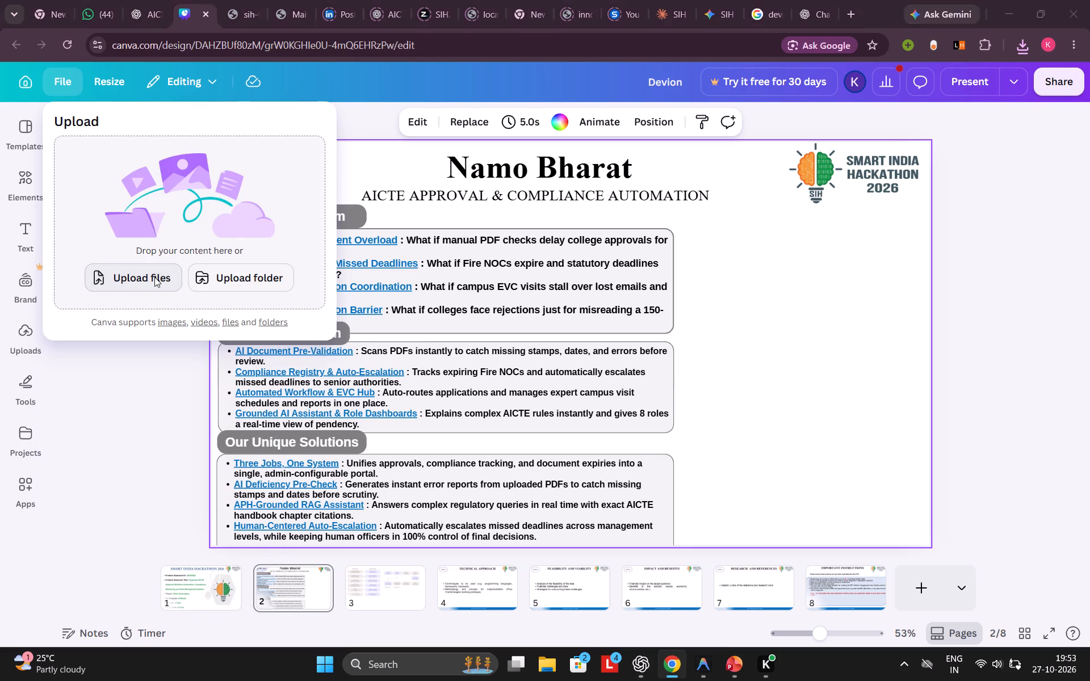
double_click(74, 182)
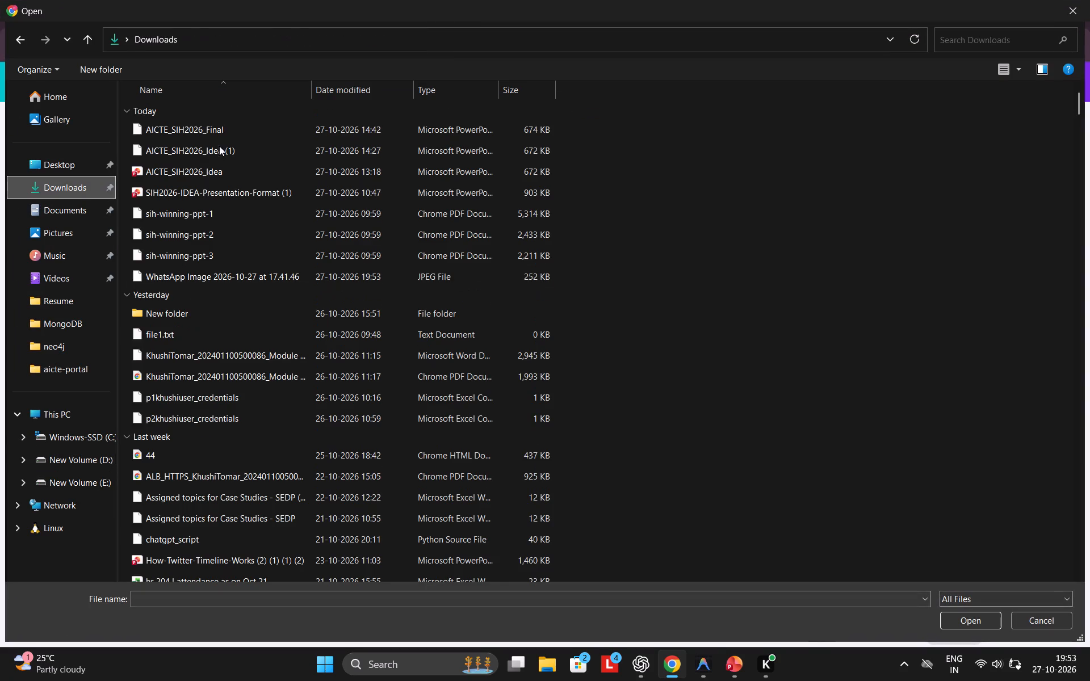
click(222, 274)
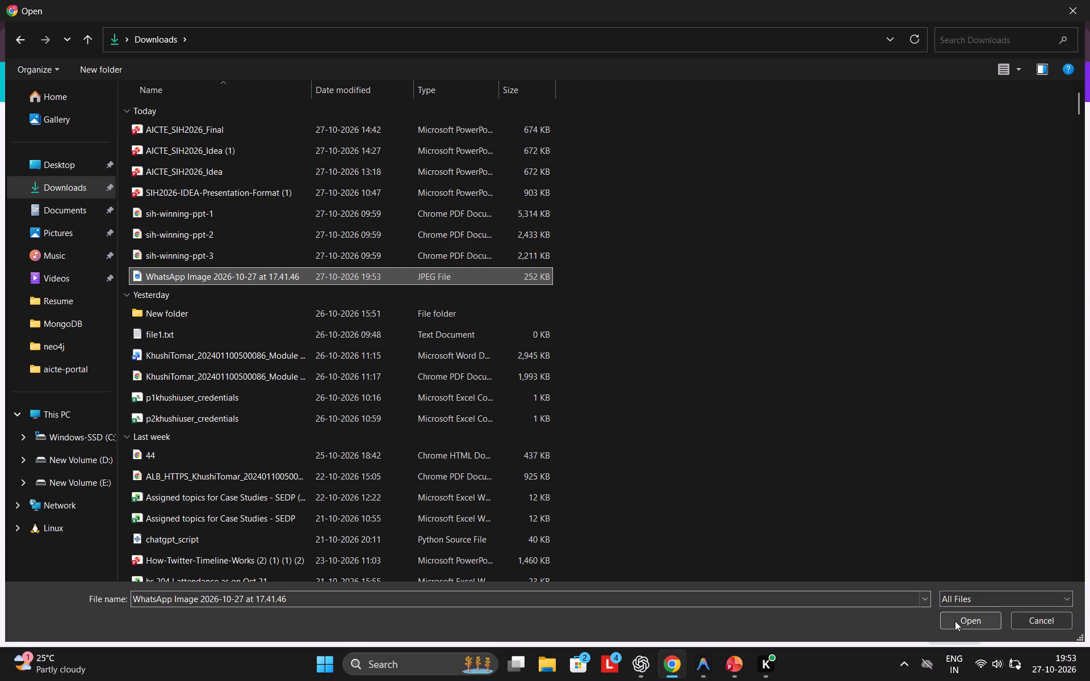
click(954, 621)
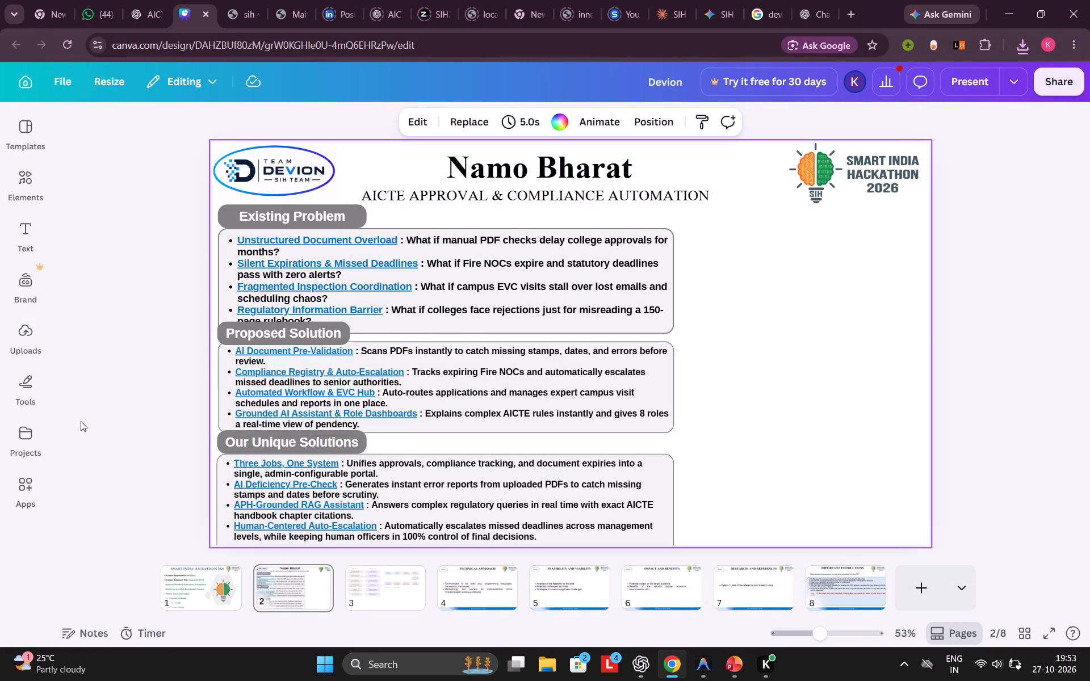
click(19, 330)
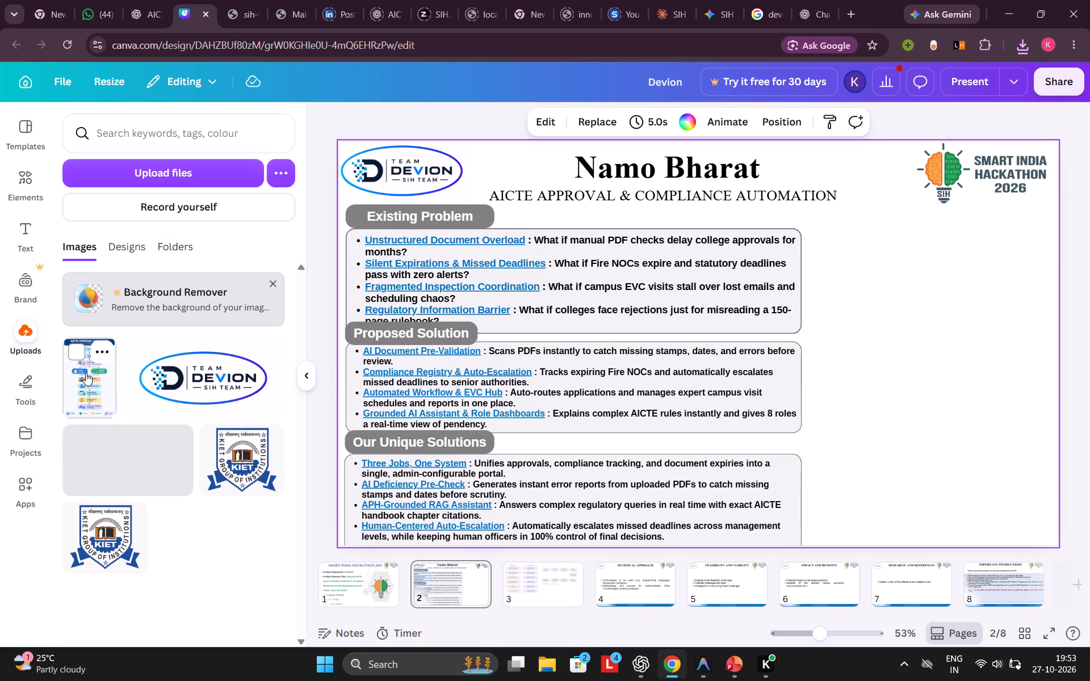
click(86, 373)
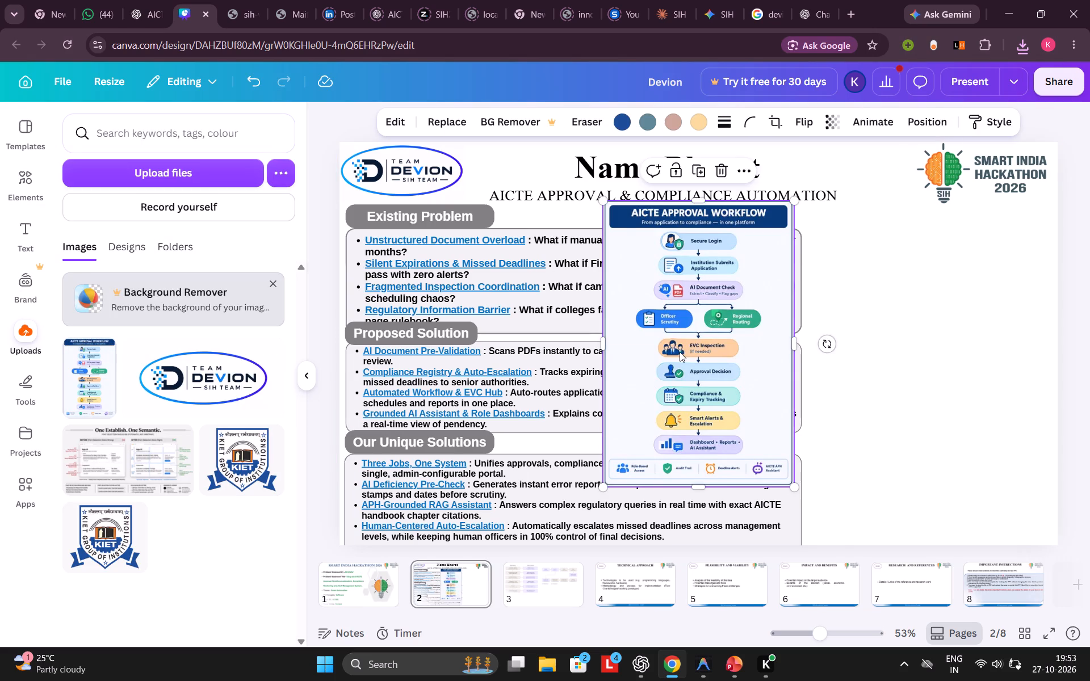
drag(678, 352, 900, 350)
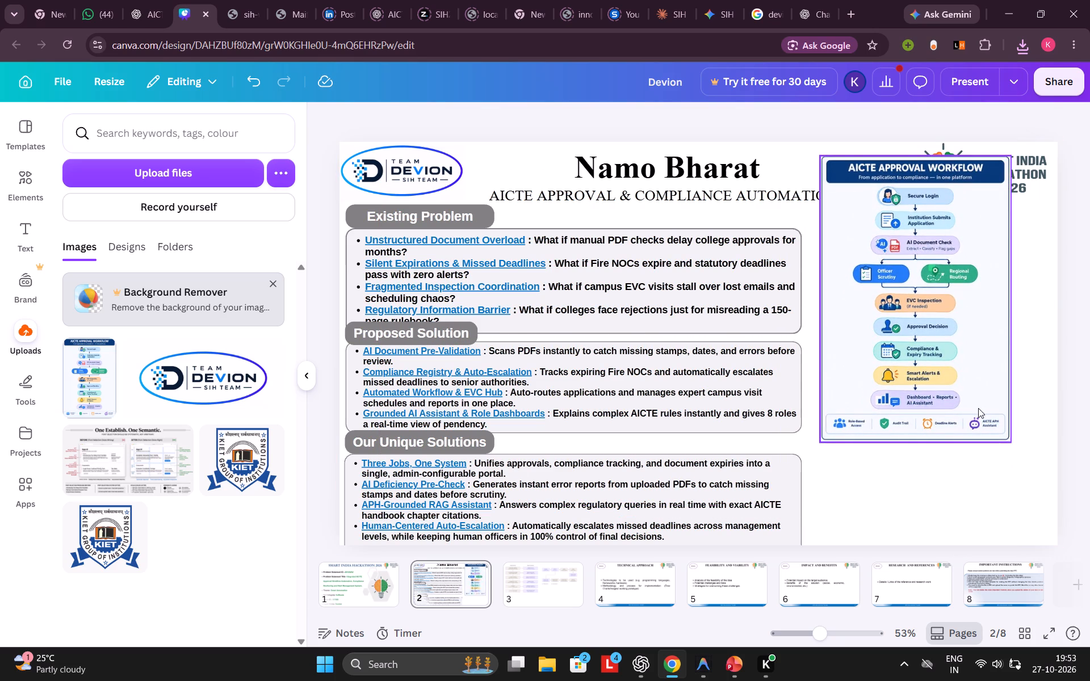
Reposition and enlarge the workflow image to about 614 wide by 960 high, reaching the slide's lower and outer edges.
click(976, 405)
drag(1012, 443, 1039, 460)
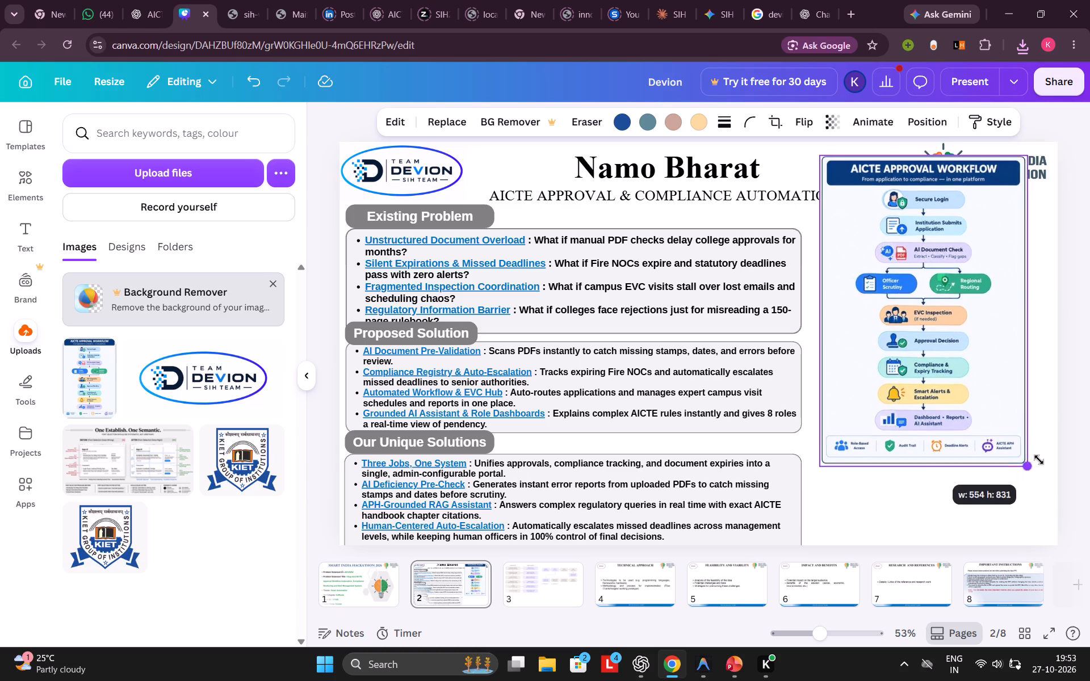
drag(1039, 460, 1035, 488)
drag(954, 363, 958, 394)
drag(1044, 516, 1056, 523)
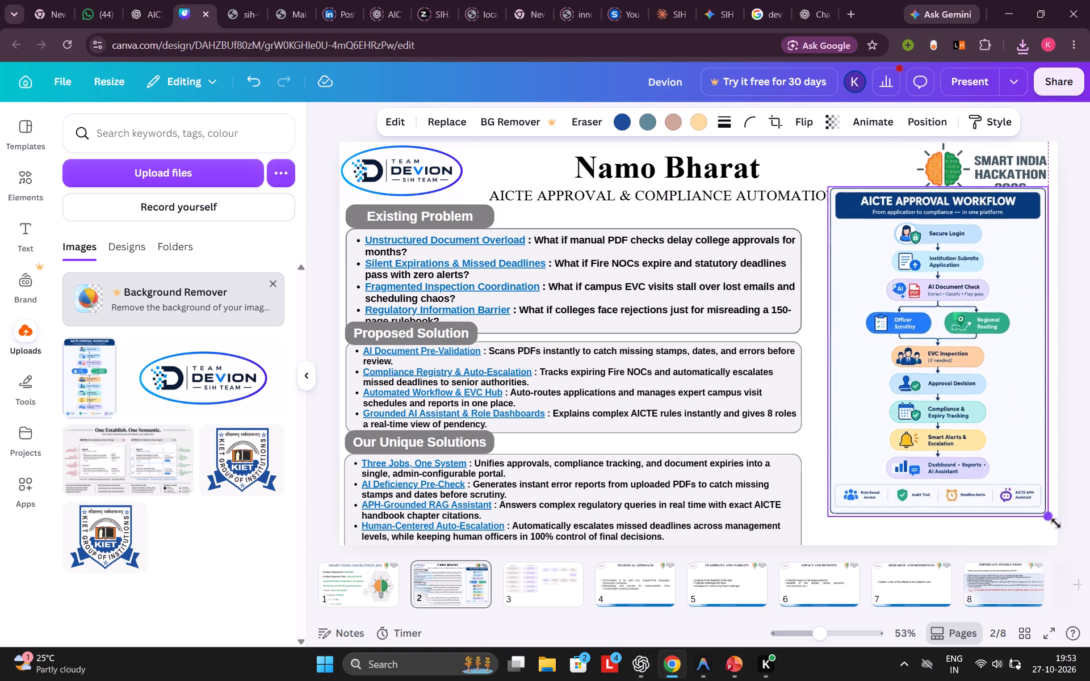
drag(1056, 523, 1059, 526)
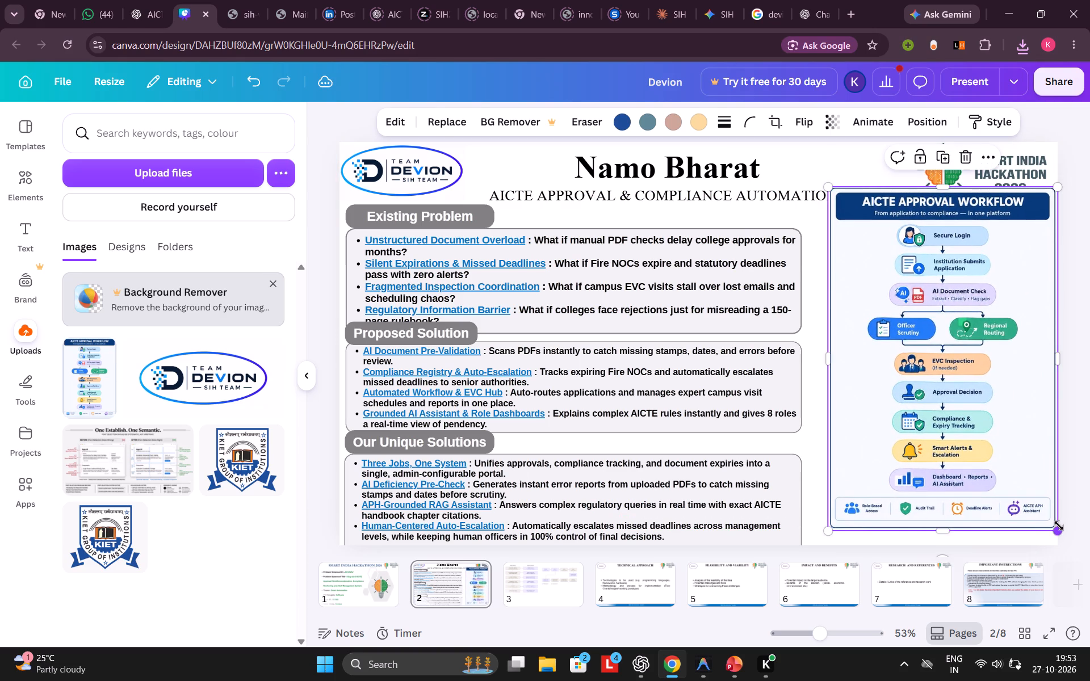
drag(942, 530, 943, 543)
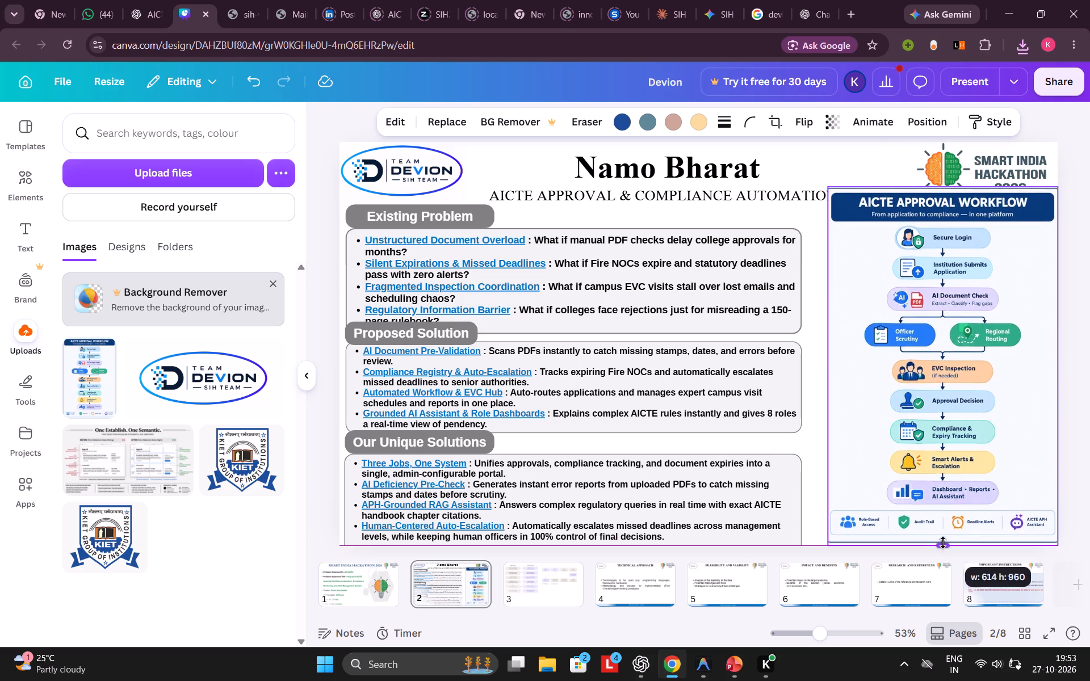
drag(943, 543, 944, 544)
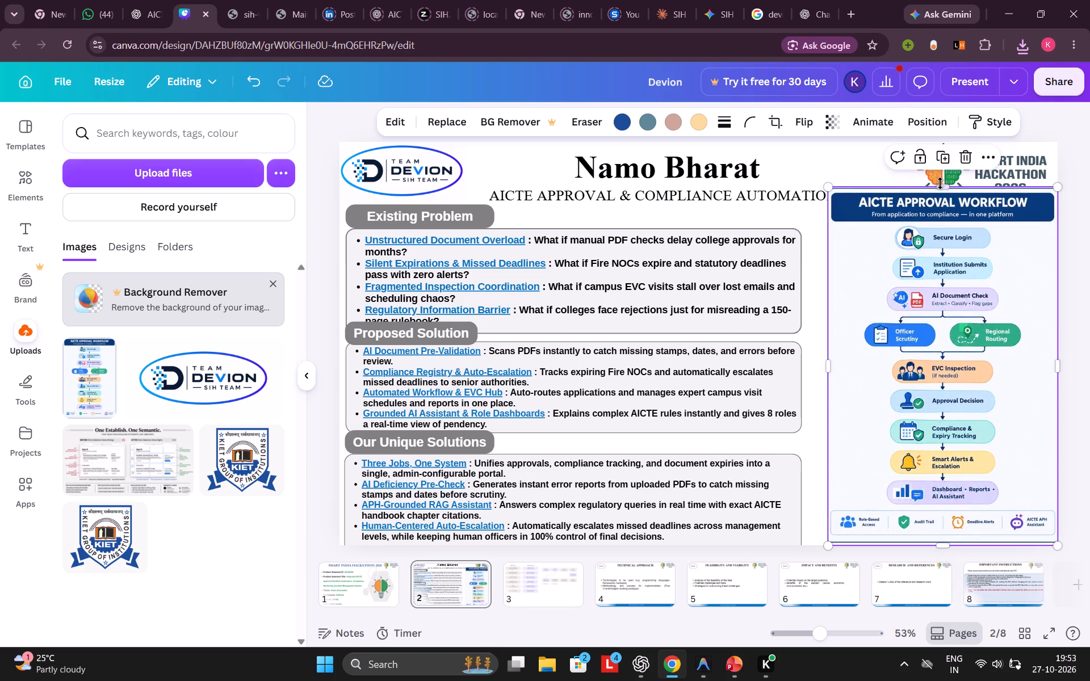
Trim the workflow image's upper edge slightly, to a height of about 959.
drag(941, 188, 941, 220)
drag(941, 220, 941, 204)
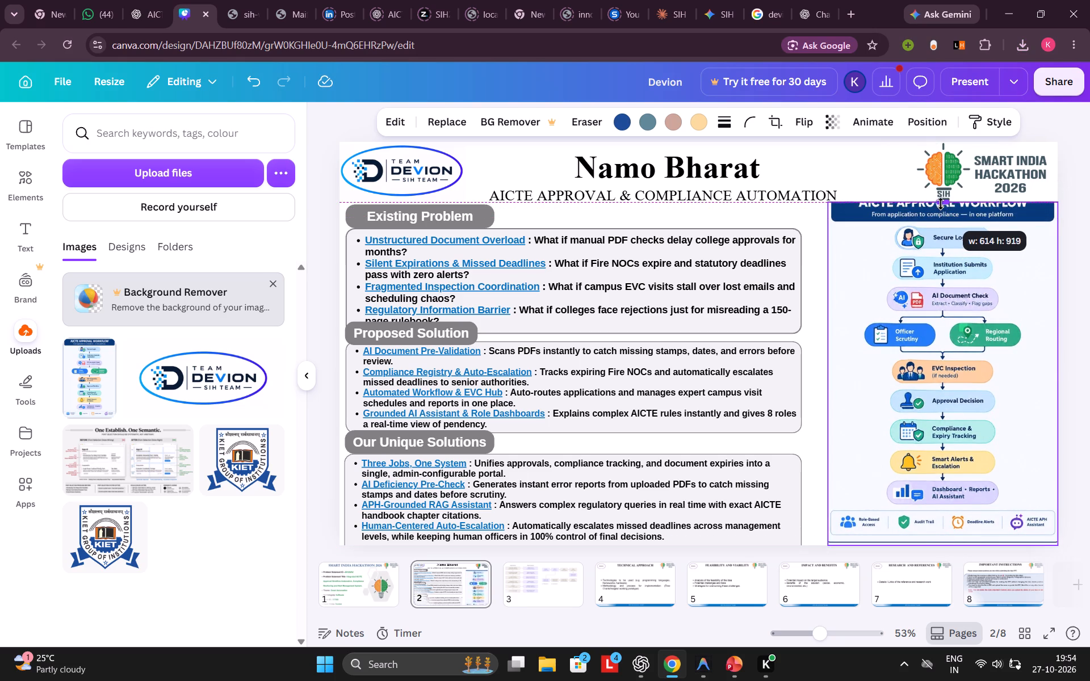
drag(941, 204, 939, 199)
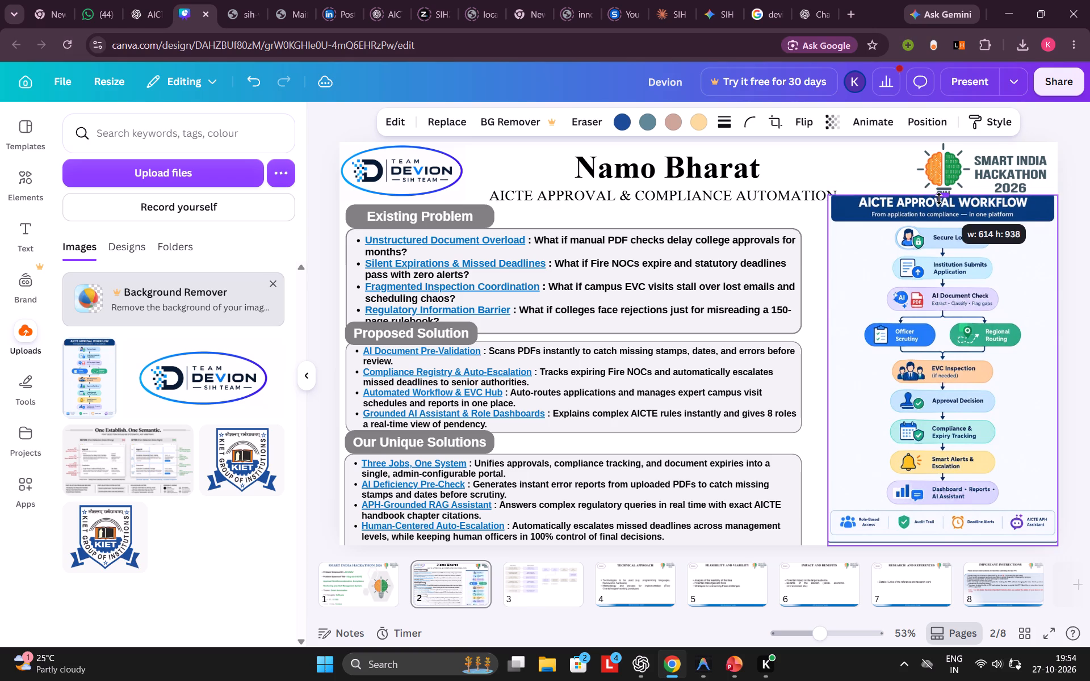
drag(939, 199, 937, 192)
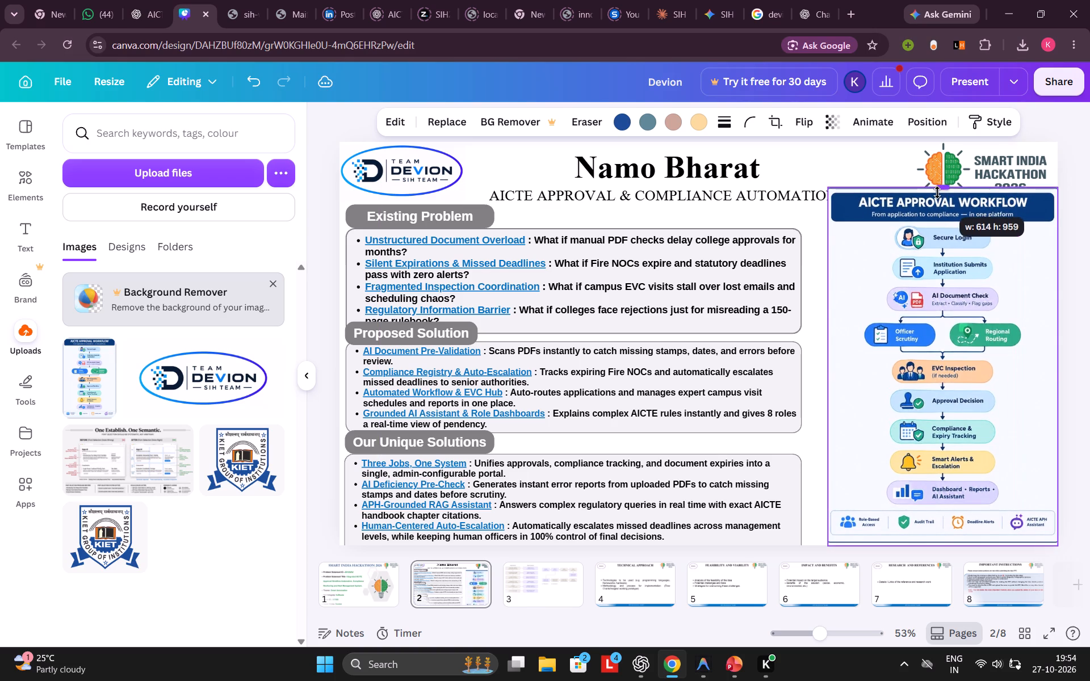
drag(937, 192, 938, 193)
Compare the slide with the architecture layout on page 2 of the reference file sih-winning-ppt-1.pdf.
click(222, 0)
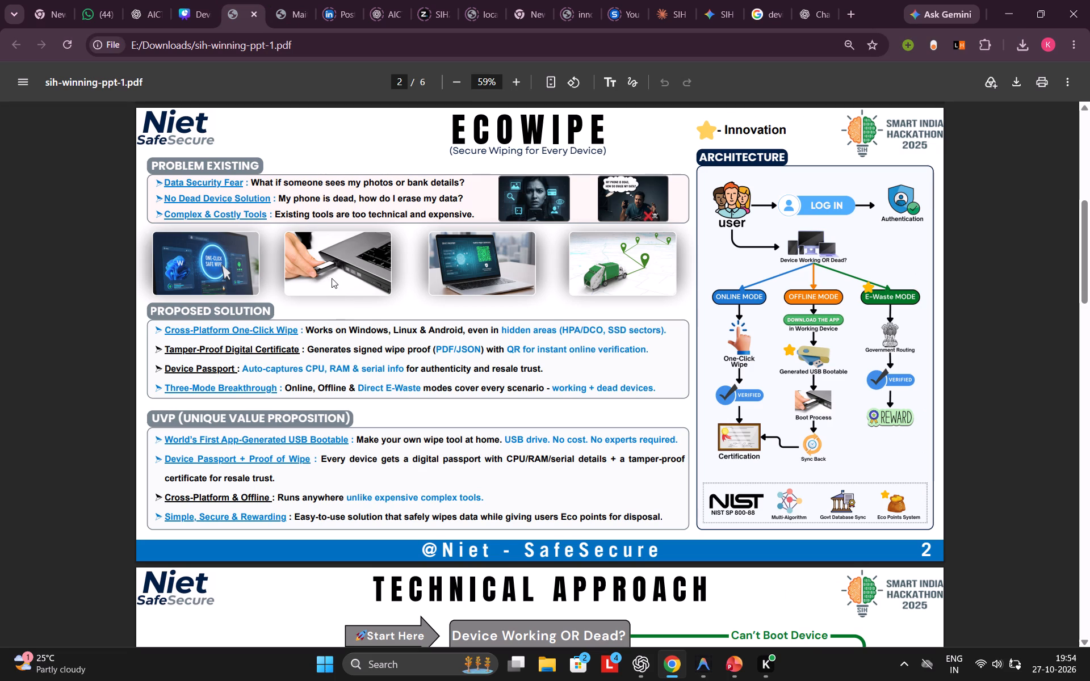
click(191, 0)
click(932, 360)
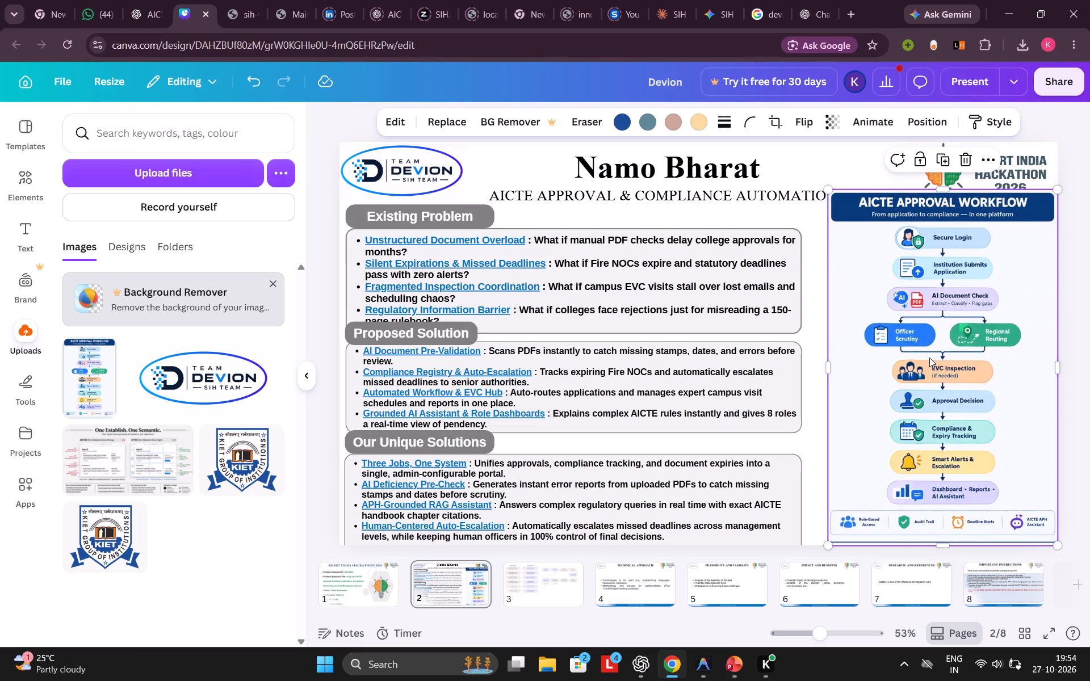
click(225, 0)
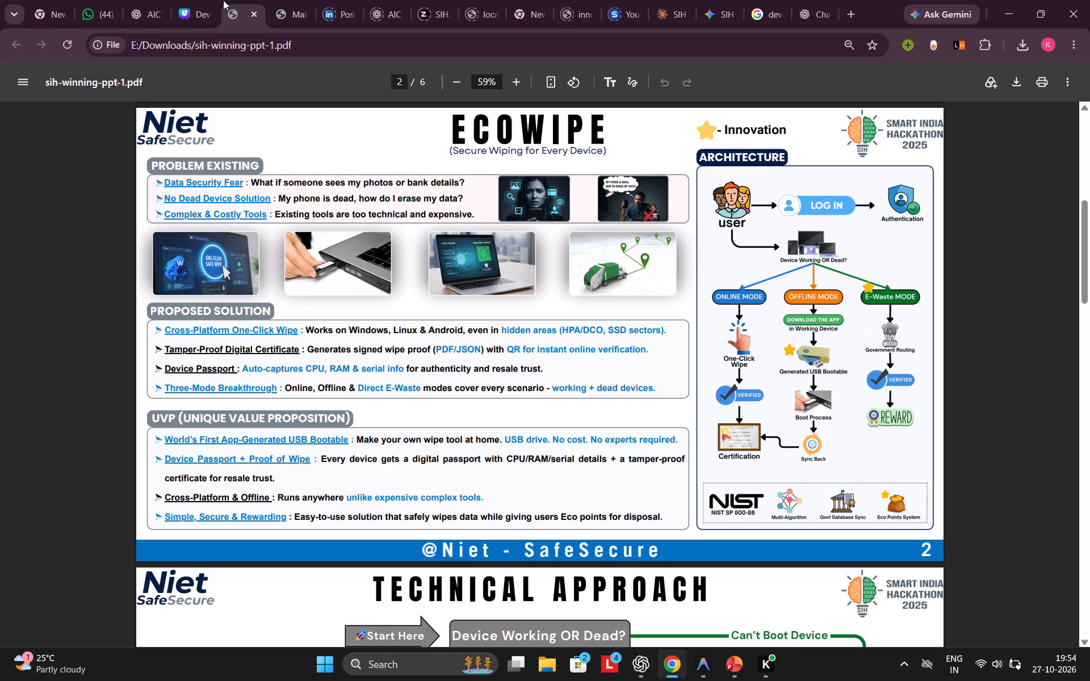
click(182, 0)
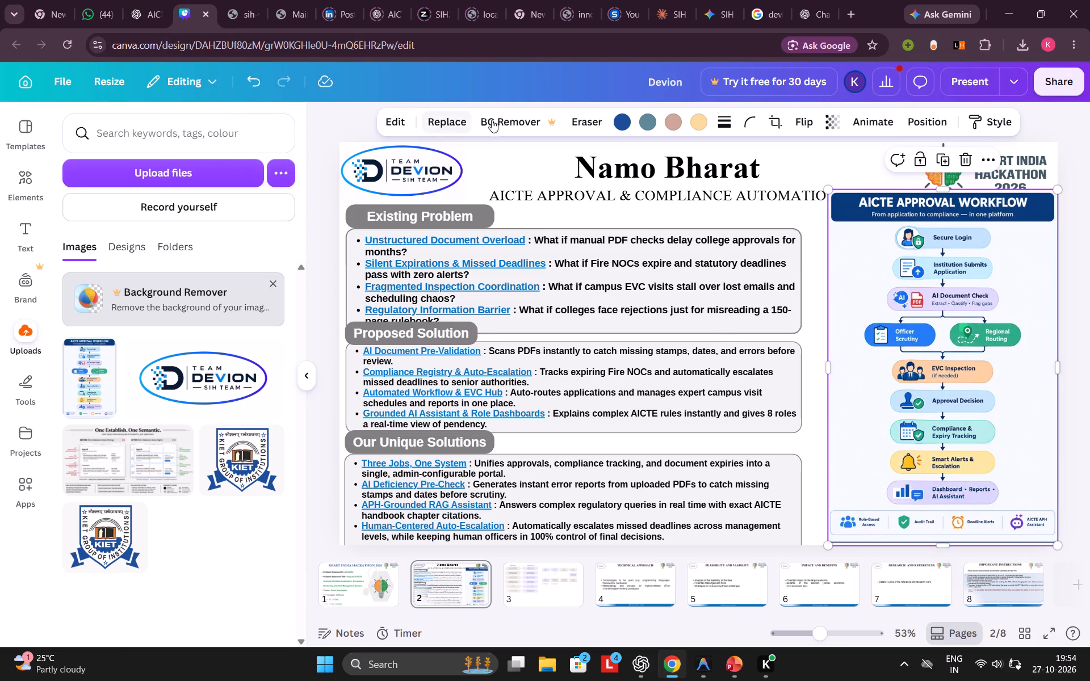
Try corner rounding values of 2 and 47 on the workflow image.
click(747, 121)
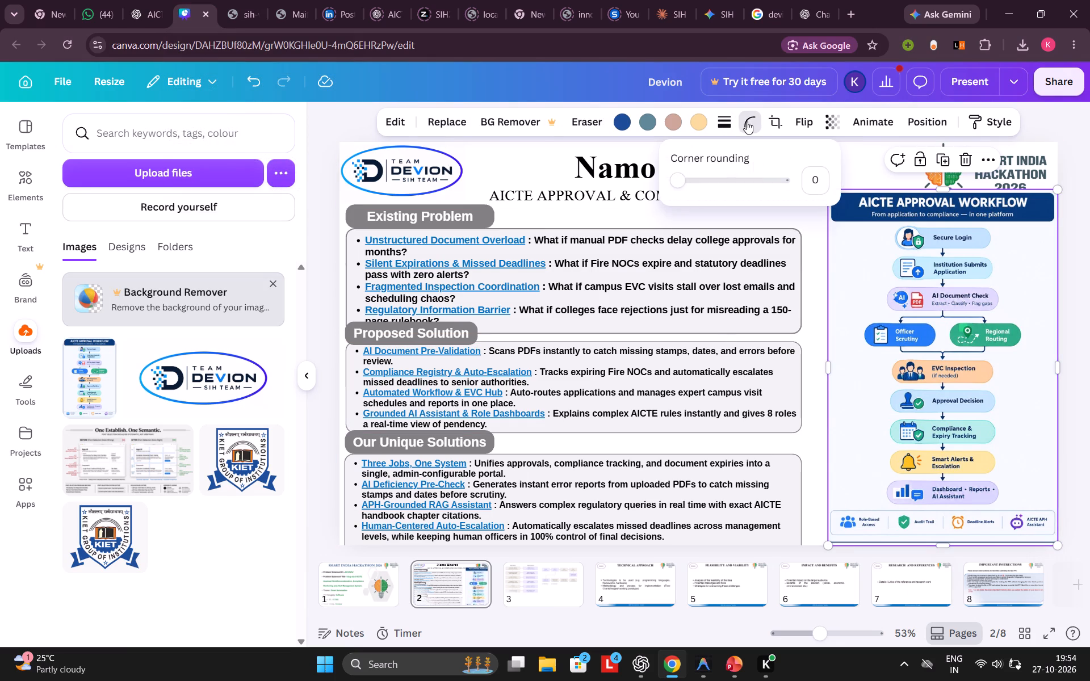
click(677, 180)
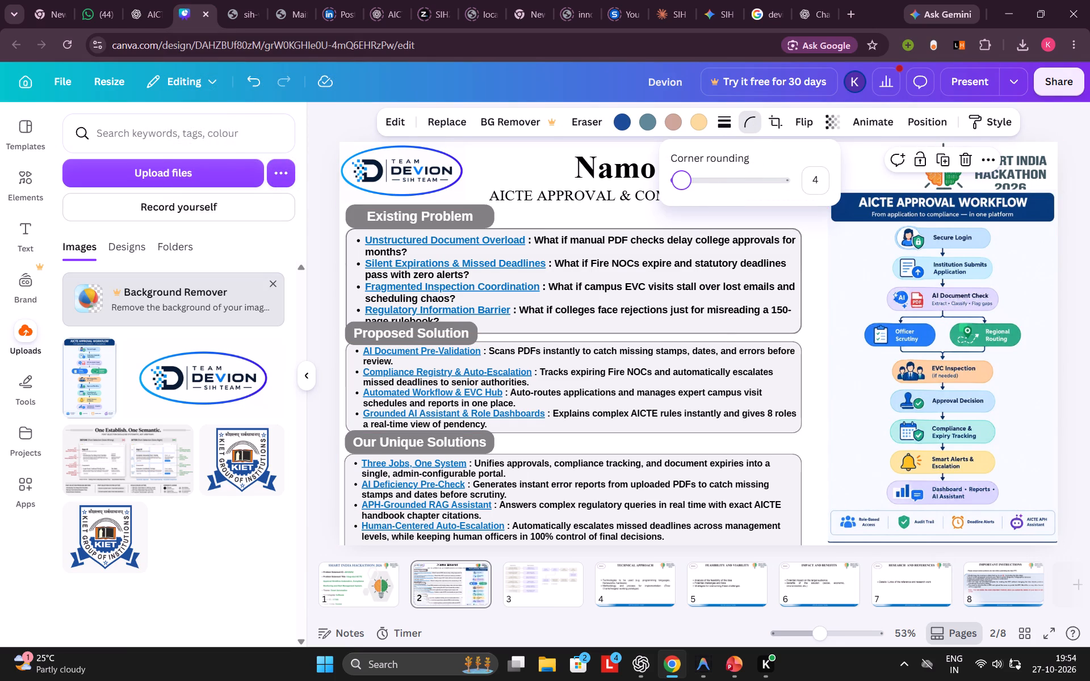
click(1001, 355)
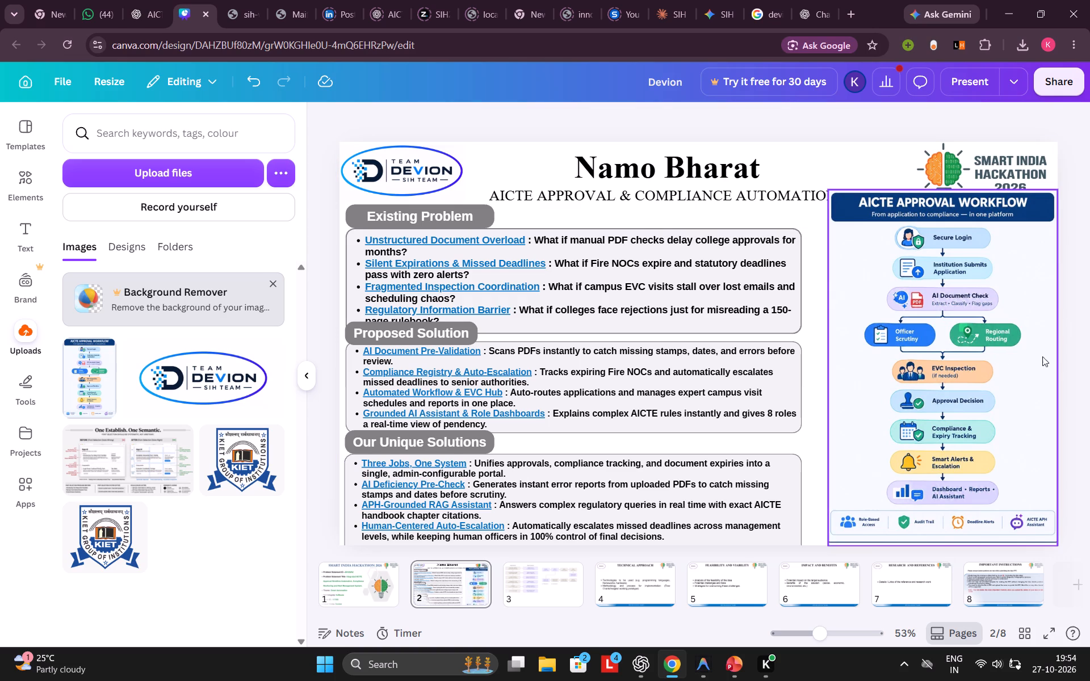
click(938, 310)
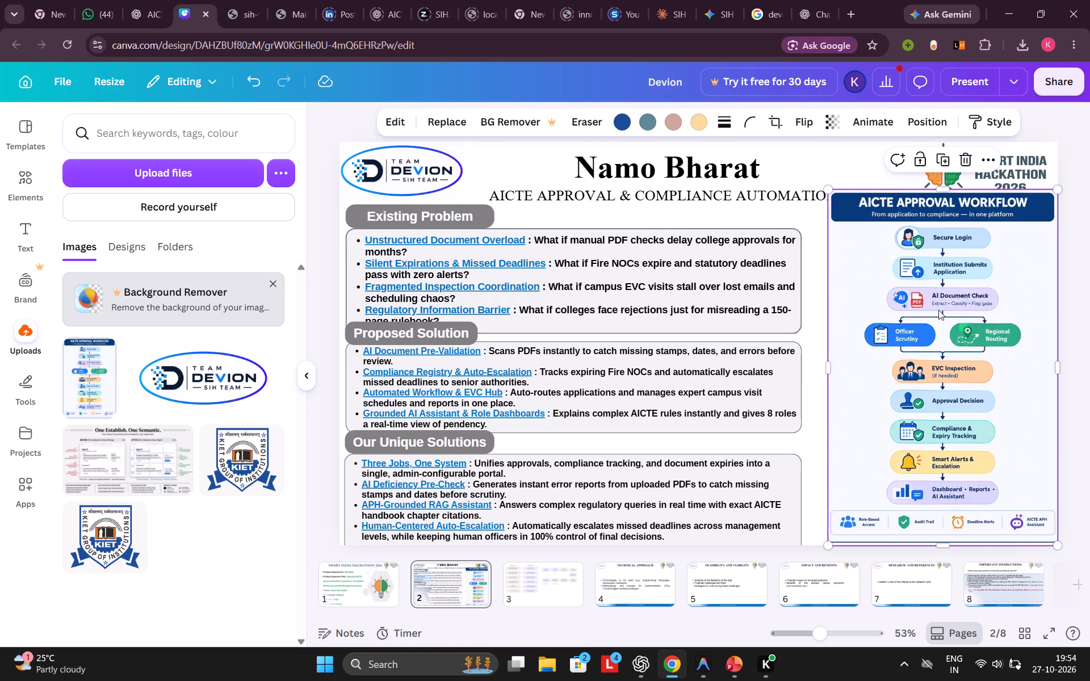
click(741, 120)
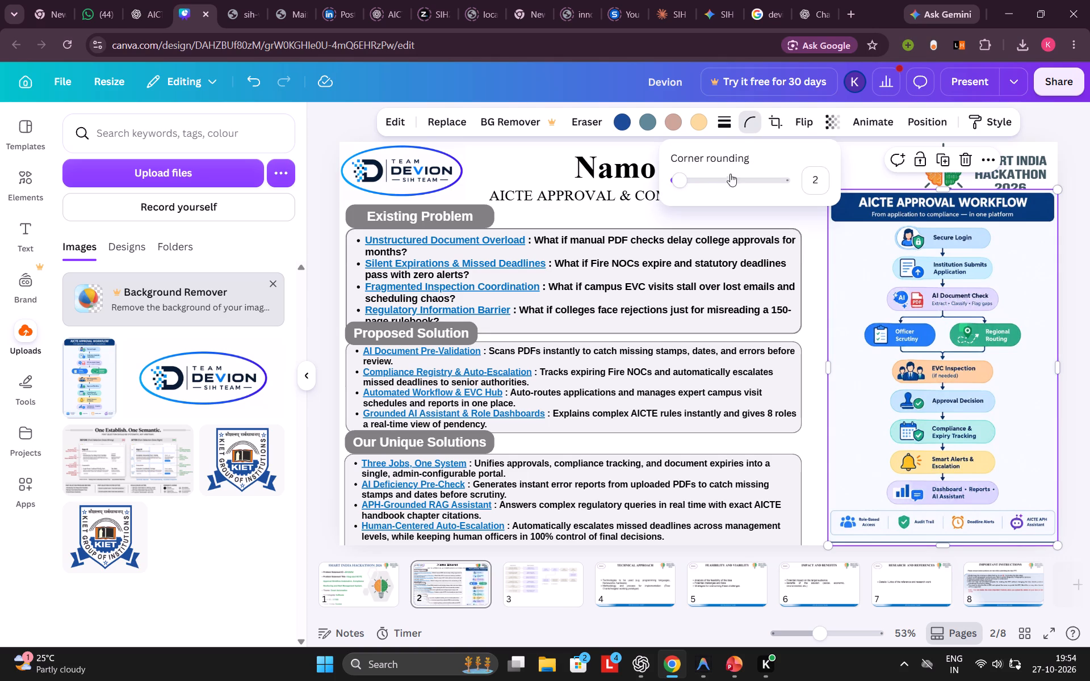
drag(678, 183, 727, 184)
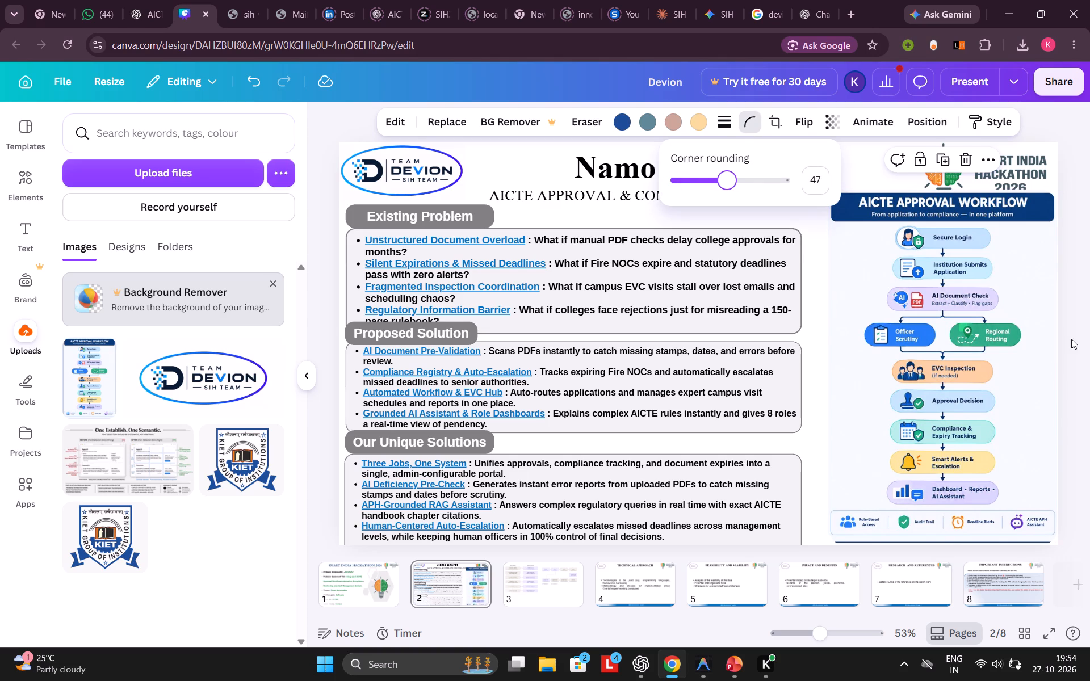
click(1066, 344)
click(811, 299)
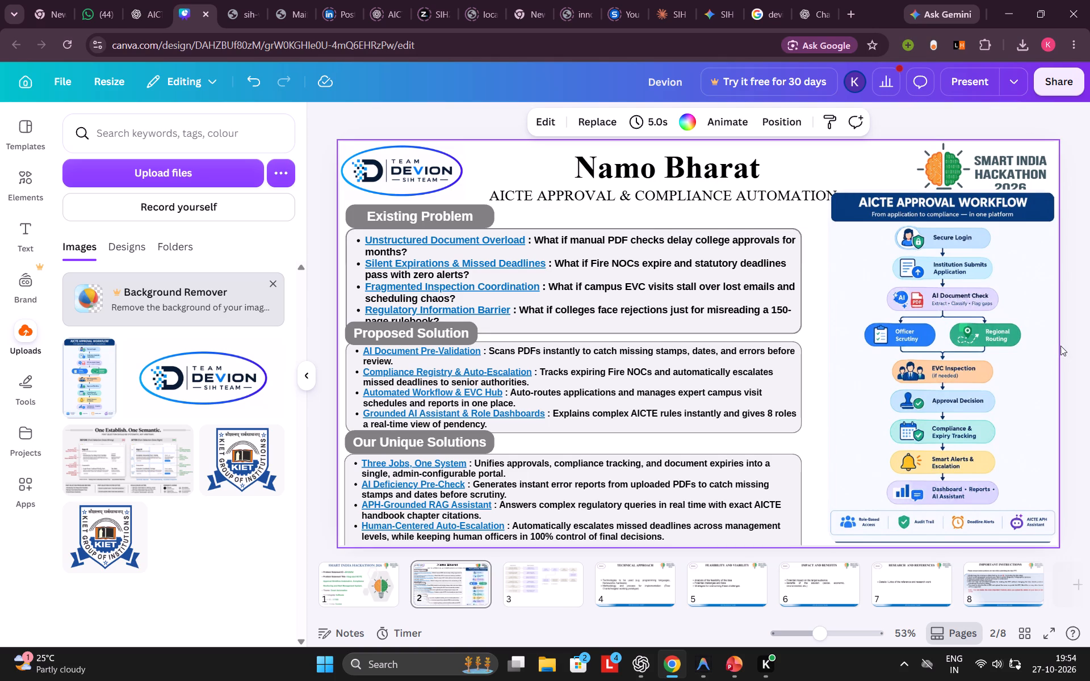
Set the workflow image's corner rounding to 39.
click(937, 307)
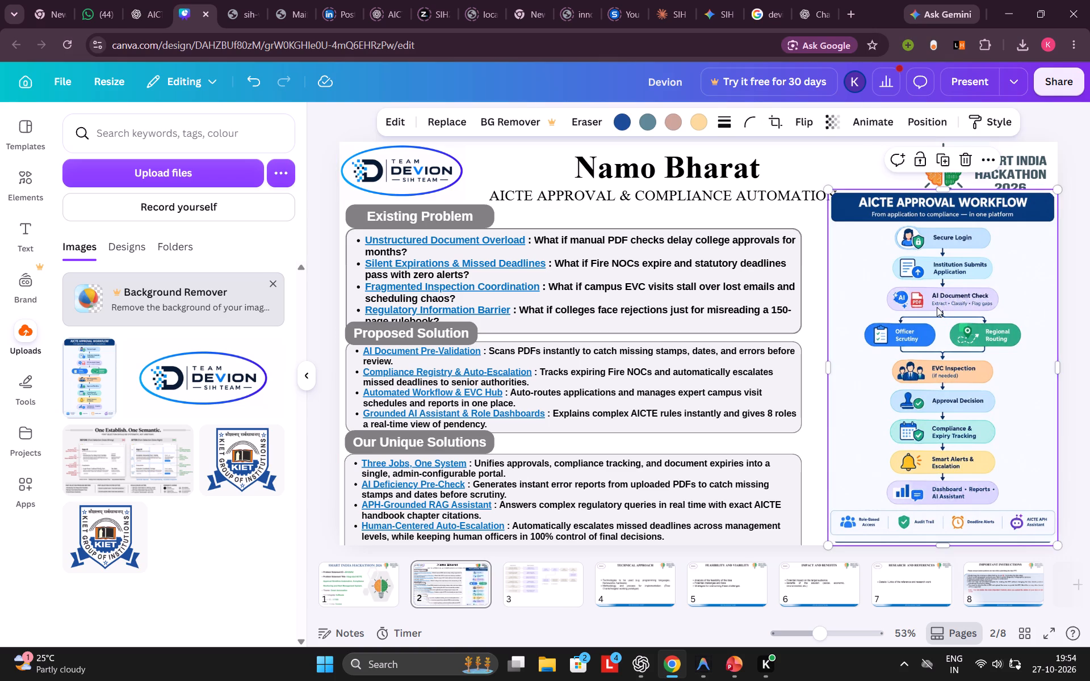
click(753, 119)
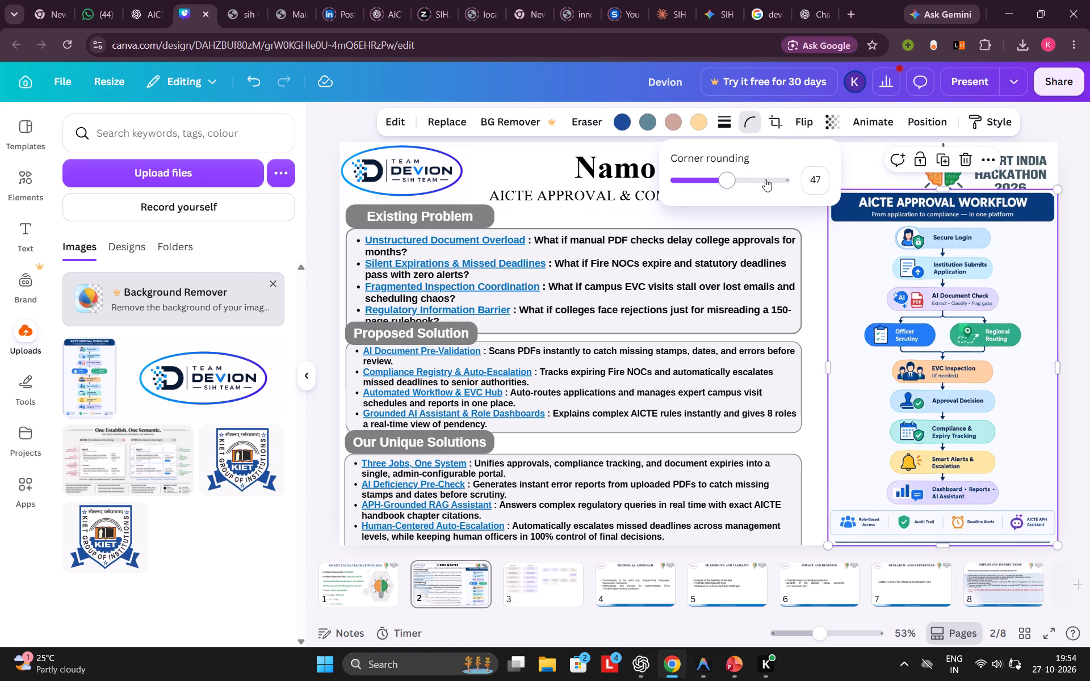
drag(765, 179, 806, 182)
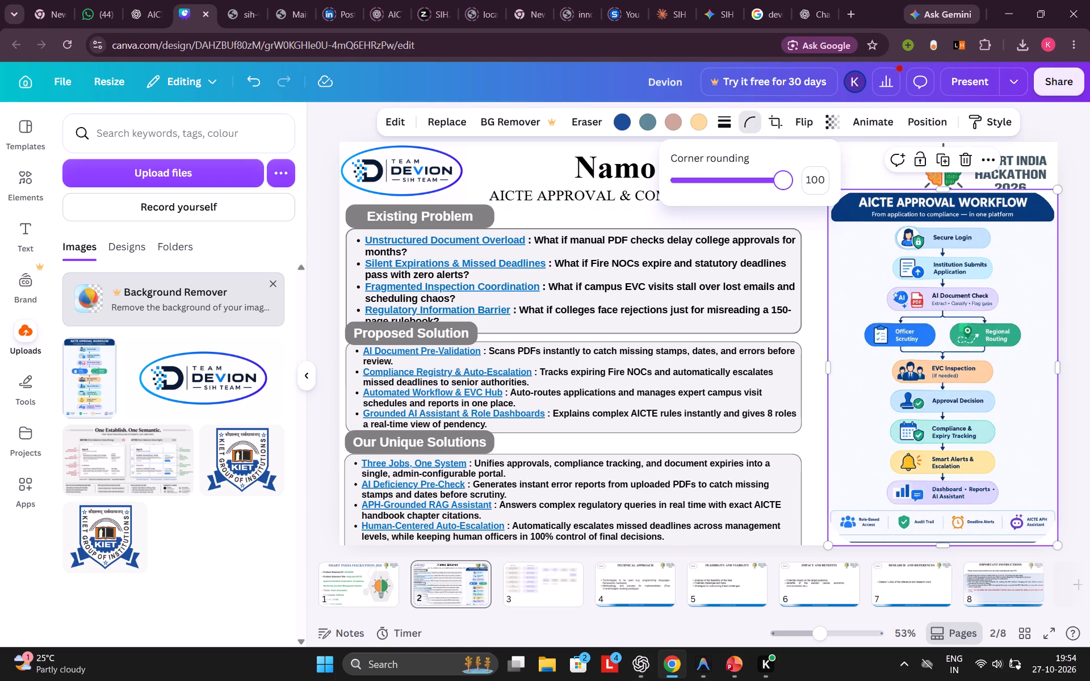
drag(785, 183, 732, 197)
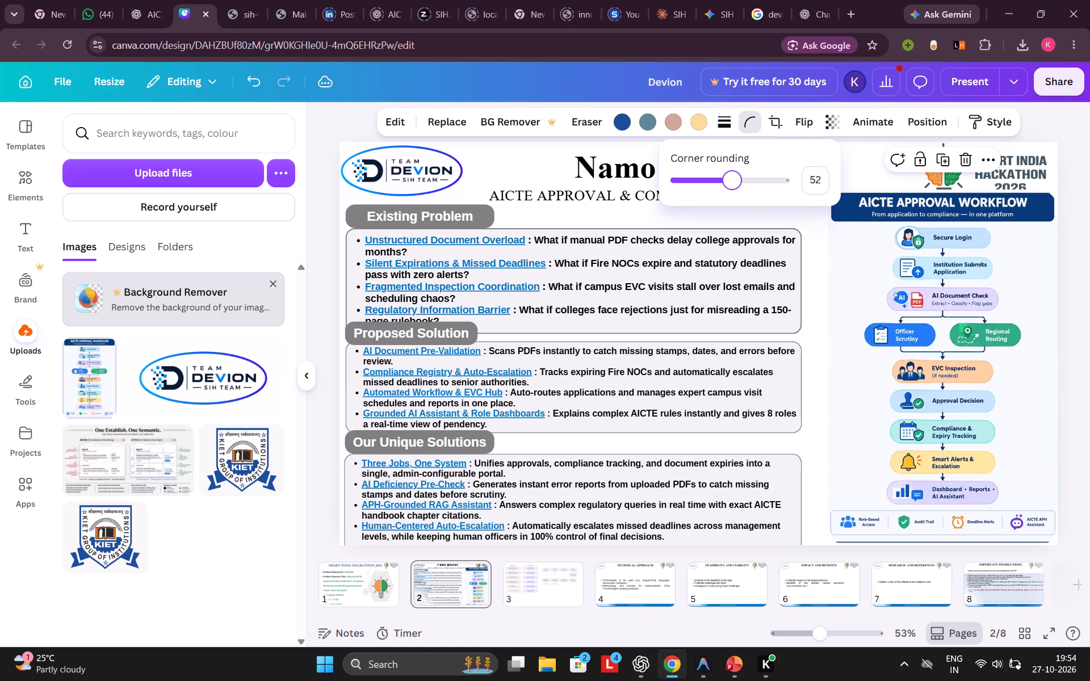
drag(732, 197, 722, 199)
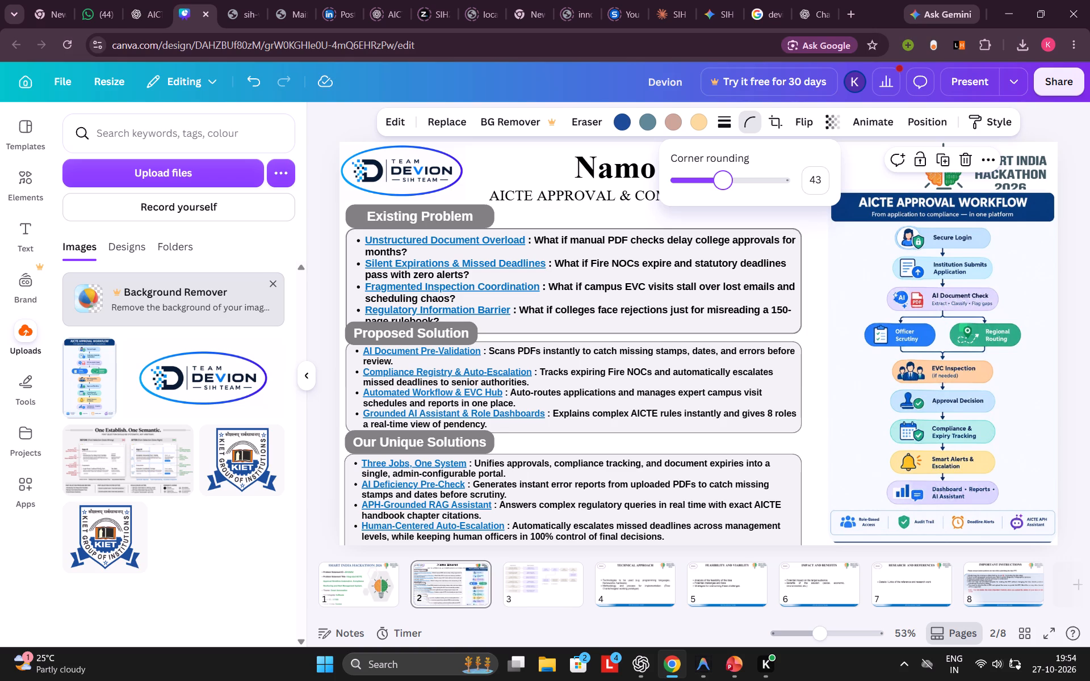
drag(722, 199, 719, 199)
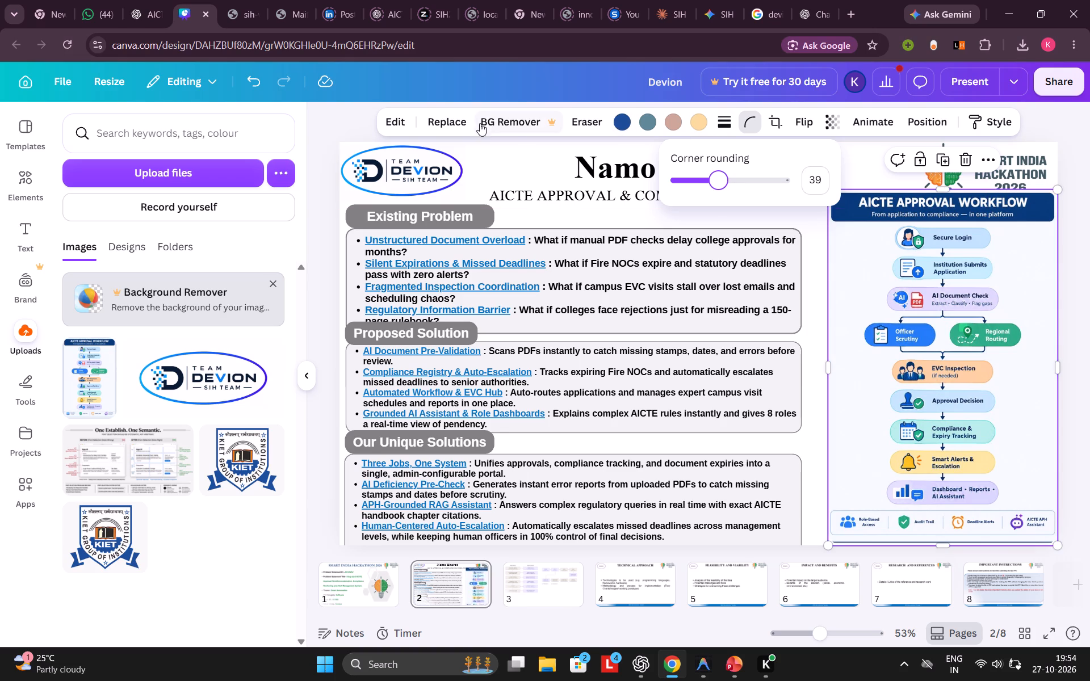
Replace the dusty pink tone in the workflow image with the grey already used in the design.
click(675, 123)
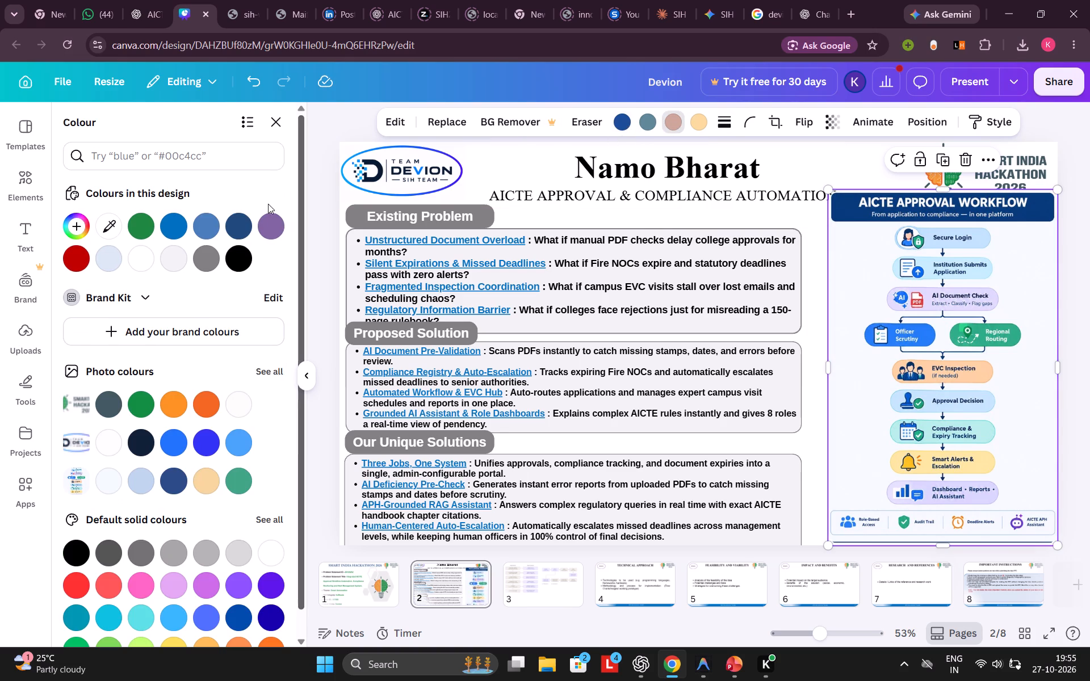
click(207, 263)
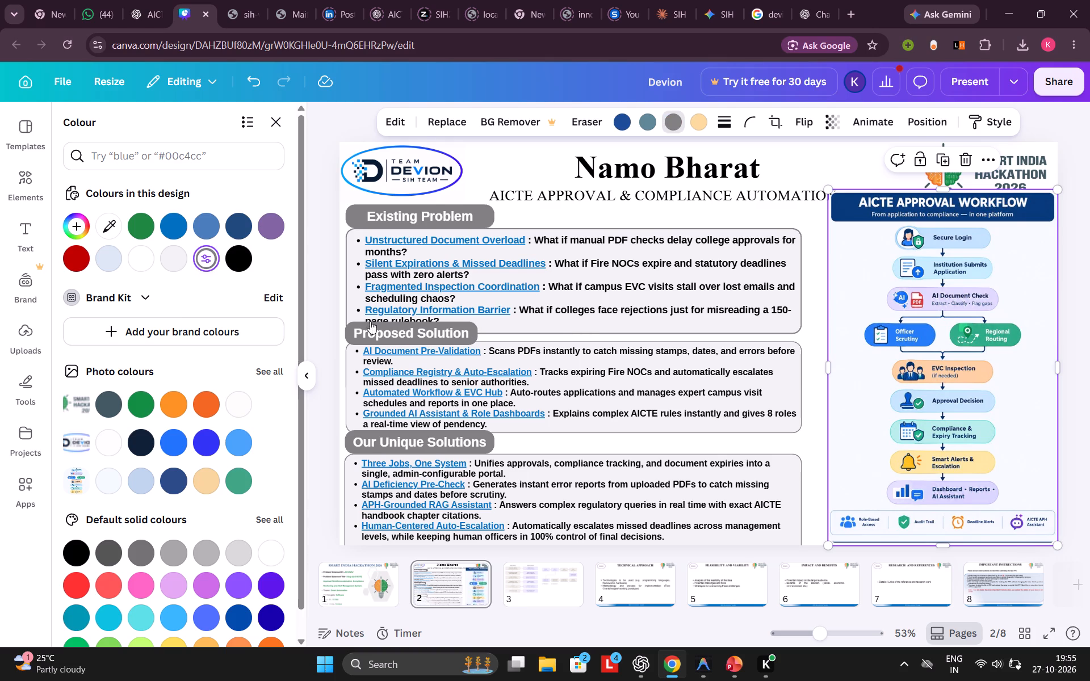
click(334, 296)
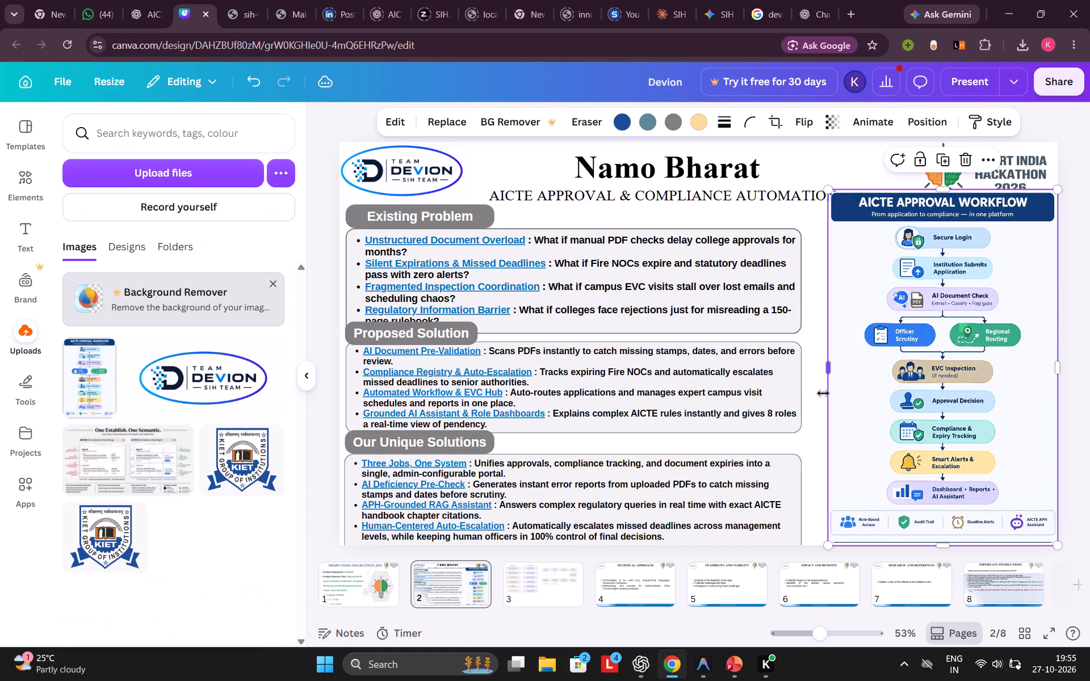
click(804, 381)
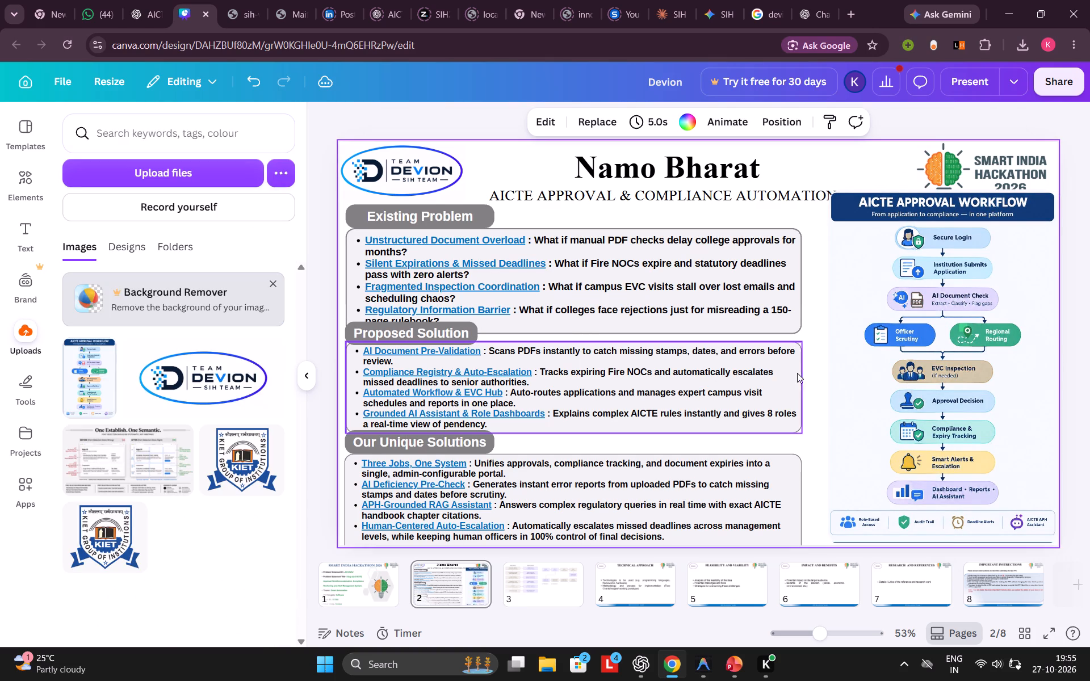
Add a solid stroke with weight 1 around the AICTE Approval Workflow image.
click(890, 347)
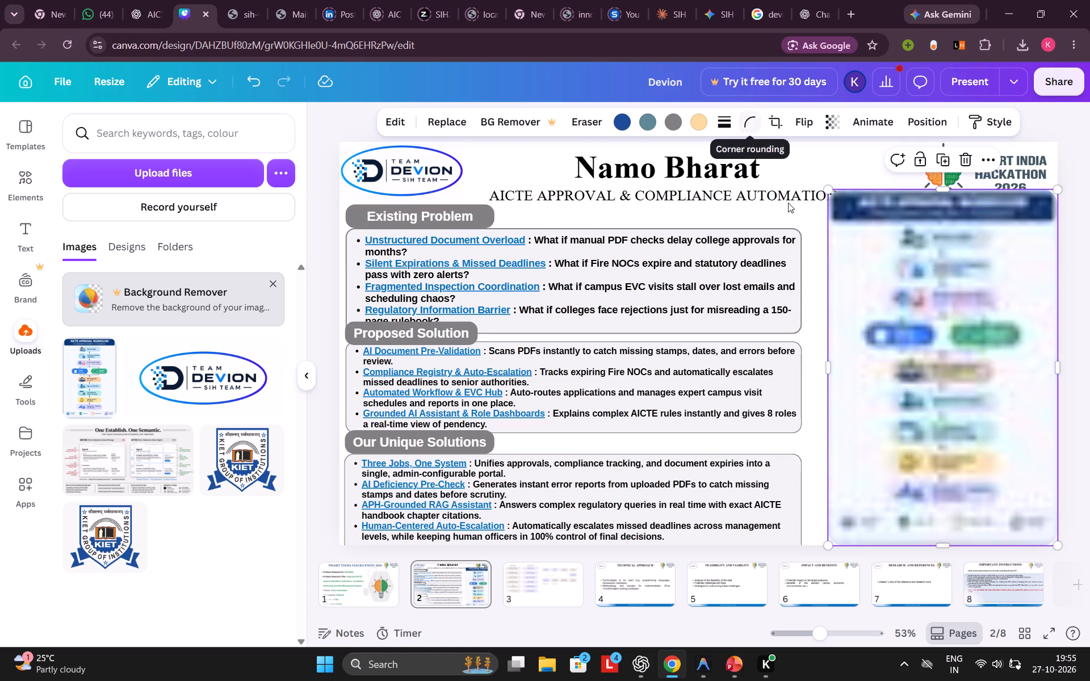
click(808, 346)
click(894, 334)
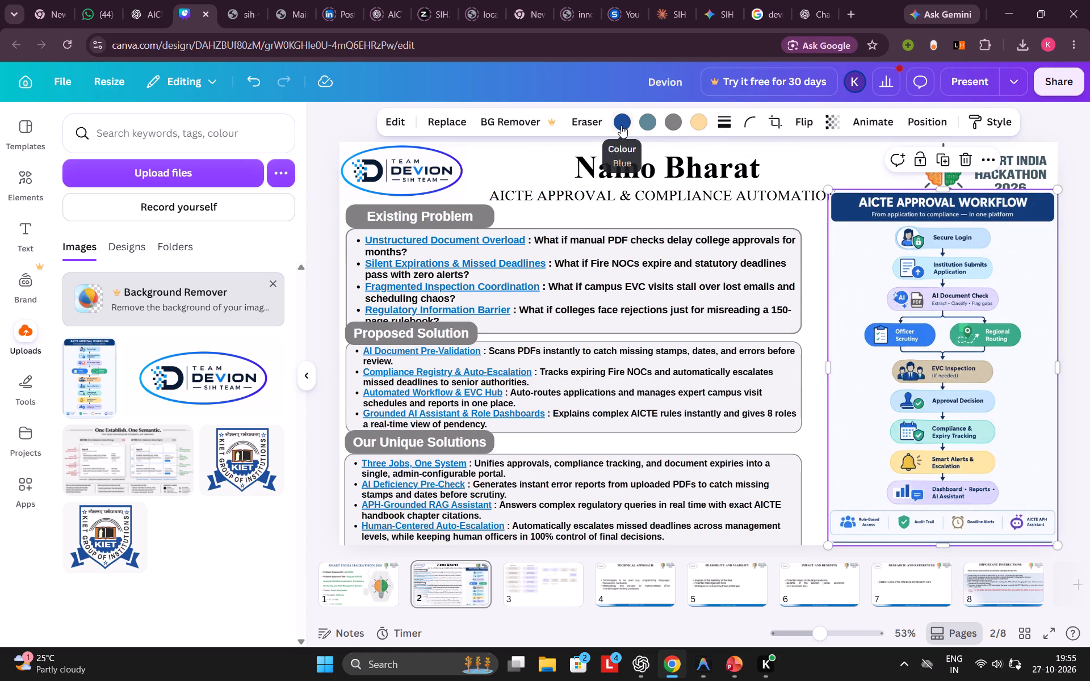
click(724, 121)
click(630, 221)
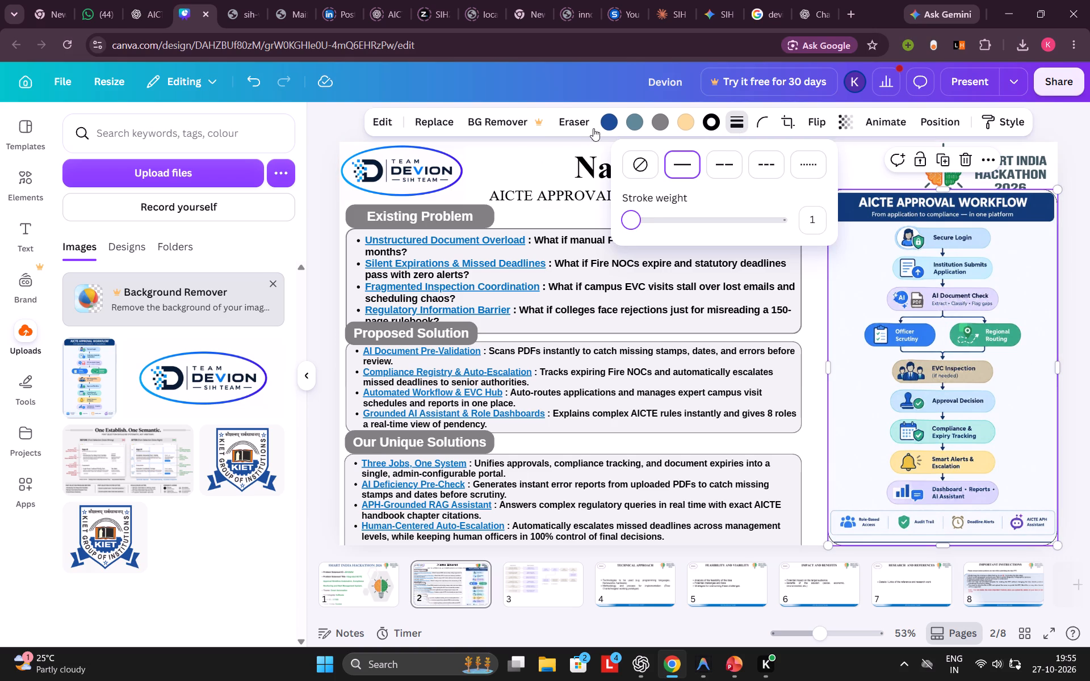
Change the workflow image's stroke colour to Blue #4a7ebb from the border colours.
click(710, 126)
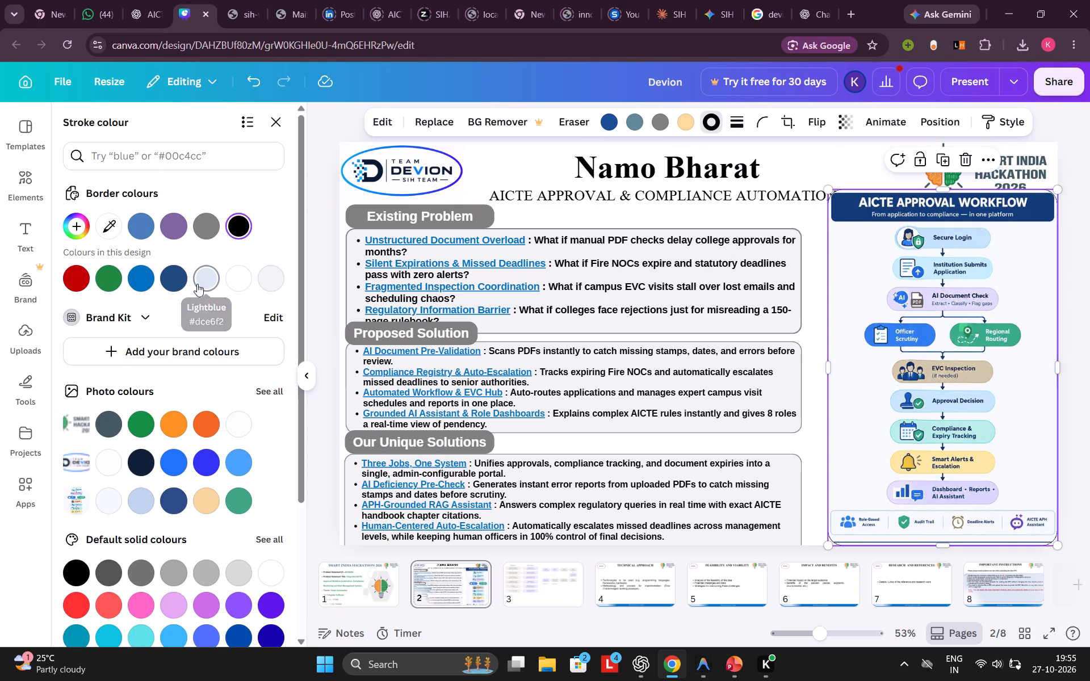
click(139, 222)
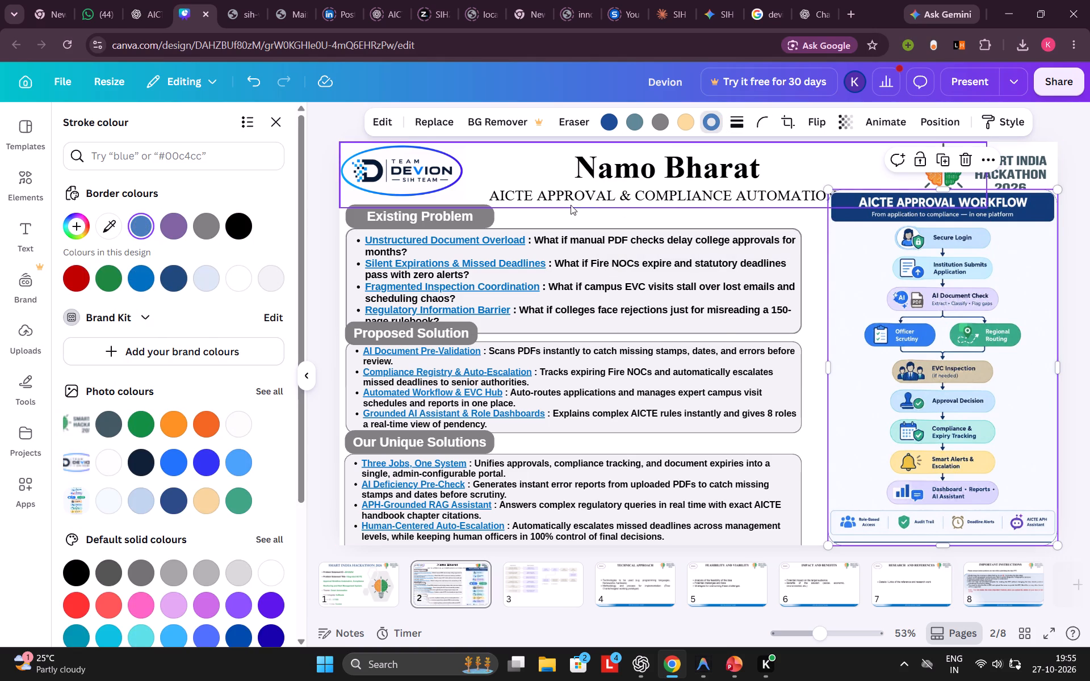
click(571, 213)
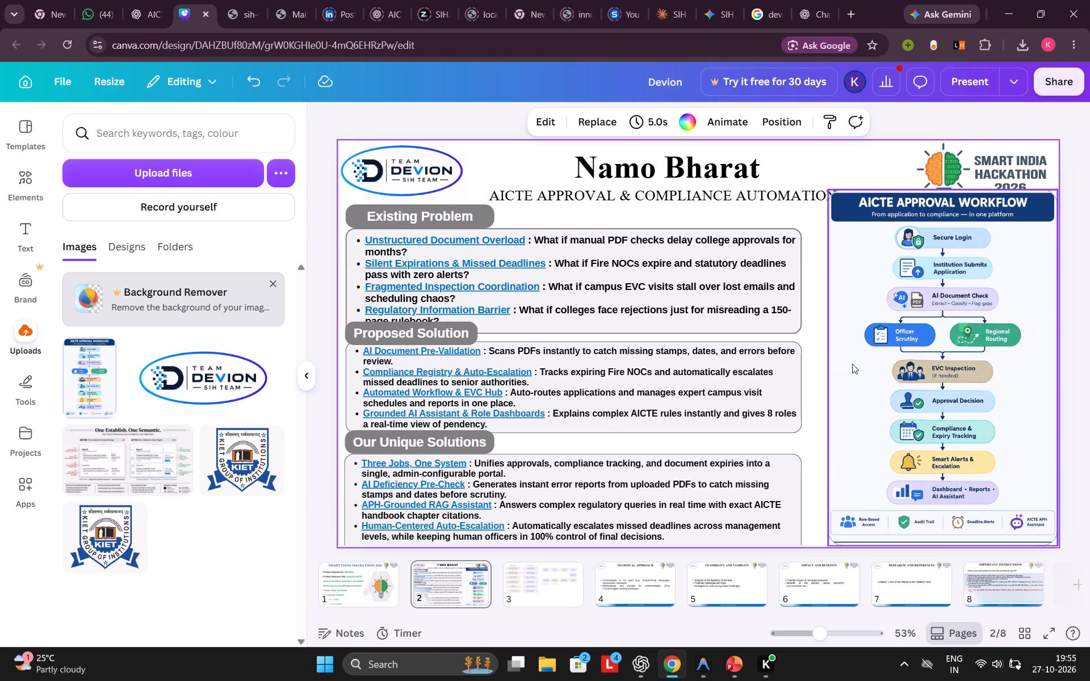
Set the workflow image's stroke weight to 3.
click(921, 302)
click(737, 125)
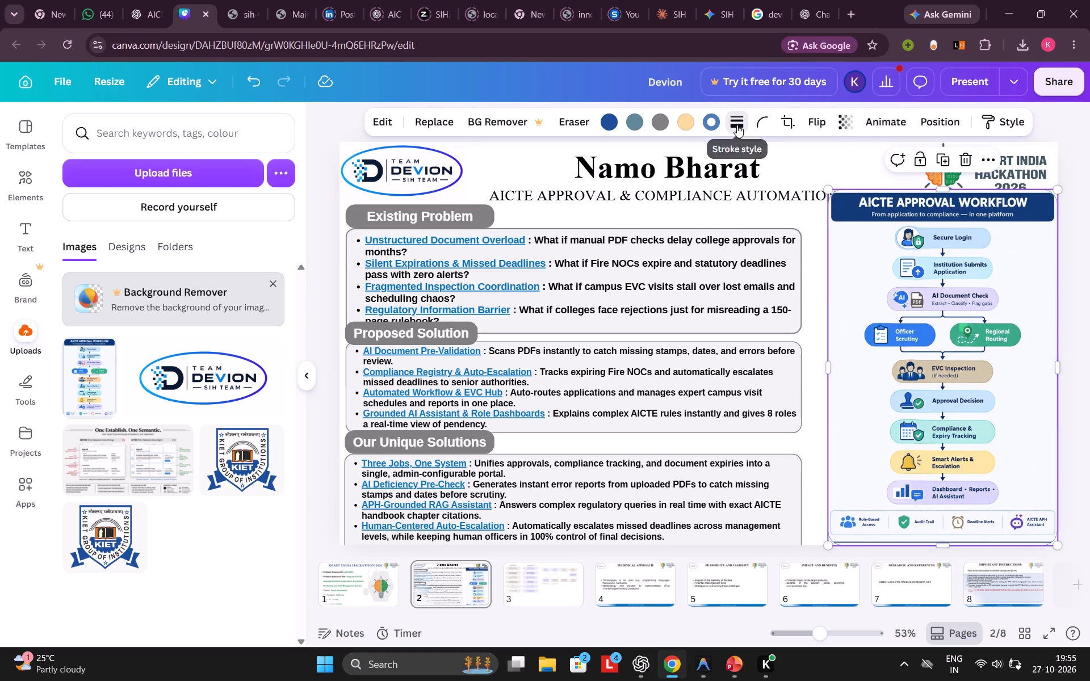
click(643, 225)
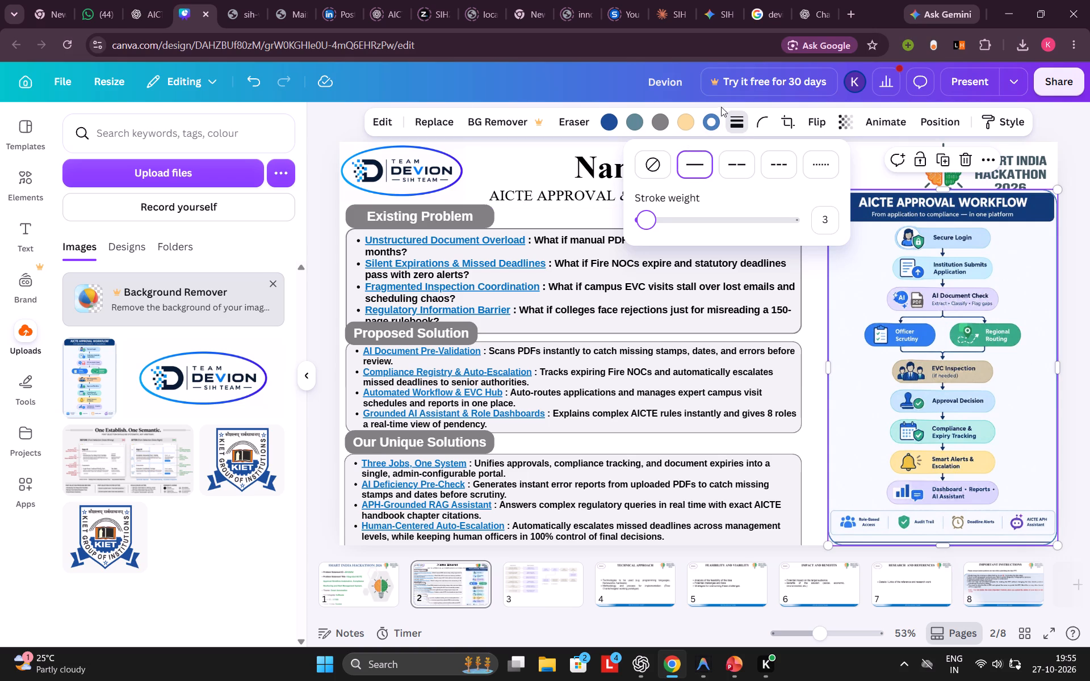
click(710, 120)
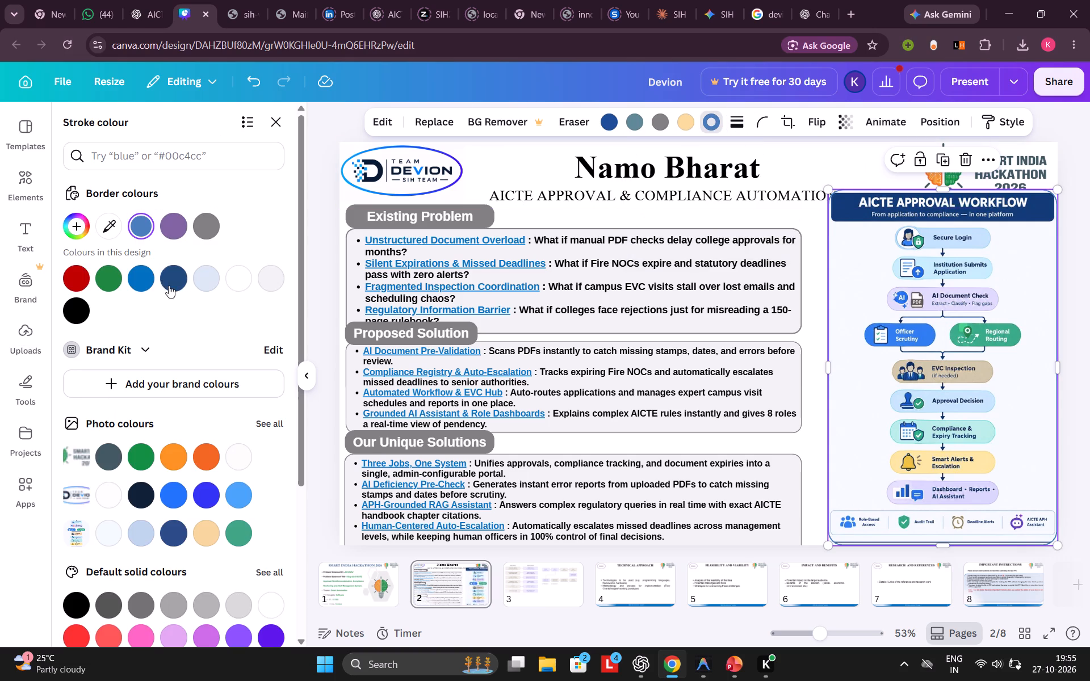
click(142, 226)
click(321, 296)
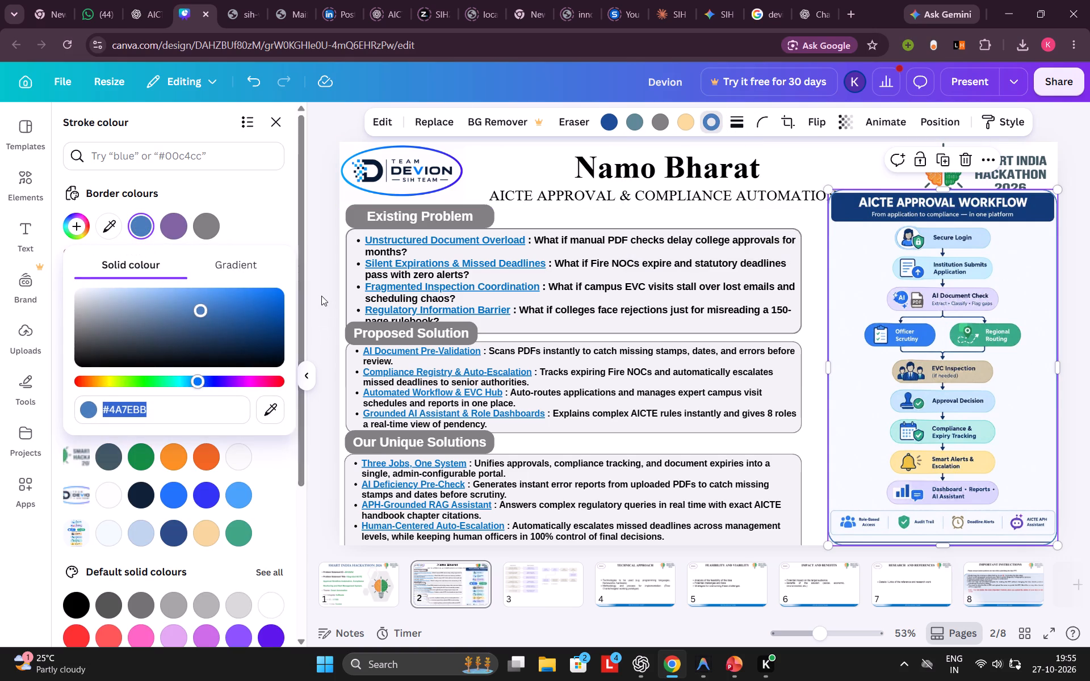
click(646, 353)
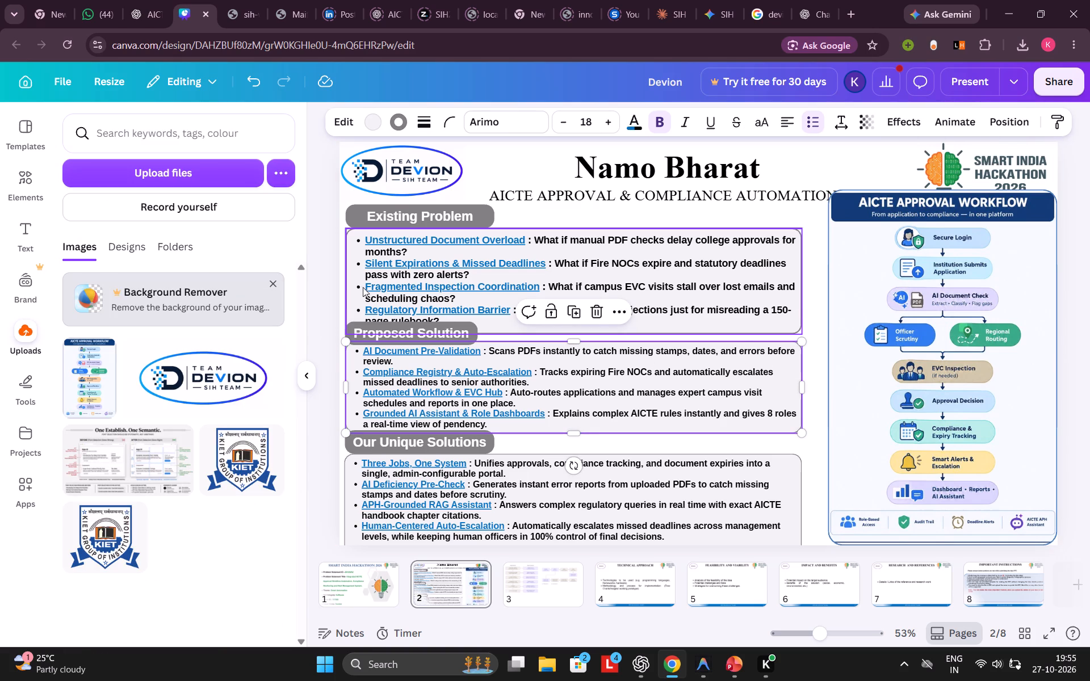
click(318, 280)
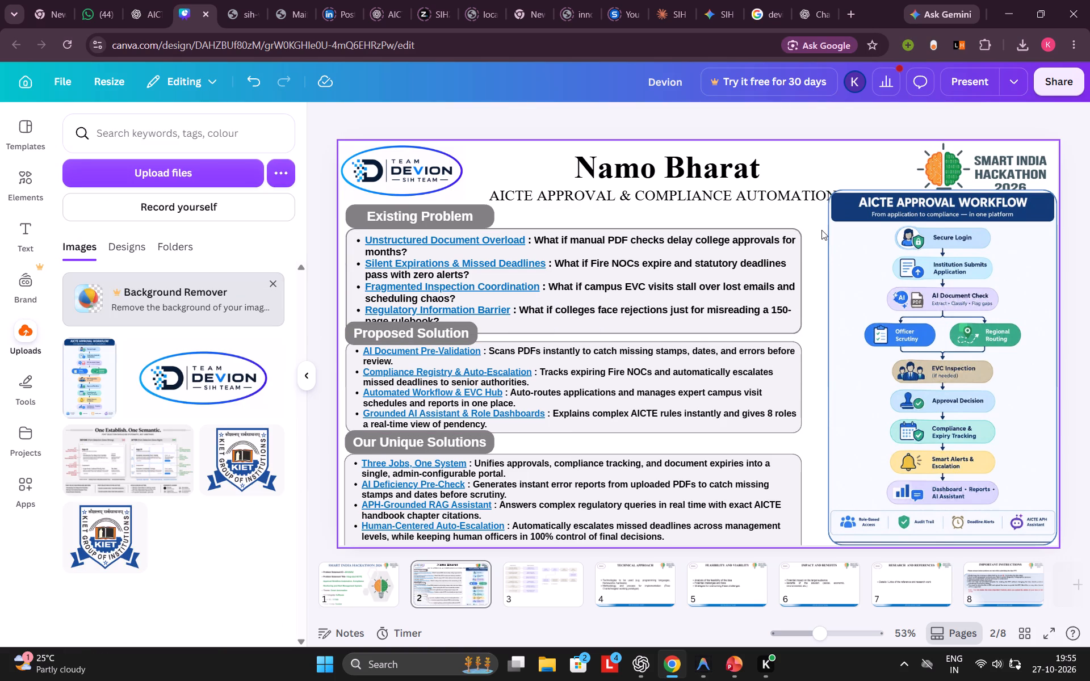
Crop the workflow image's bottom edge to a height of about 931 and move the image down to the slide's bottom edge.
click(911, 375)
drag(944, 543, 944, 537)
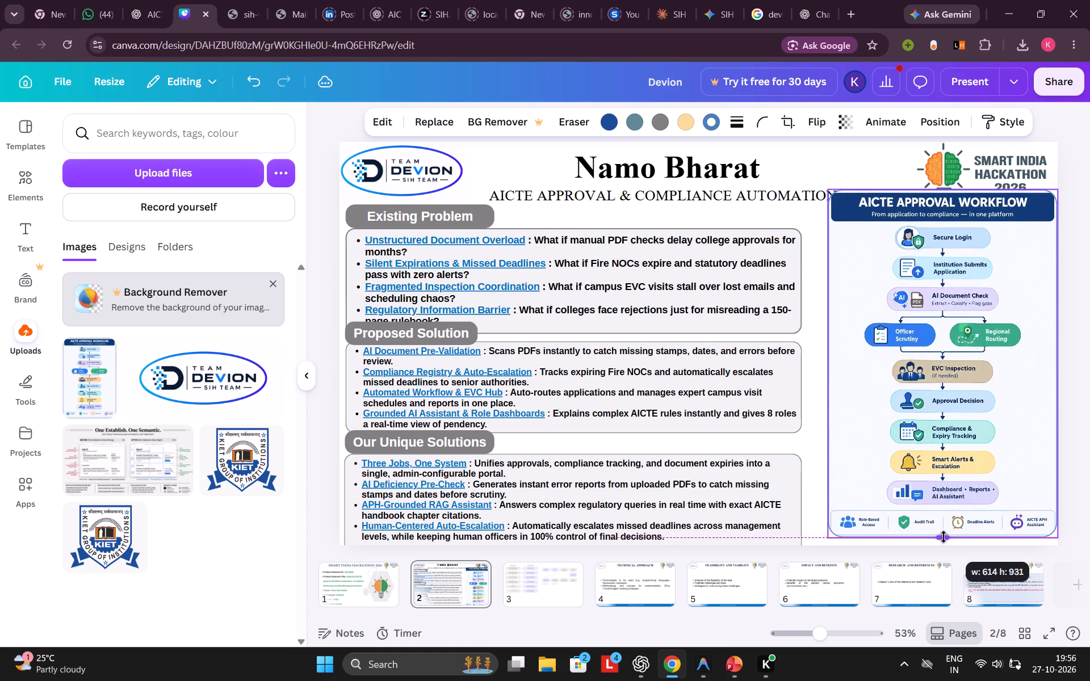
drag(944, 537, 944, 537)
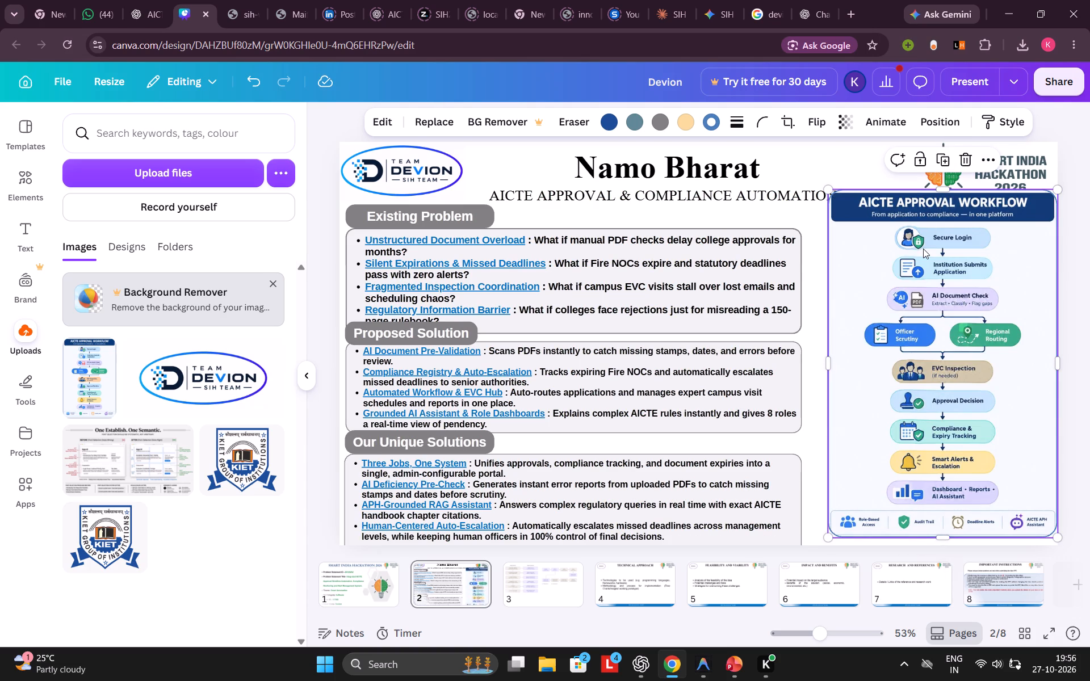
drag(923, 249, 927, 257)
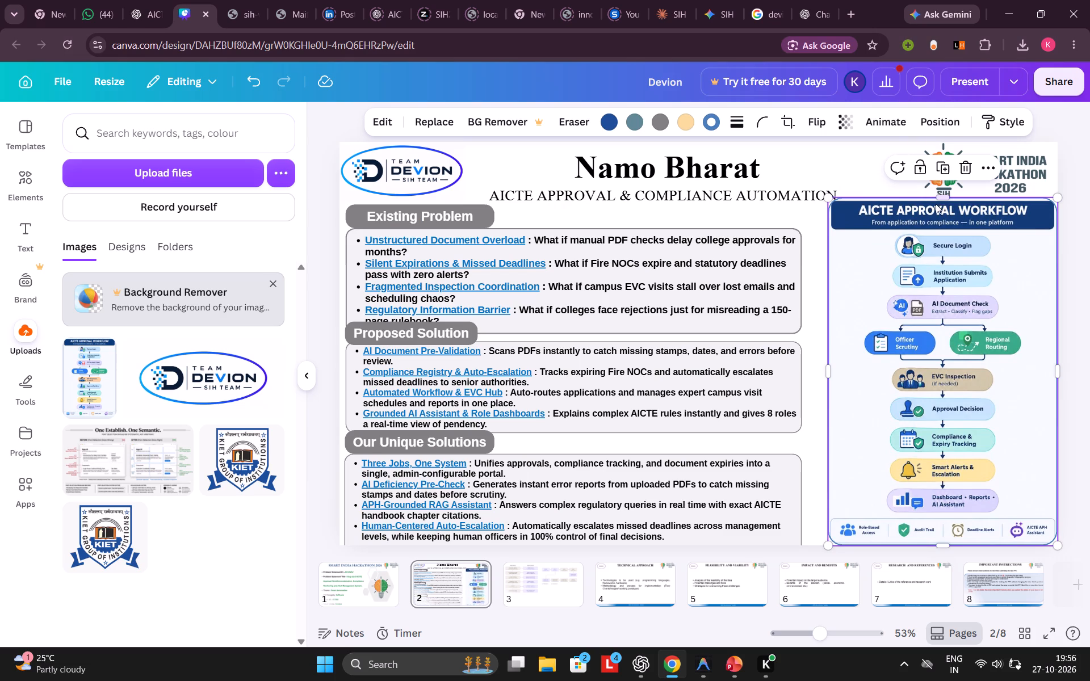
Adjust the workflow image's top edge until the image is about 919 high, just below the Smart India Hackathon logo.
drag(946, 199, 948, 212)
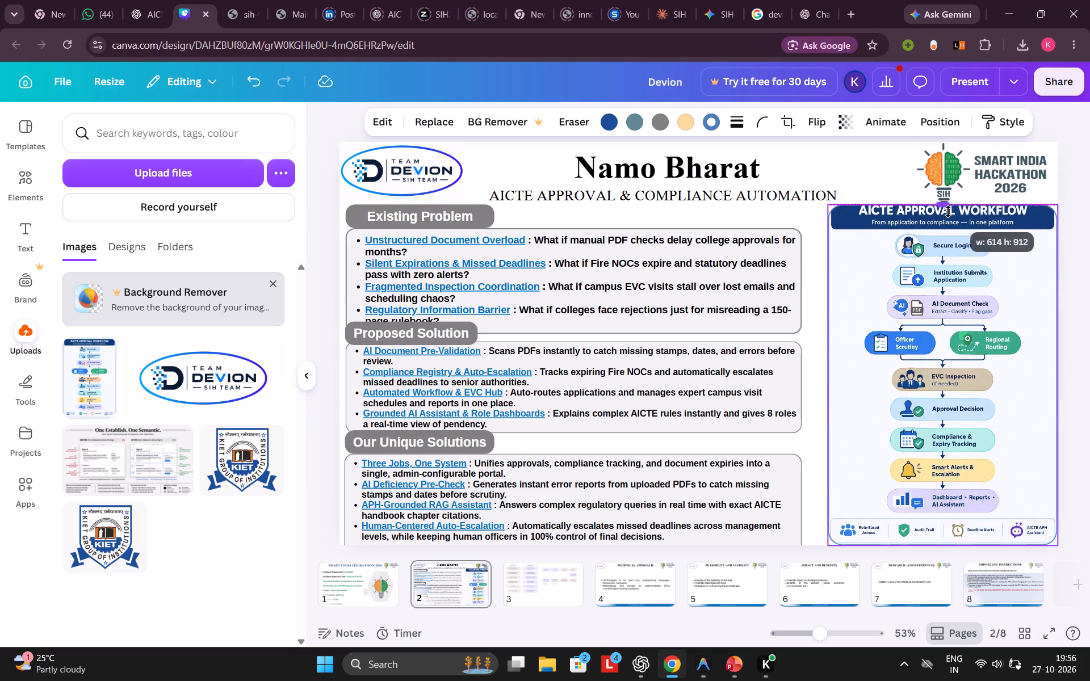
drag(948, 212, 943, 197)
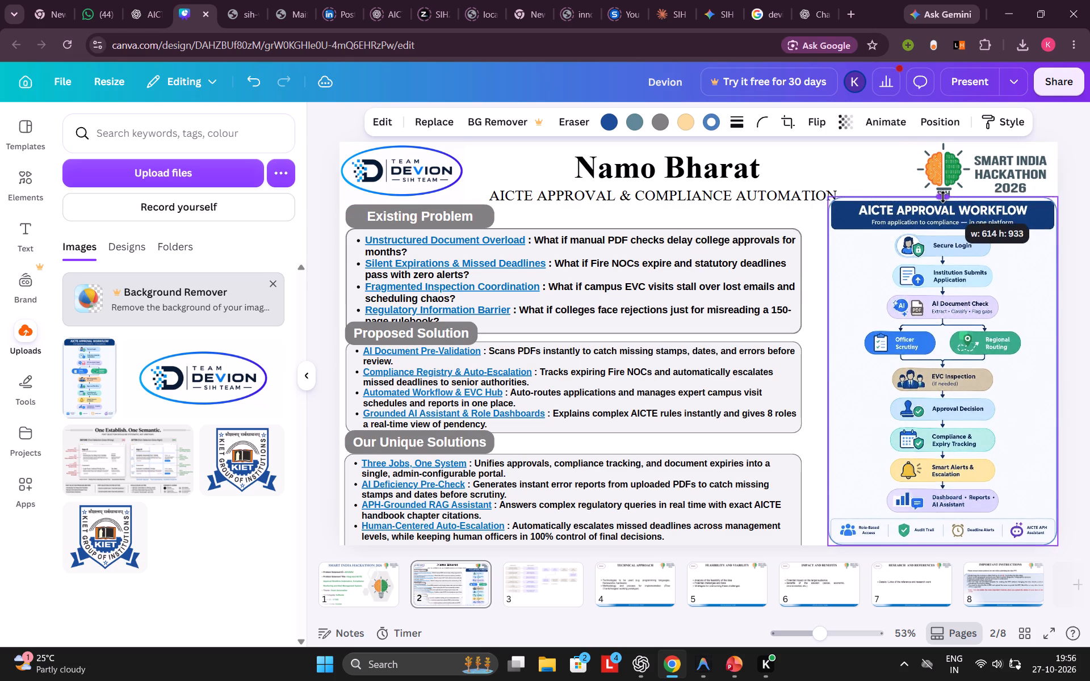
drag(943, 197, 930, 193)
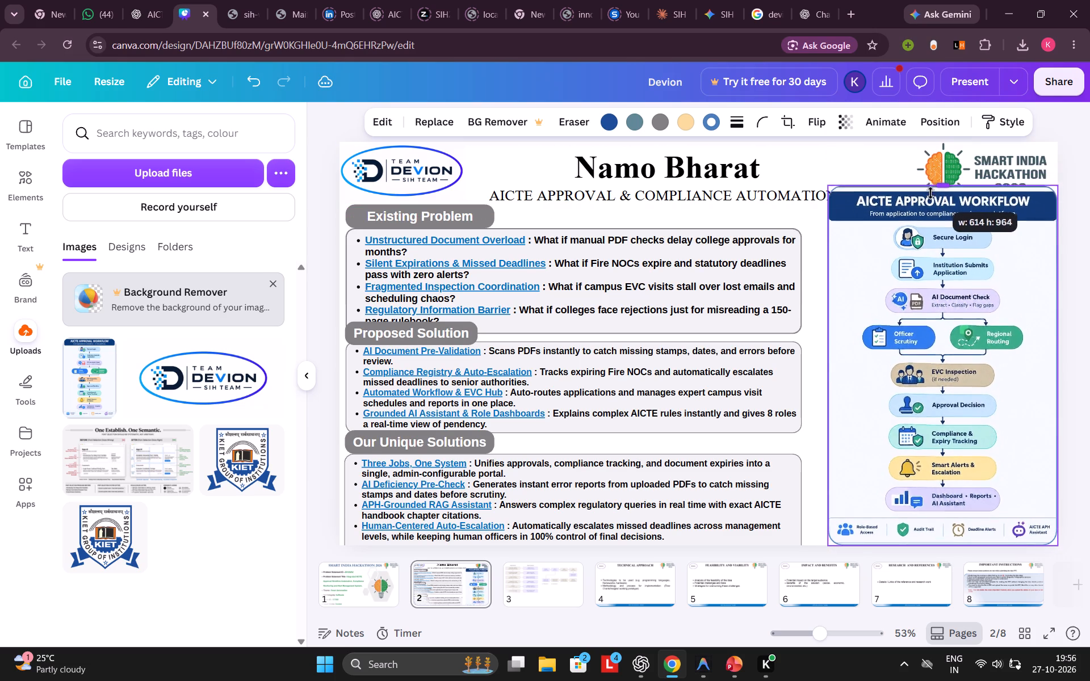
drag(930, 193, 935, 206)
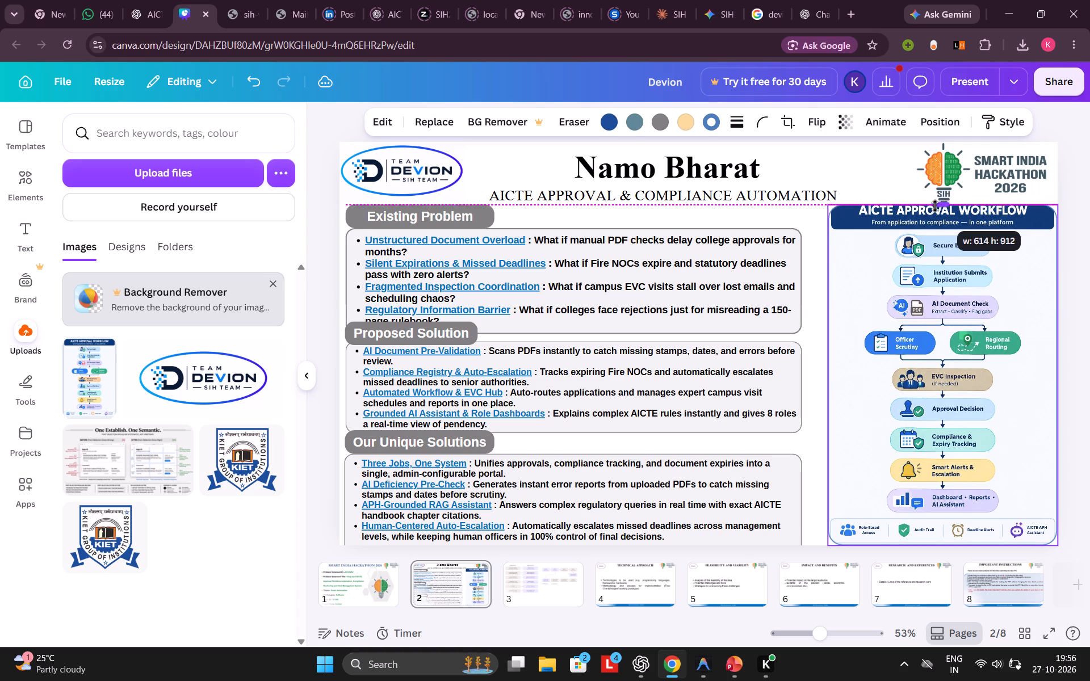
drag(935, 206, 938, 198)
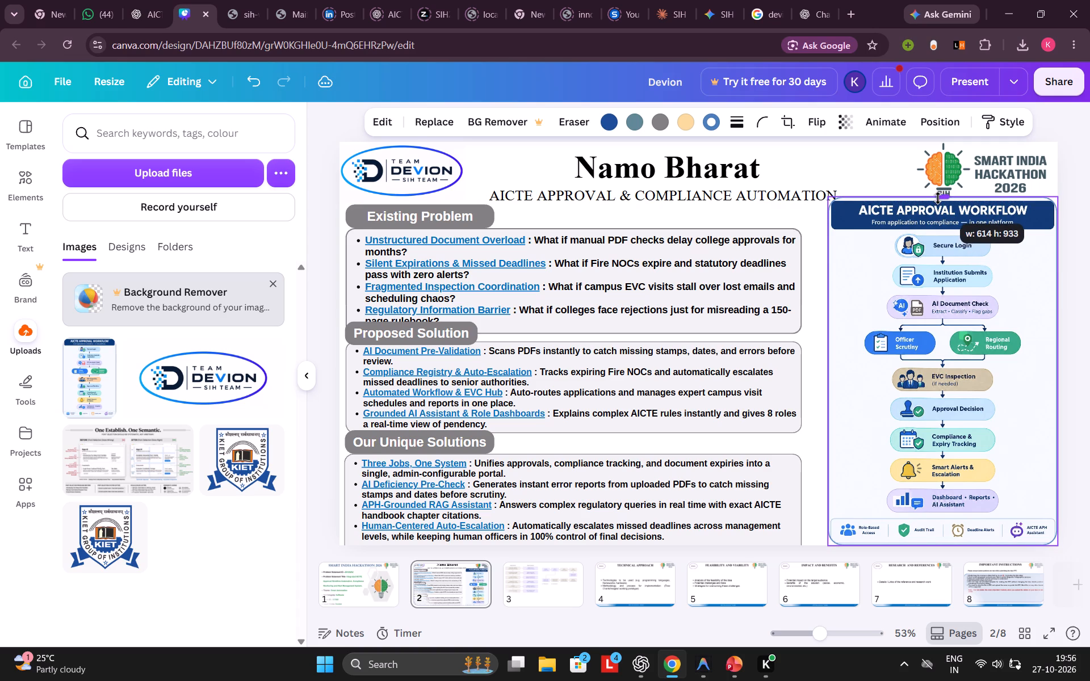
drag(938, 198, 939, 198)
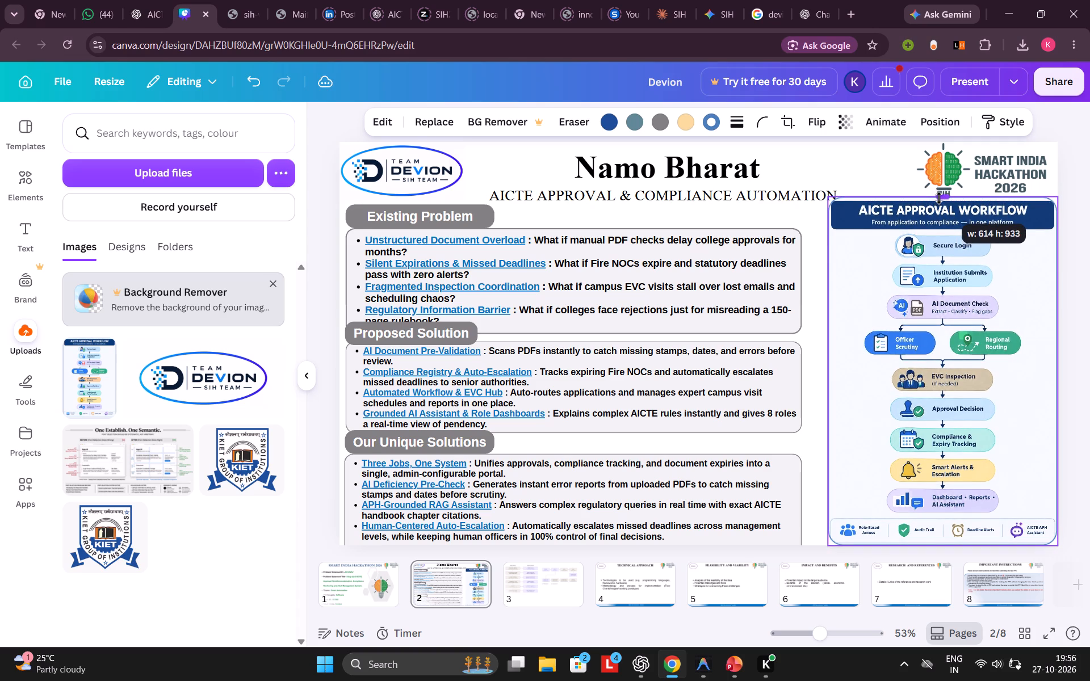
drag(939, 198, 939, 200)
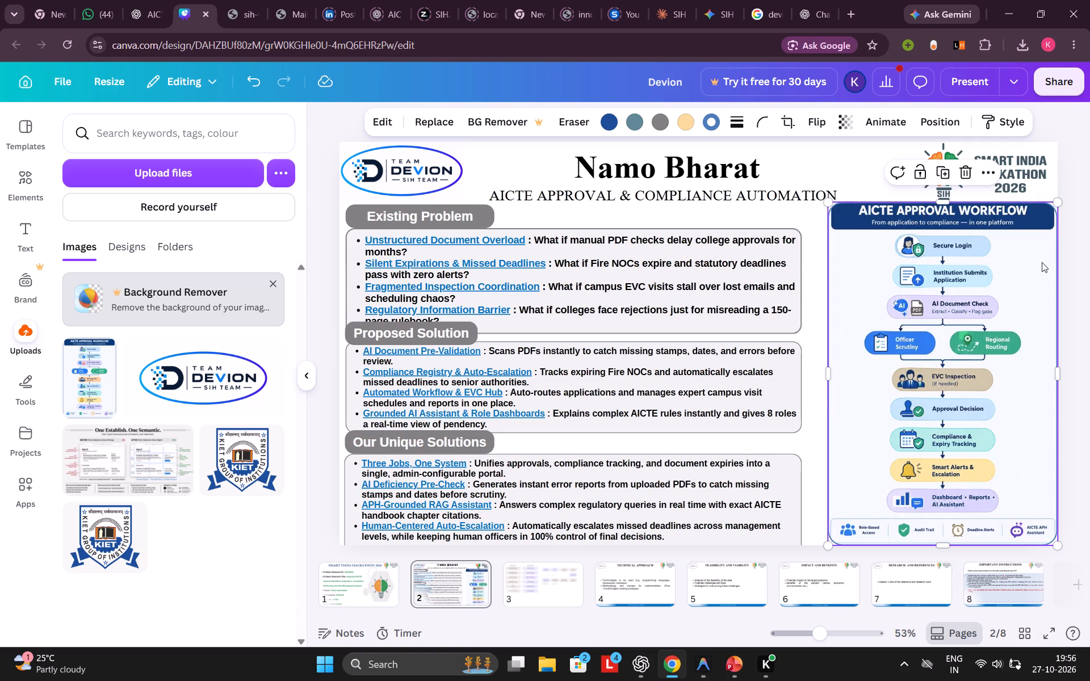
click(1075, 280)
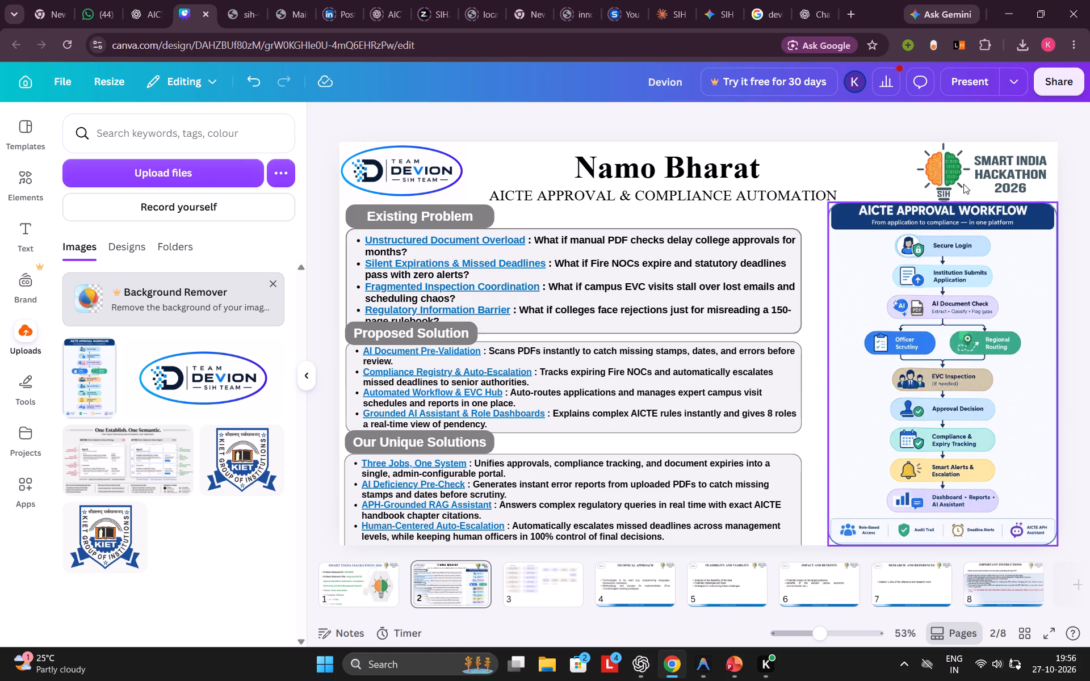
Set the workflow image's corner rounding to 20.
click(911, 212)
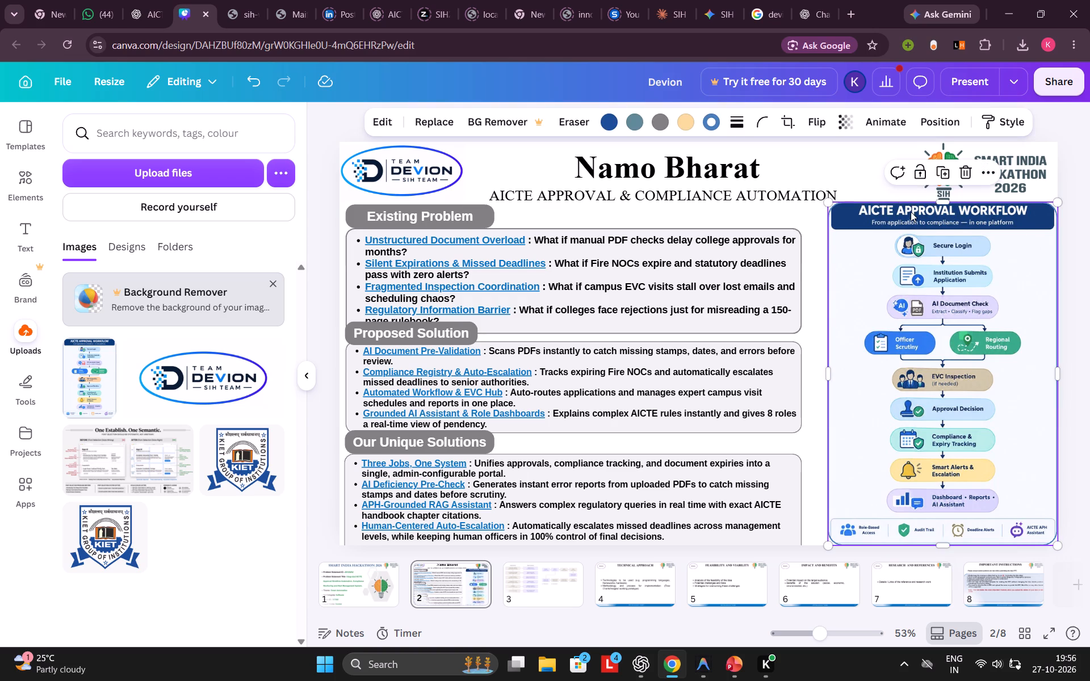
click(757, 121)
drag(733, 182, 729, 182)
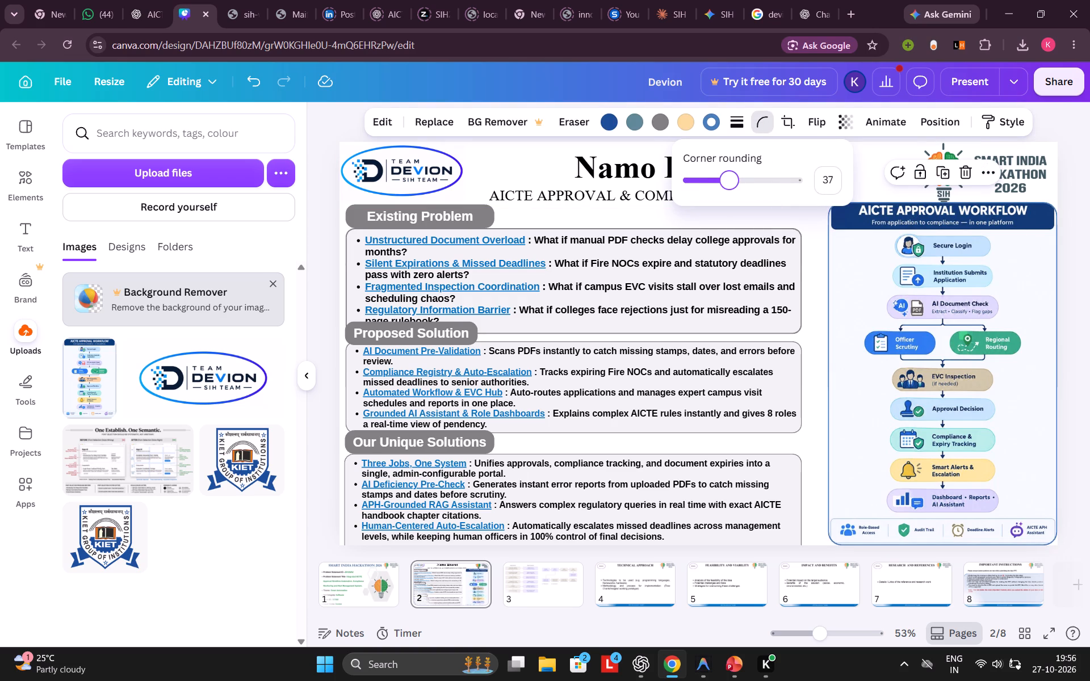
drag(729, 182, 712, 183)
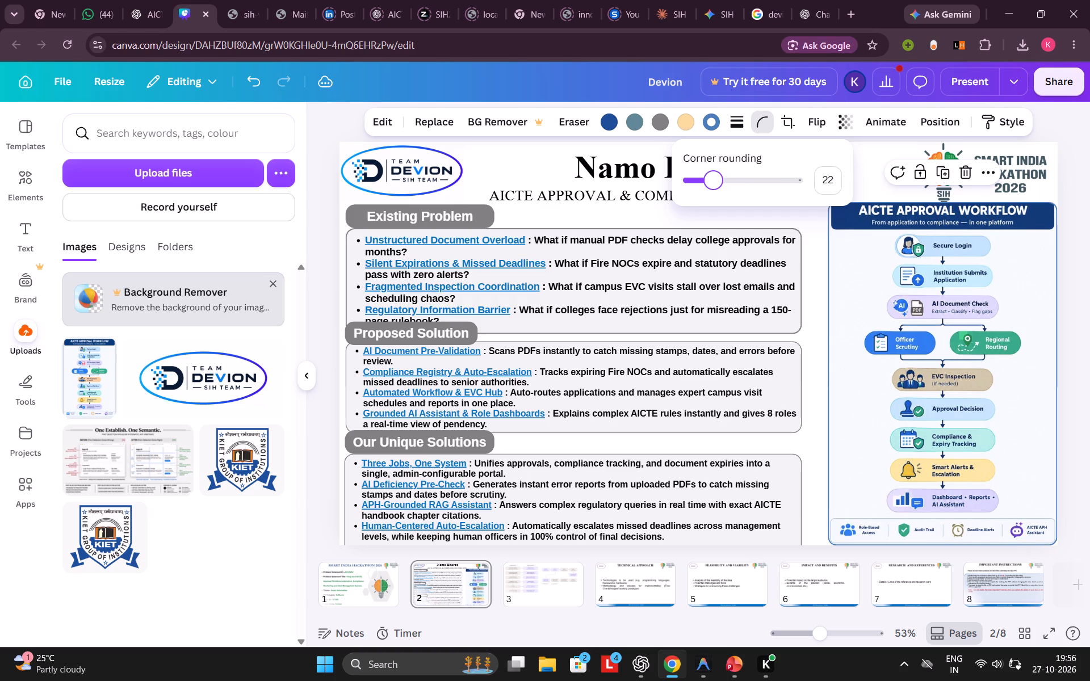
drag(712, 183, 710, 184)
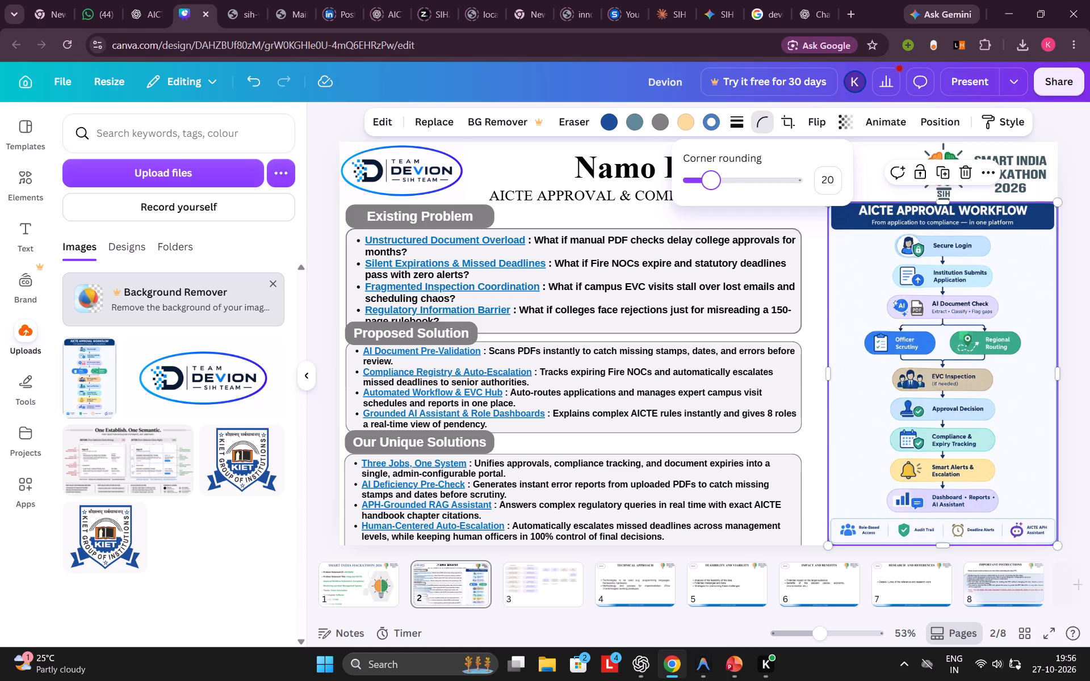
click(815, 272)
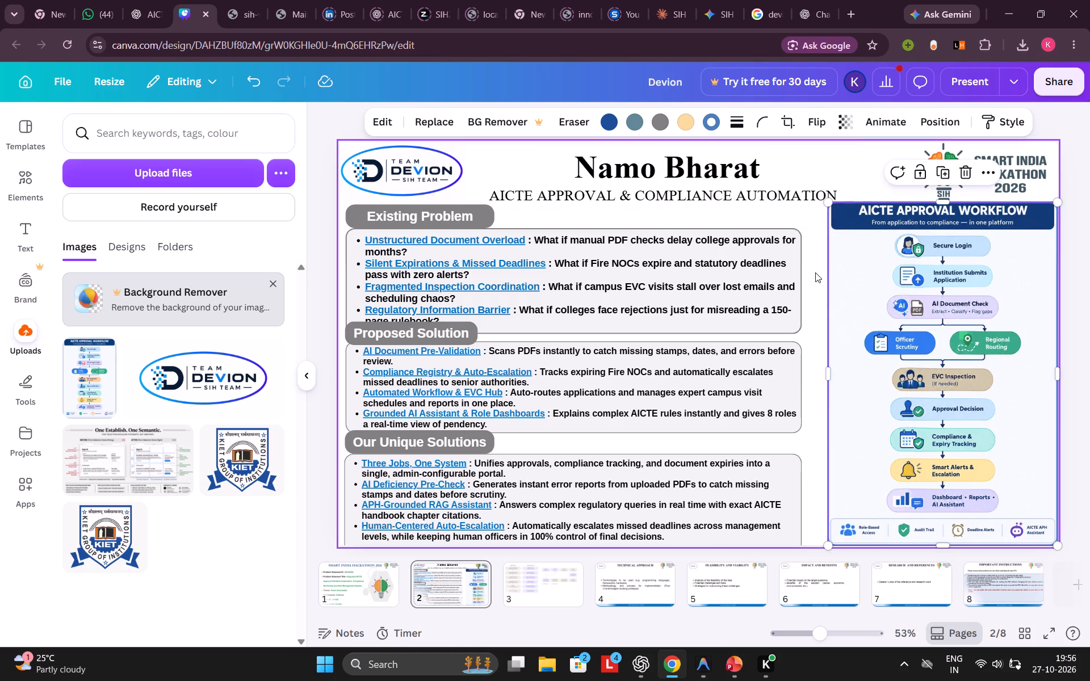
Extend the workflow image's top edge to a height of about 934 so its title banner has more room.
click(897, 293)
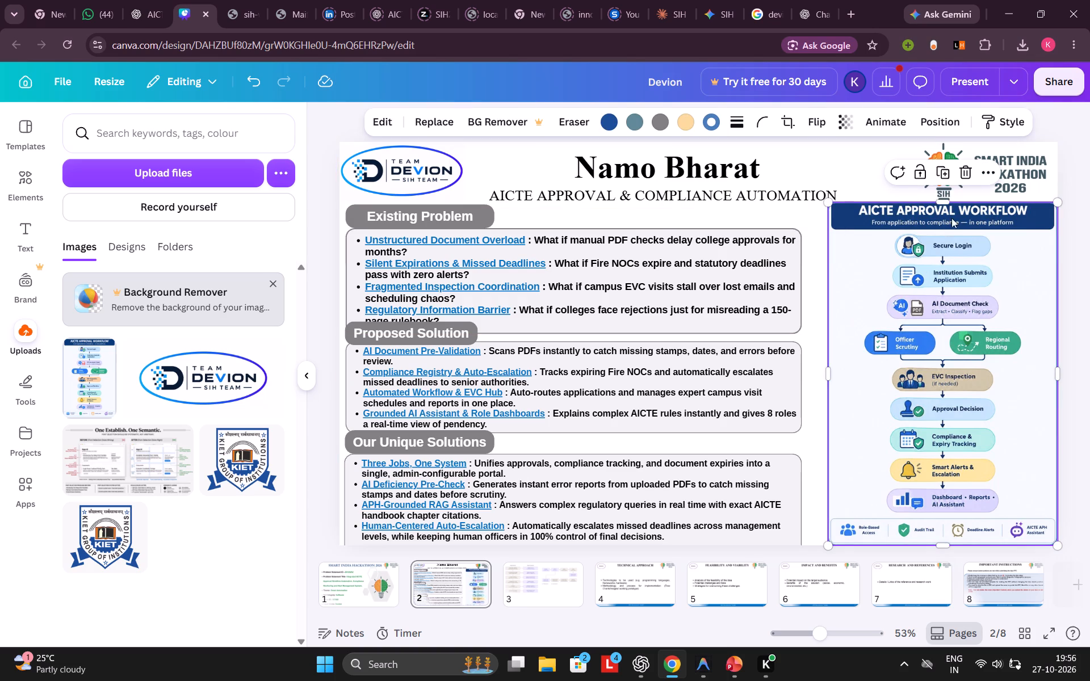
click(944, 202)
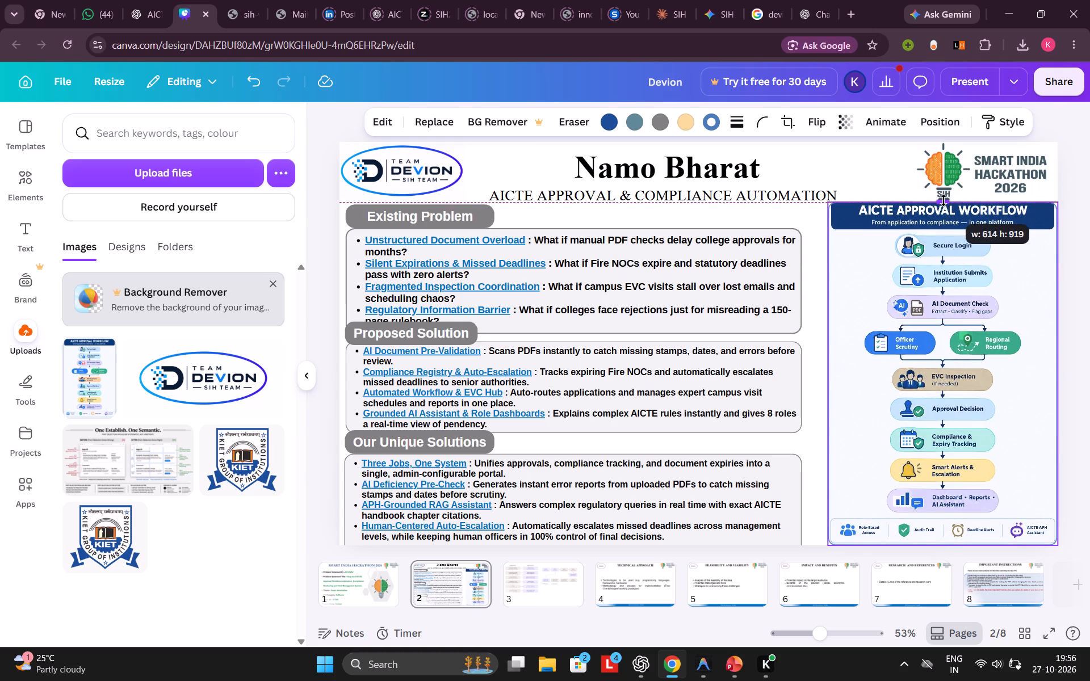
drag(944, 199, 944, 190)
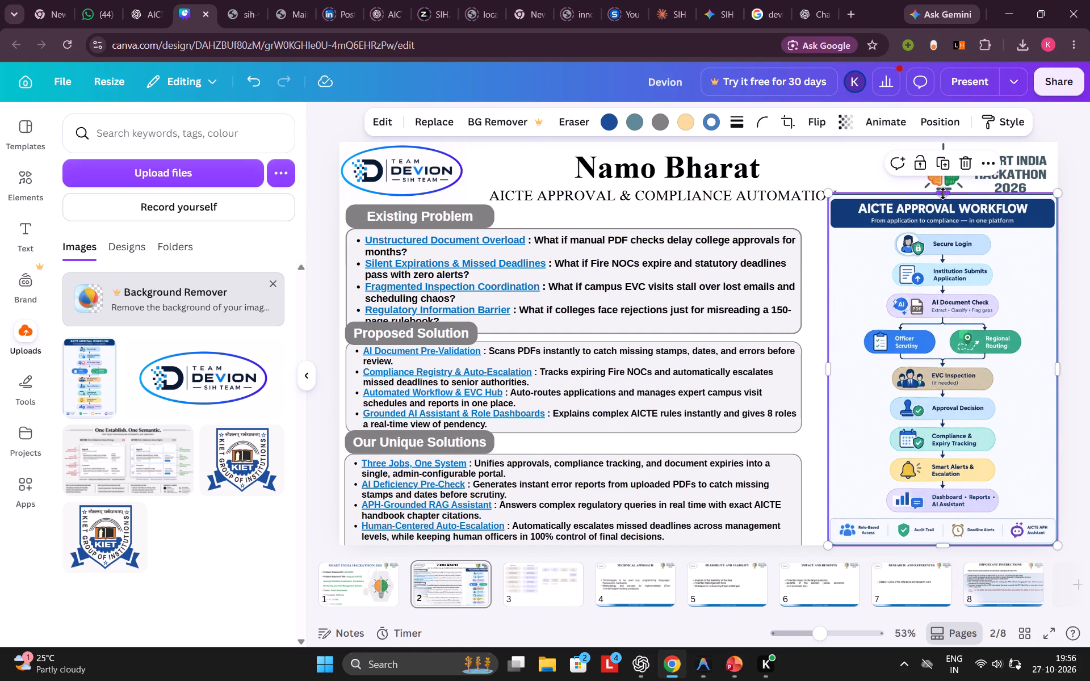
click(946, 192)
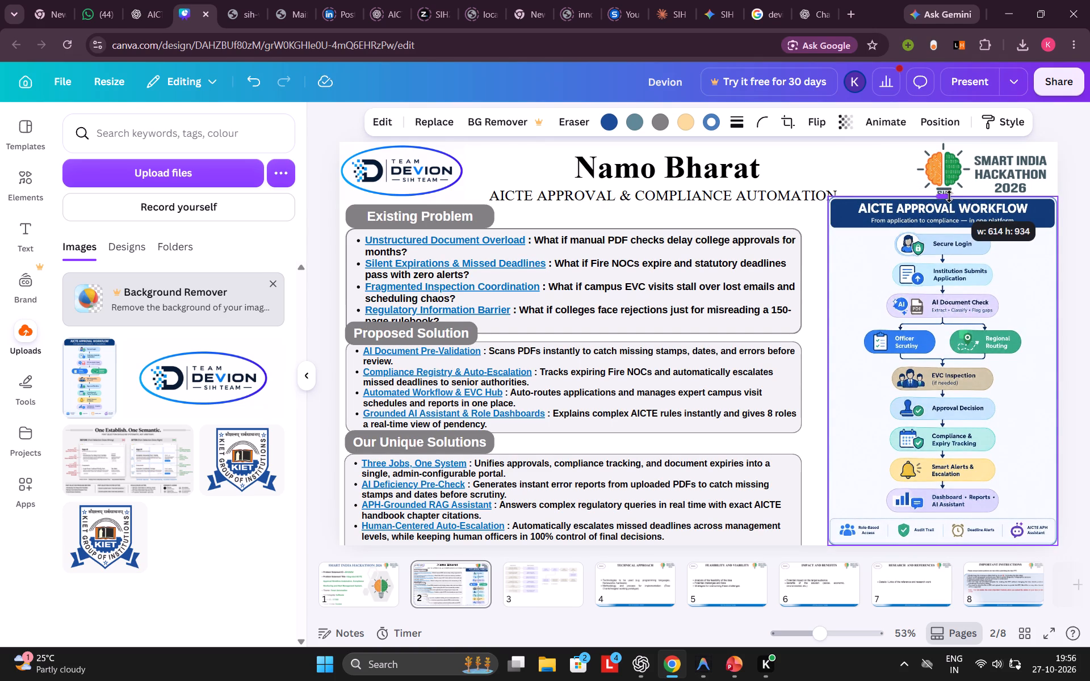
click(950, 195)
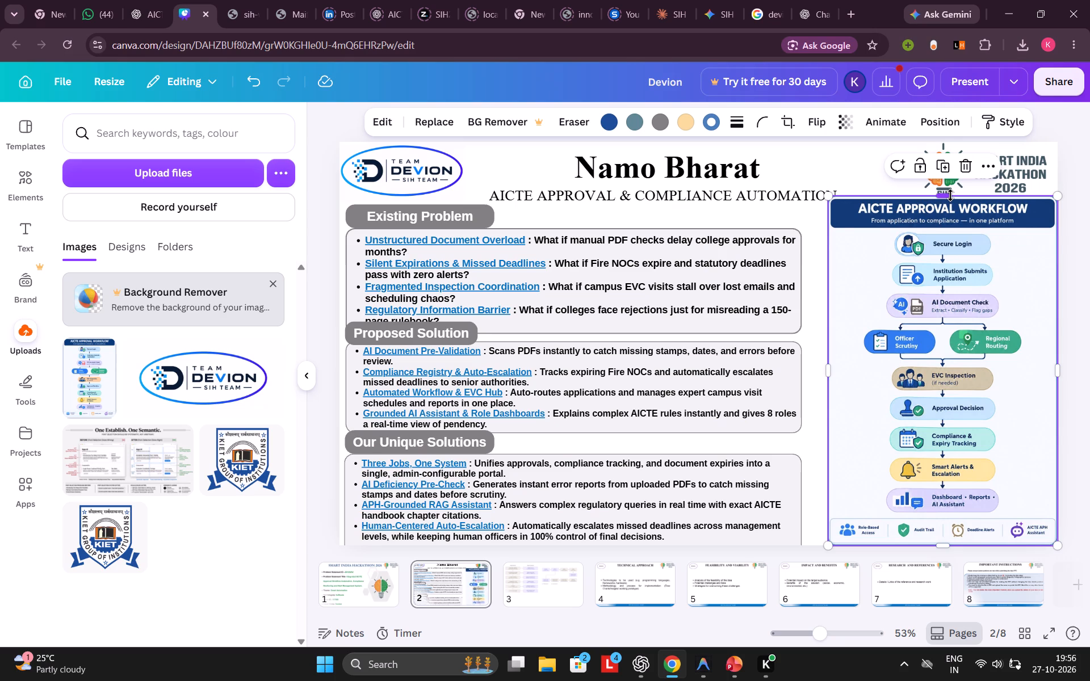
Move the workflow image down clear of the Smart India Hackathon logo and trim its bottom edge to the slide's bottom edge.
click(1084, 273)
click(980, 304)
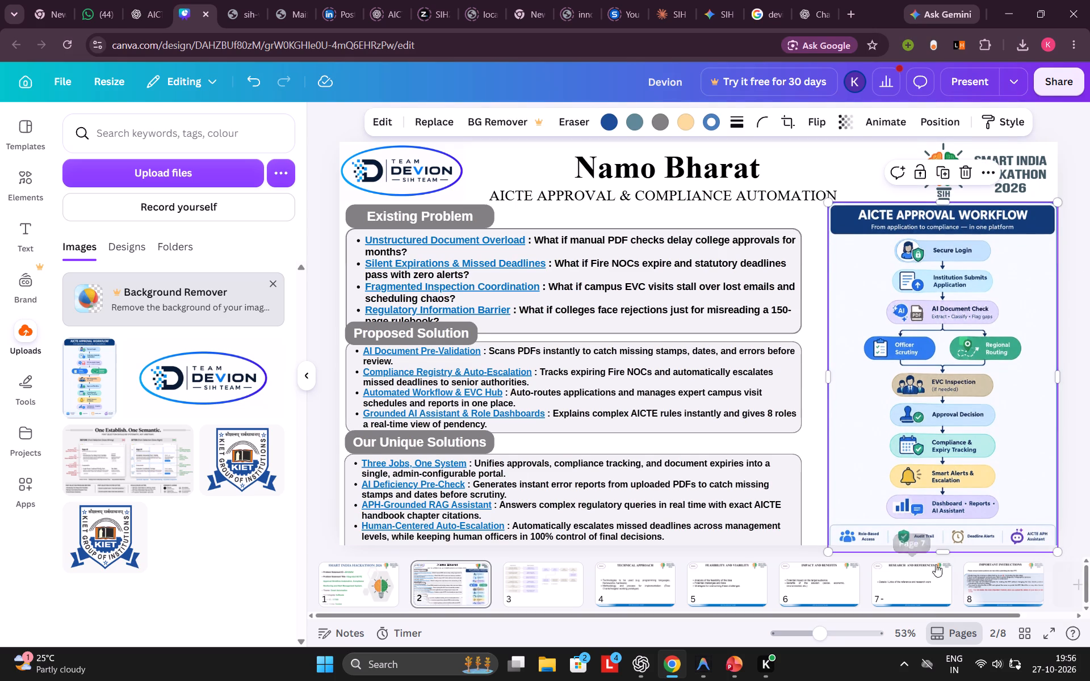
click(946, 549)
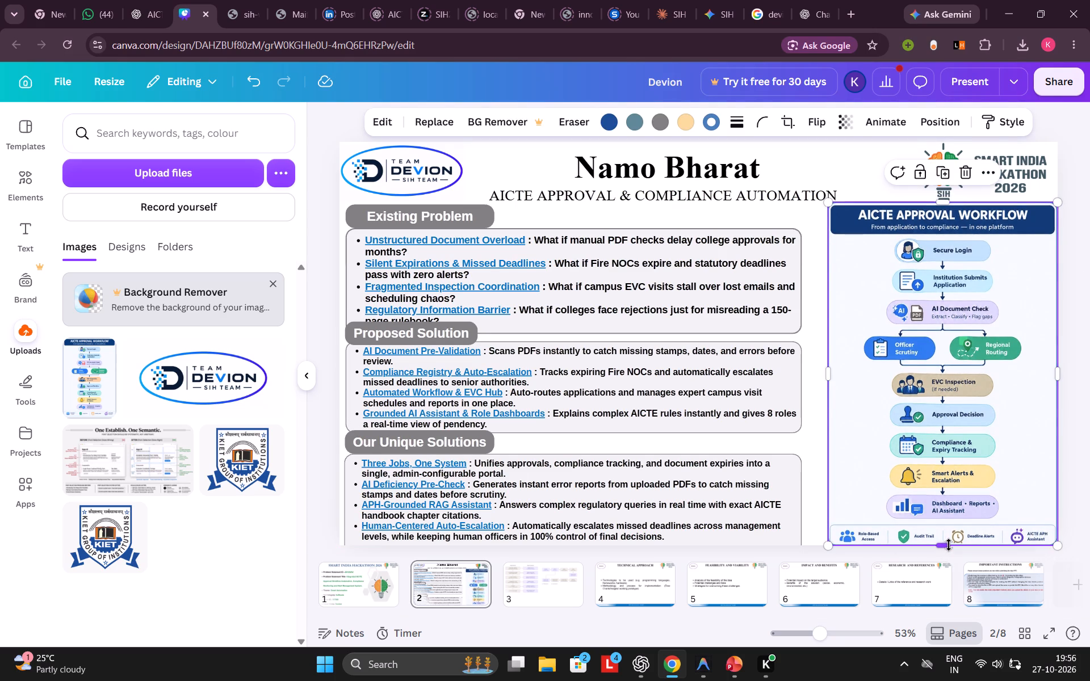
click(949, 417)
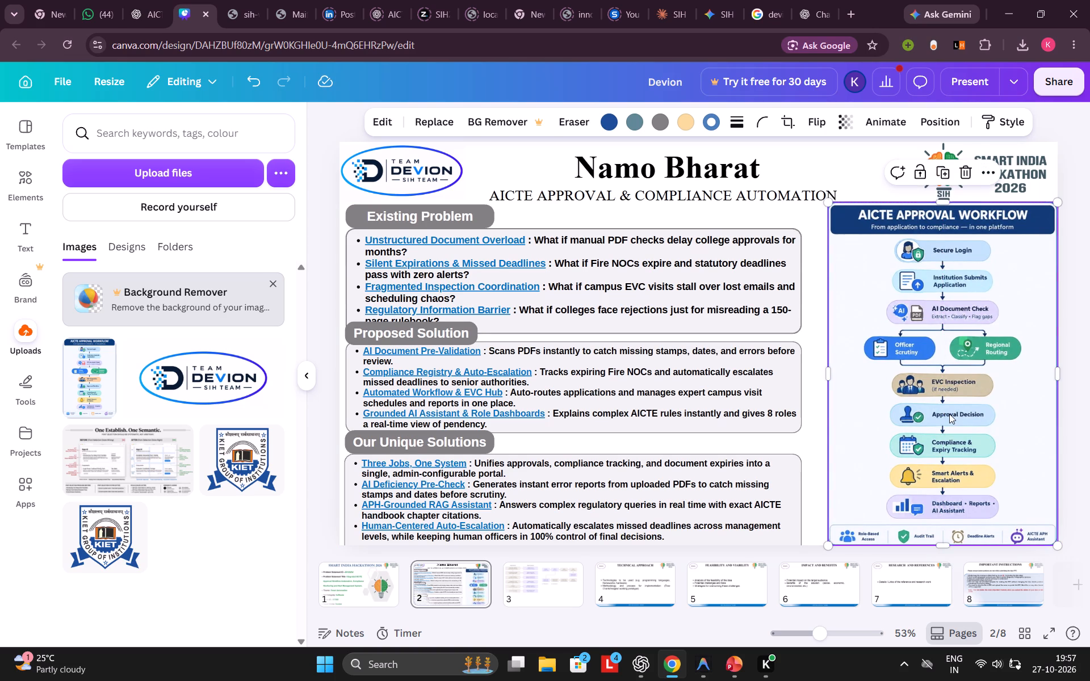
click(1068, 350)
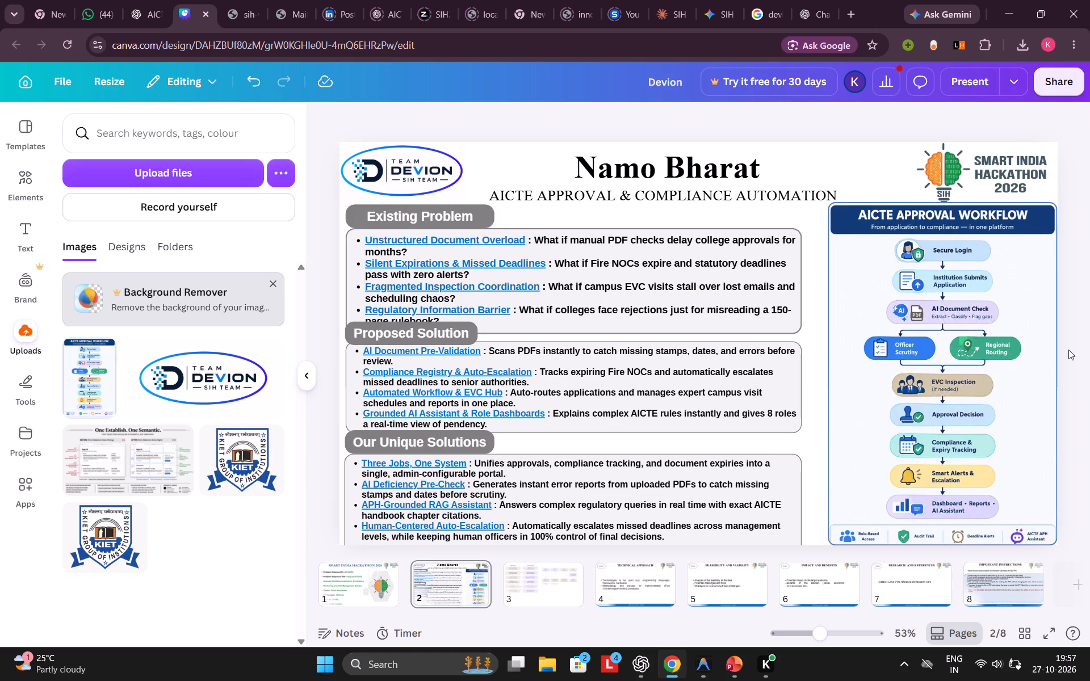
Widen the workflow image slightly by extending its left edge toward the text boxes.
click(864, 361)
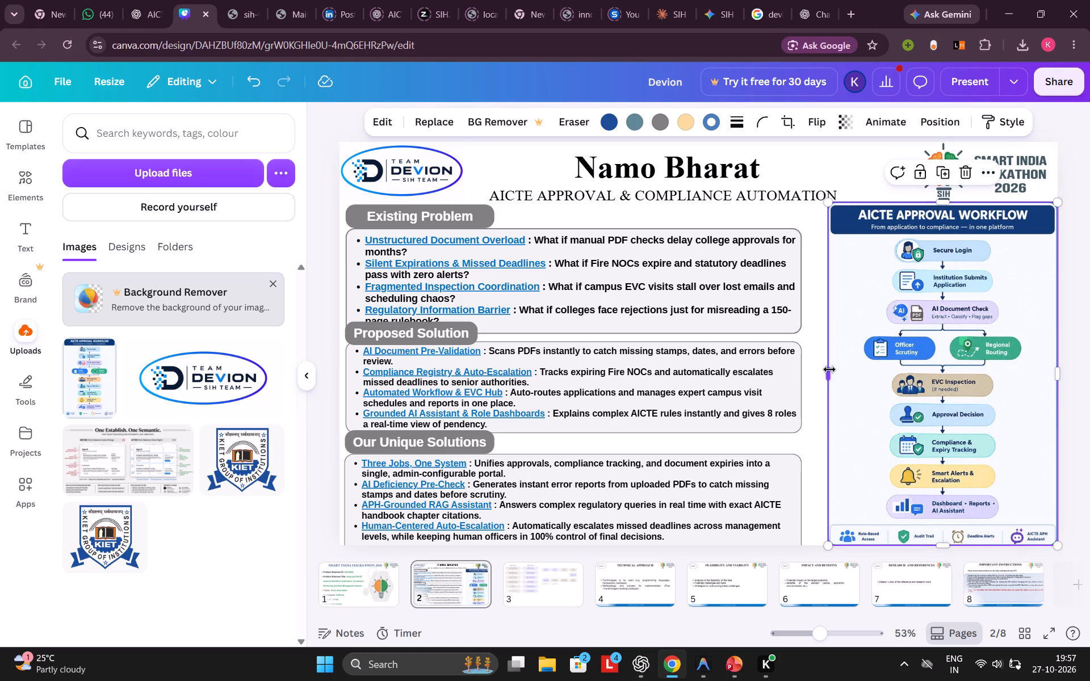
click(829, 369)
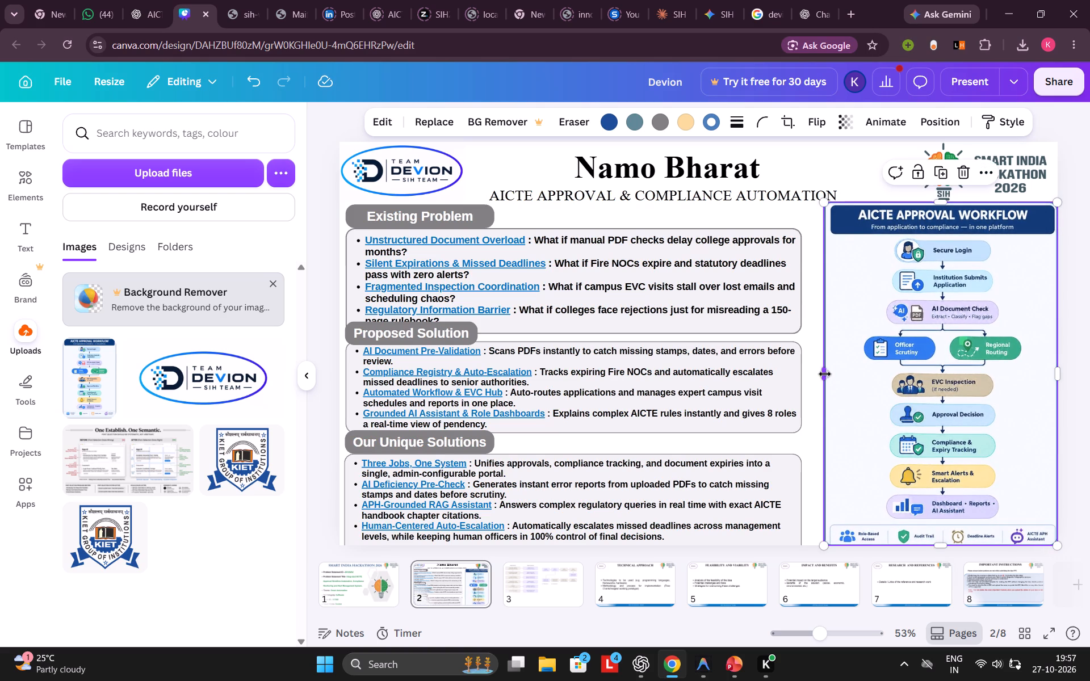
click(825, 374)
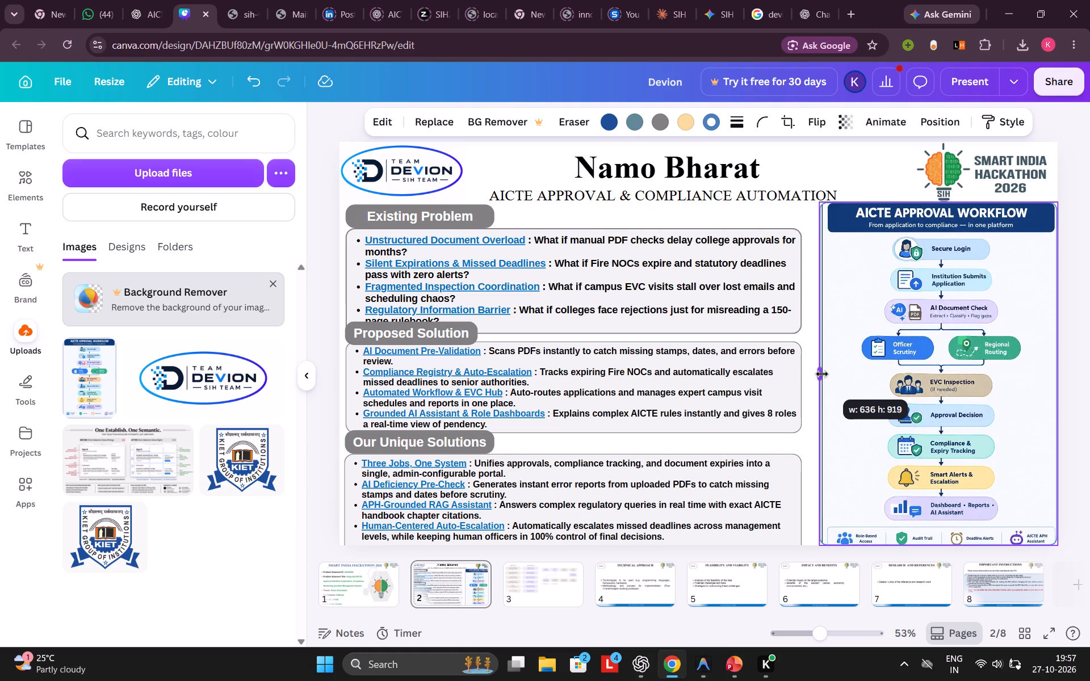
click(1074, 443)
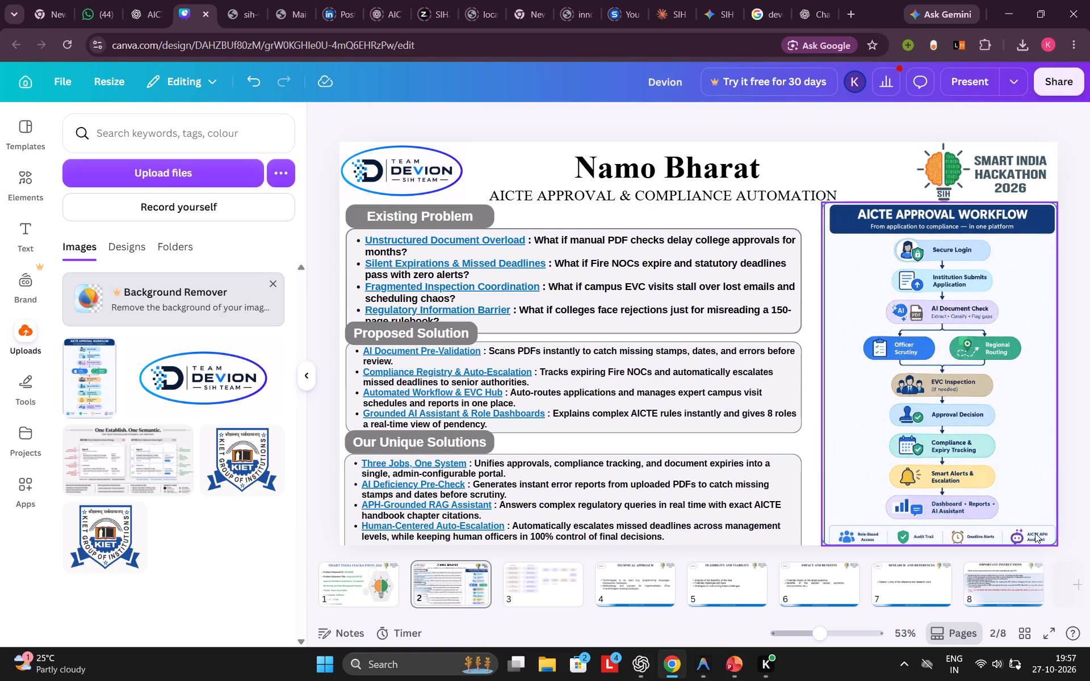
Compare the workflow image's lower part and slide placement with the reference presentation's Architecture panel, and preview slide 2 full screen.
click(885, 534)
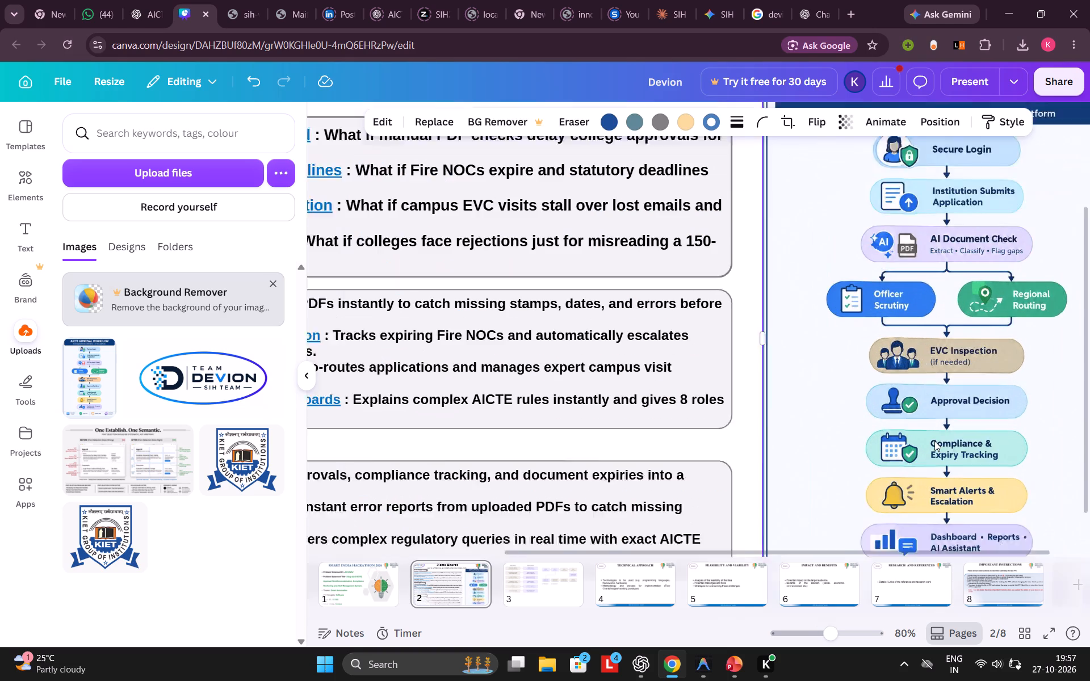
scroll(934, 441, down, 3)
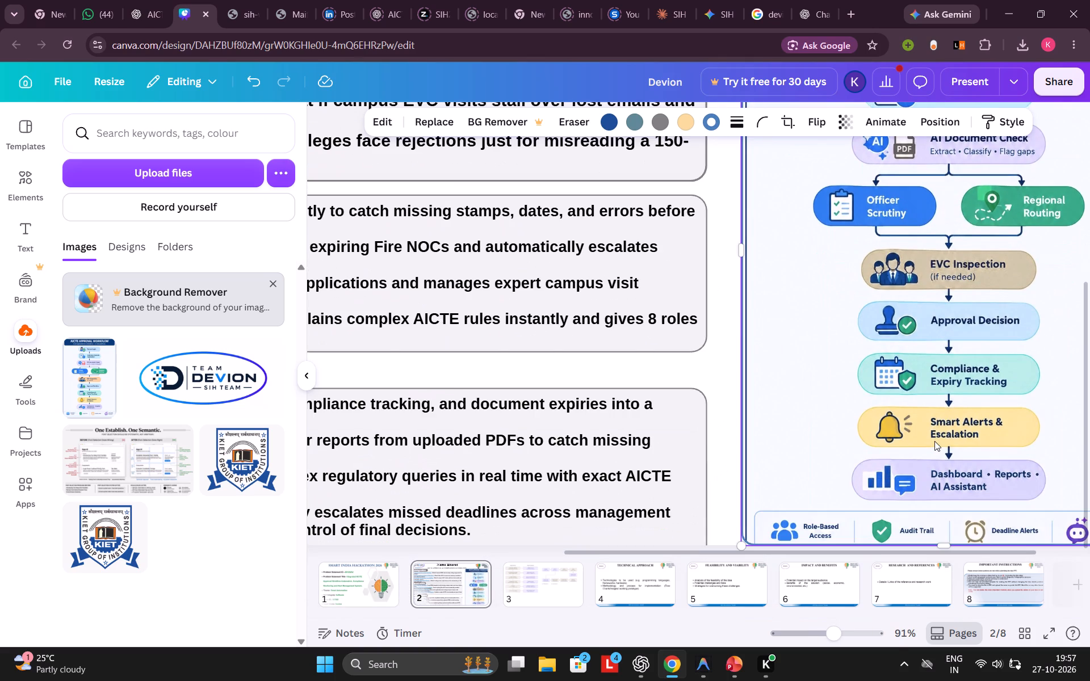
click(228, 1)
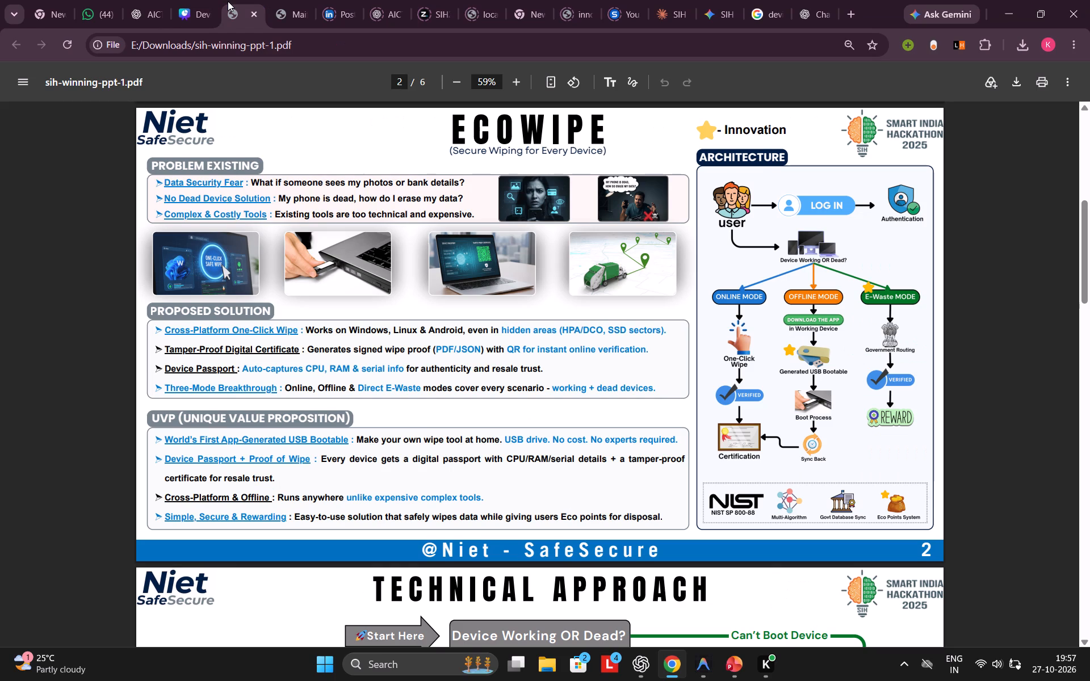
click(179, 0)
click(1034, 306)
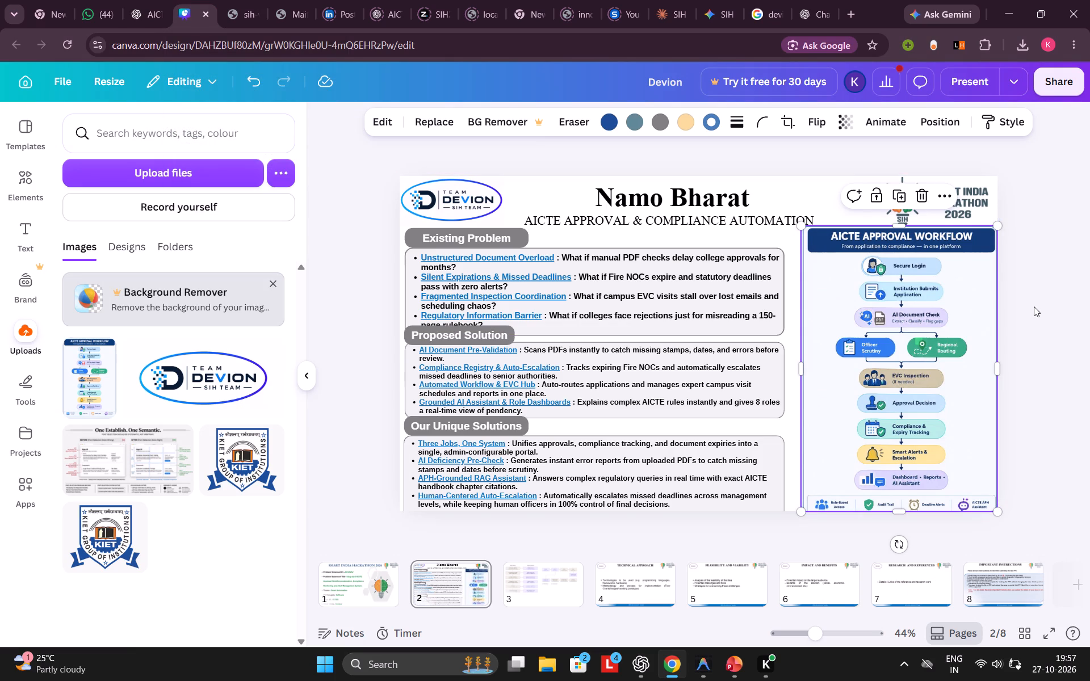
click(963, 87)
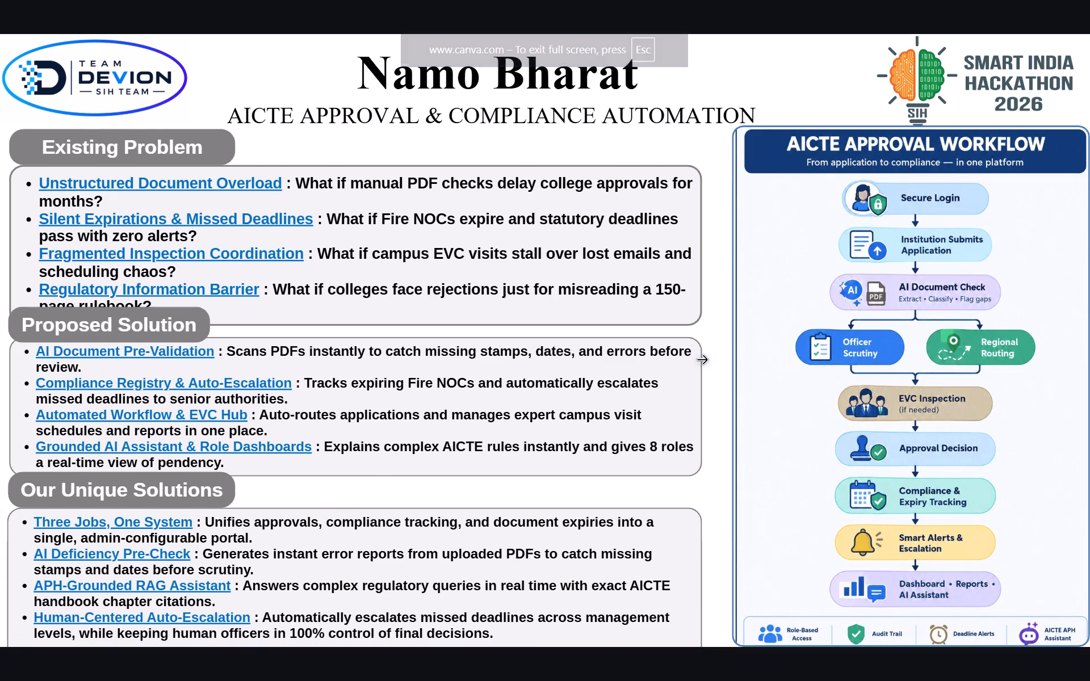
key(Escape)
Move the workflow image left and slightly up so it sits inset from the slide's right and bottom edges.
drag(923, 464, 913, 461)
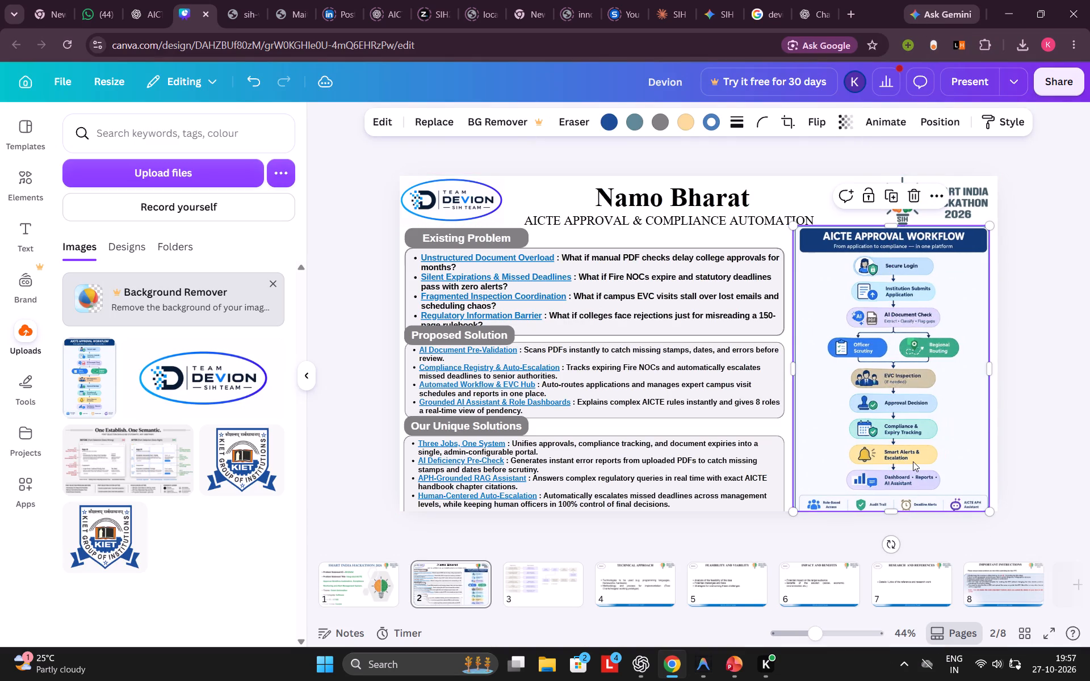
click(924, 462)
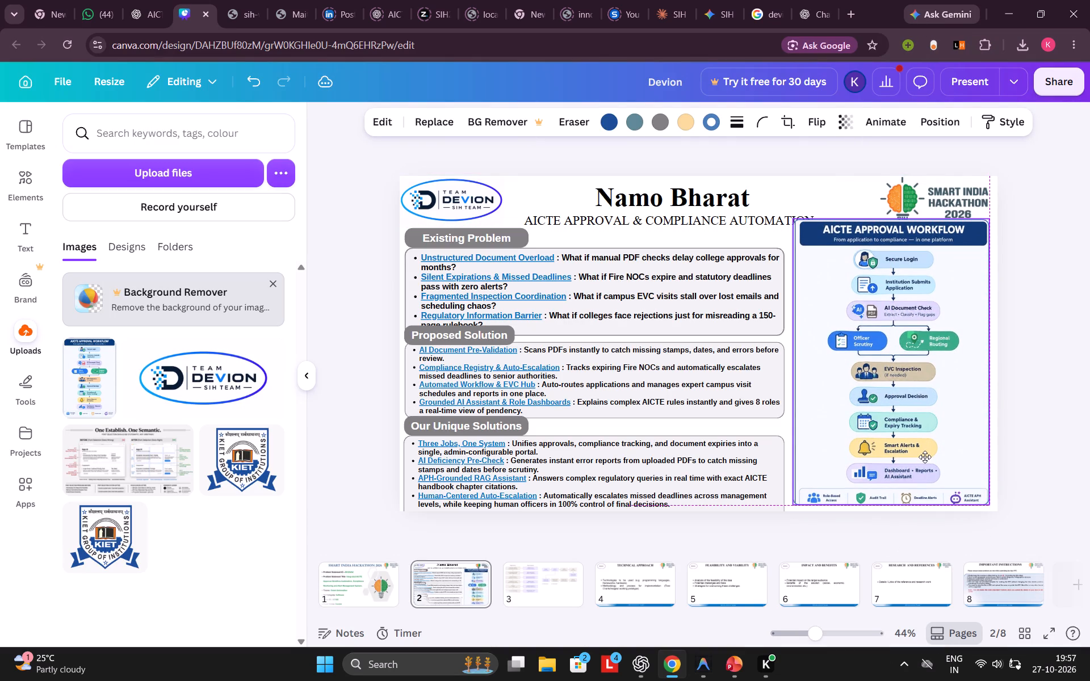
click(925, 460)
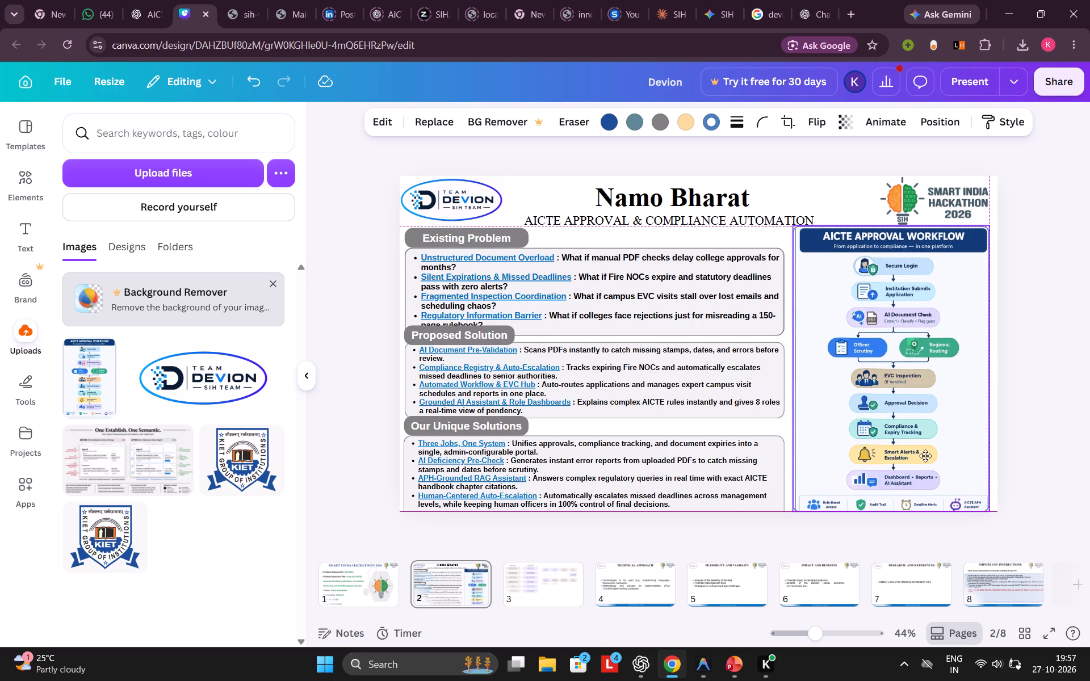
Crop the workflow image's bottom edge up to a height of about 861, cutting off the footer icon strip.
click(895, 505)
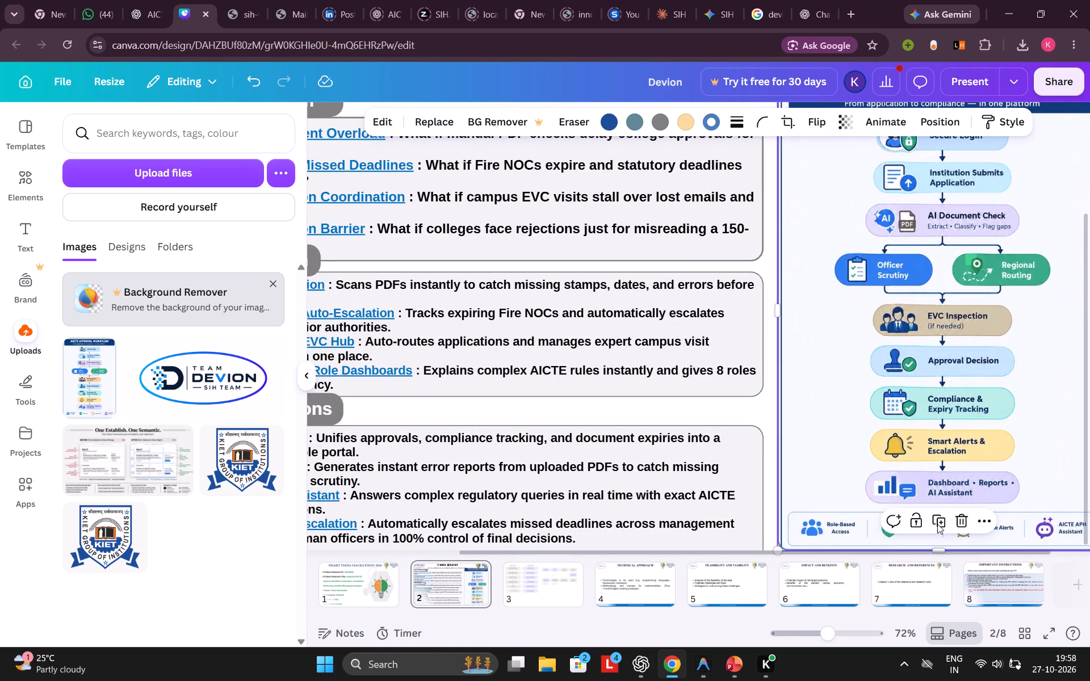
scroll(937, 524, left, 2)
scroll(1053, 477, left, 1)
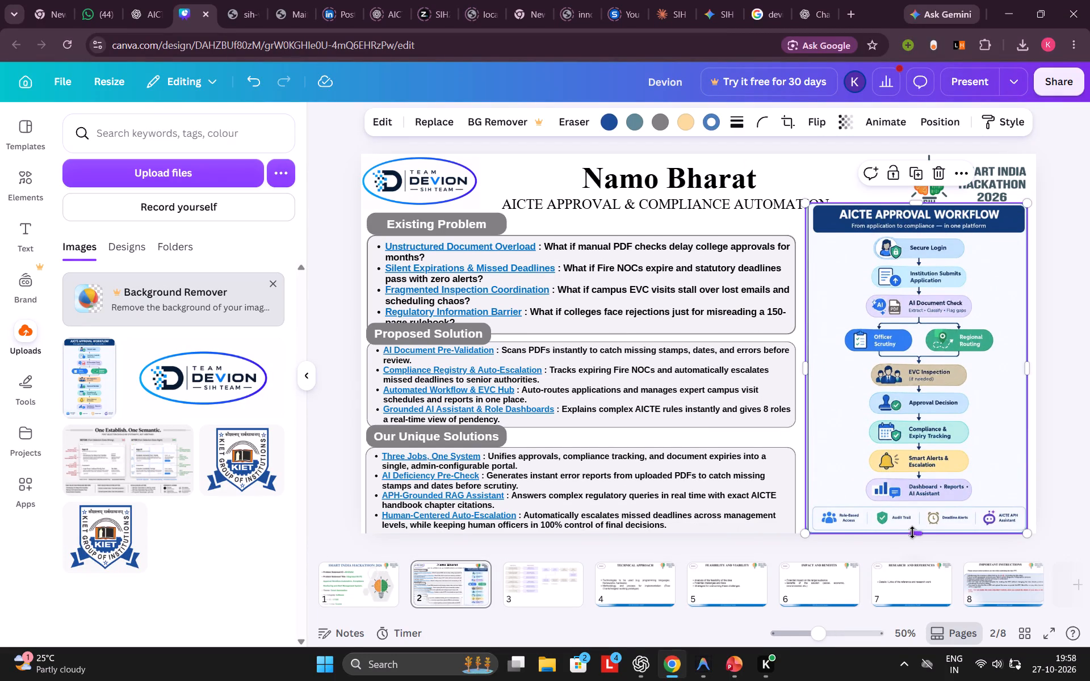
drag(915, 531, 916, 502)
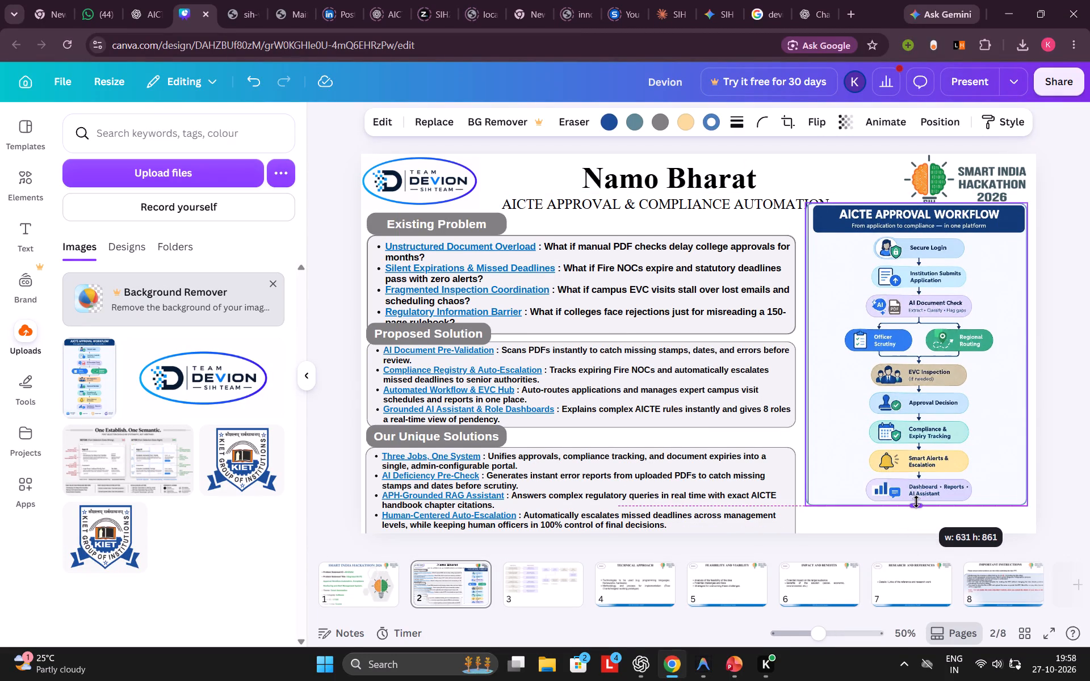
drag(916, 502, 916, 501)
Move the workflow image straight down below the Smart India Hackathon logo, leaving a small margin above the slide's bottom edge.
drag(913, 466, 913, 478)
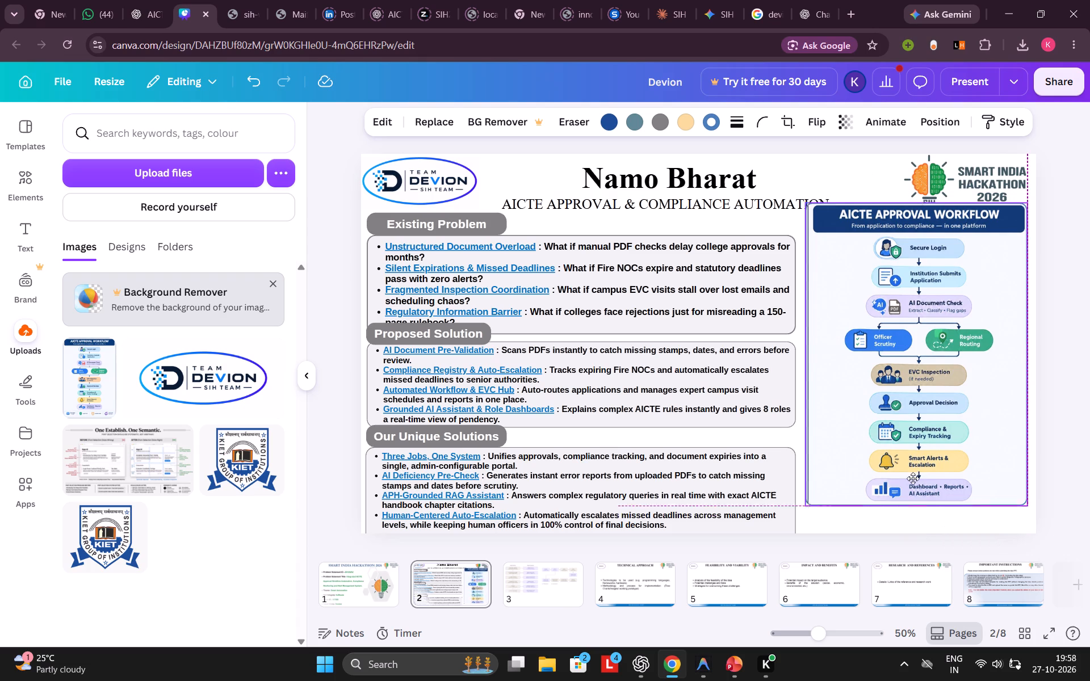
drag(913, 478, 914, 485)
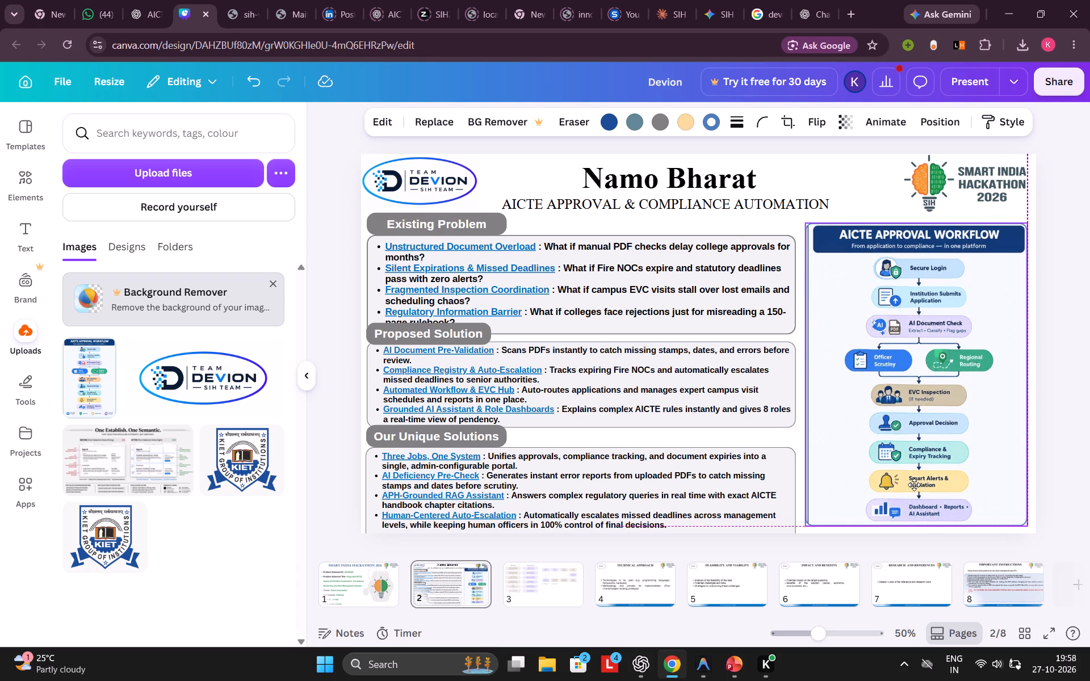
drag(914, 485, 913, 483)
click(913, 483)
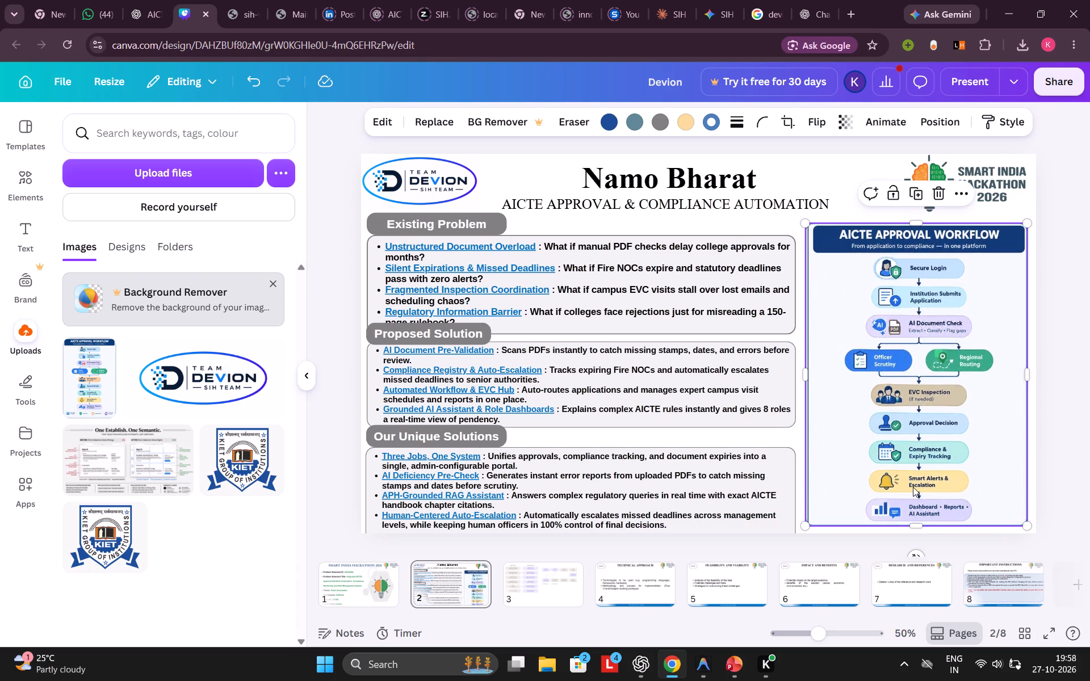
click(1066, 407)
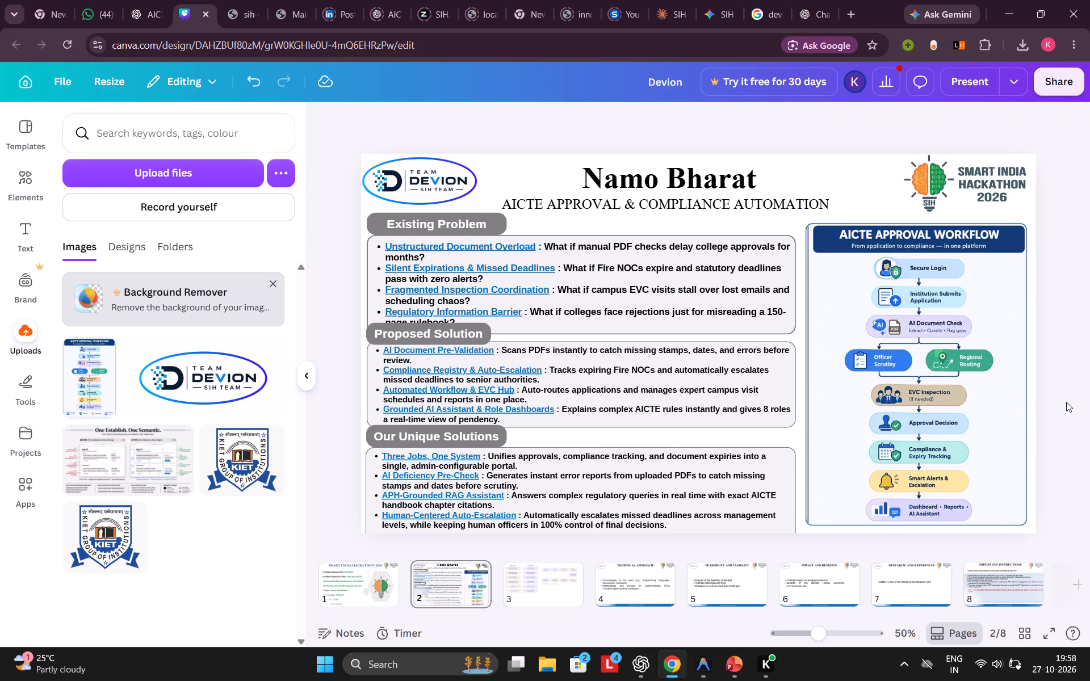
click(1066, 402)
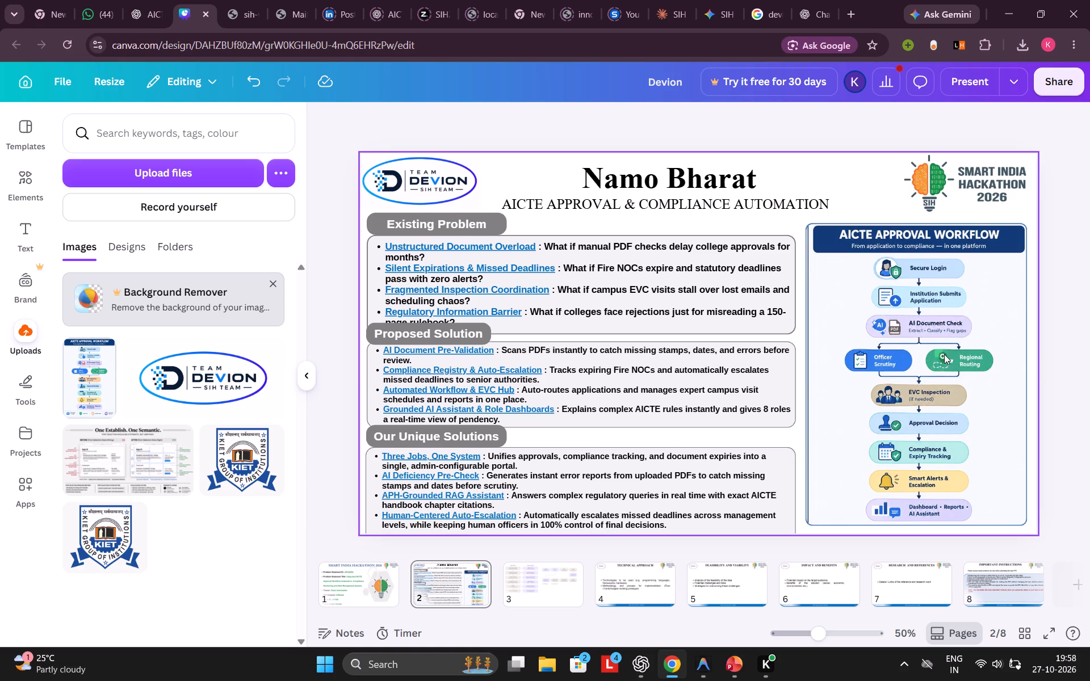
click(1053, 356)
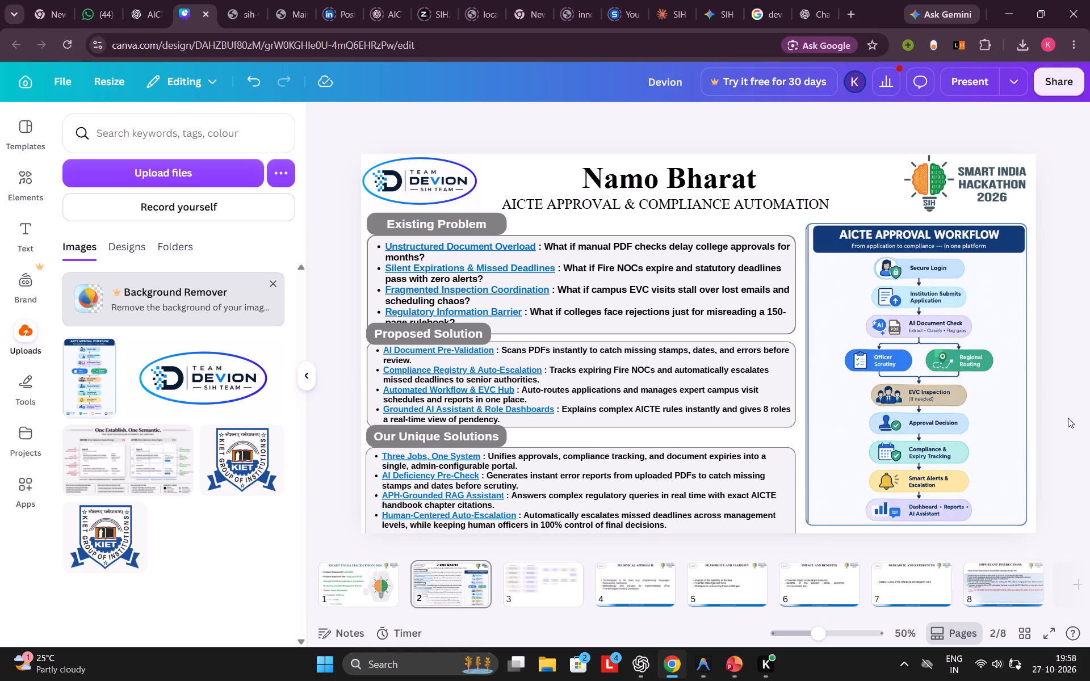
Compare slide 2's text sections and layout with the reference presentation's slide 2, and preview the slide full screen.
click(505, 323)
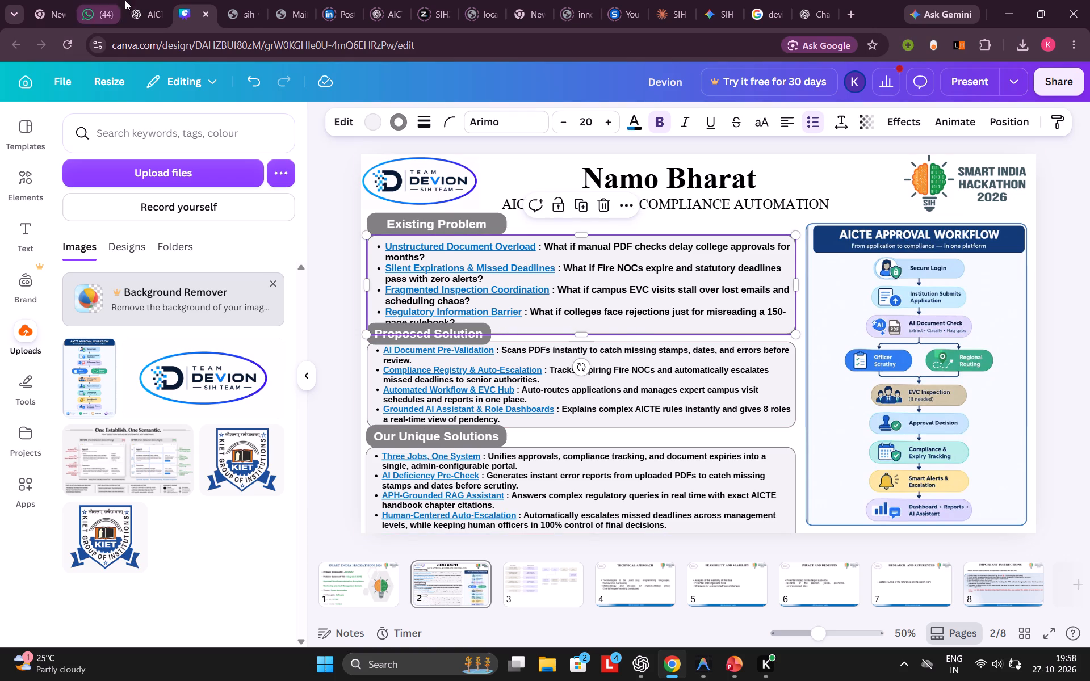
click(239, 0)
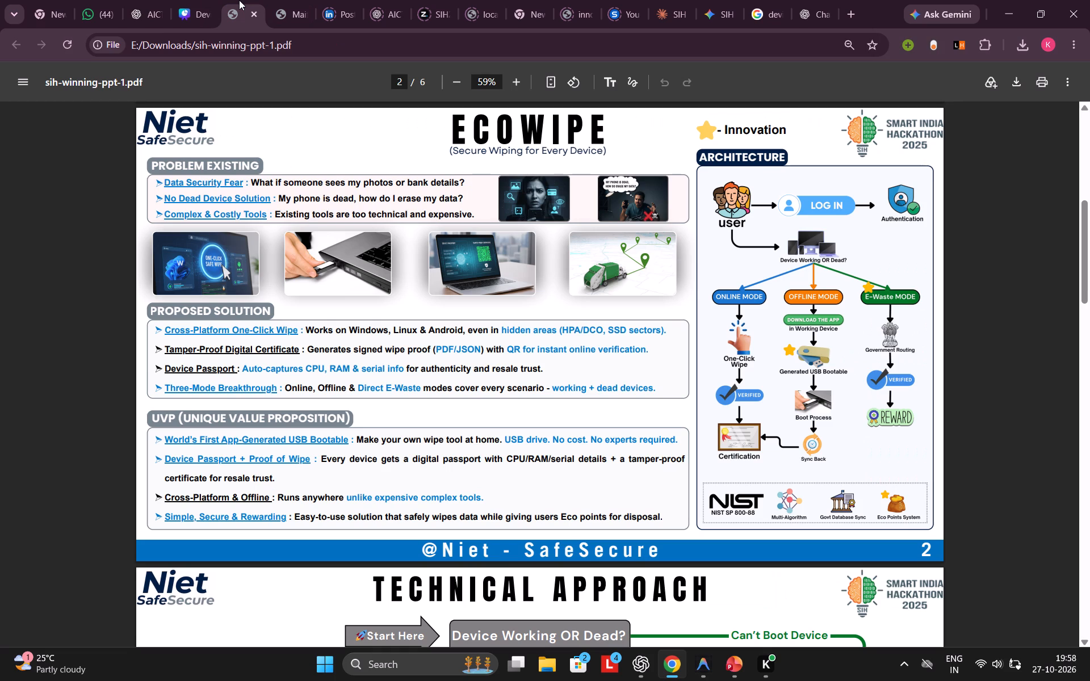
click(195, 0)
click(975, 86)
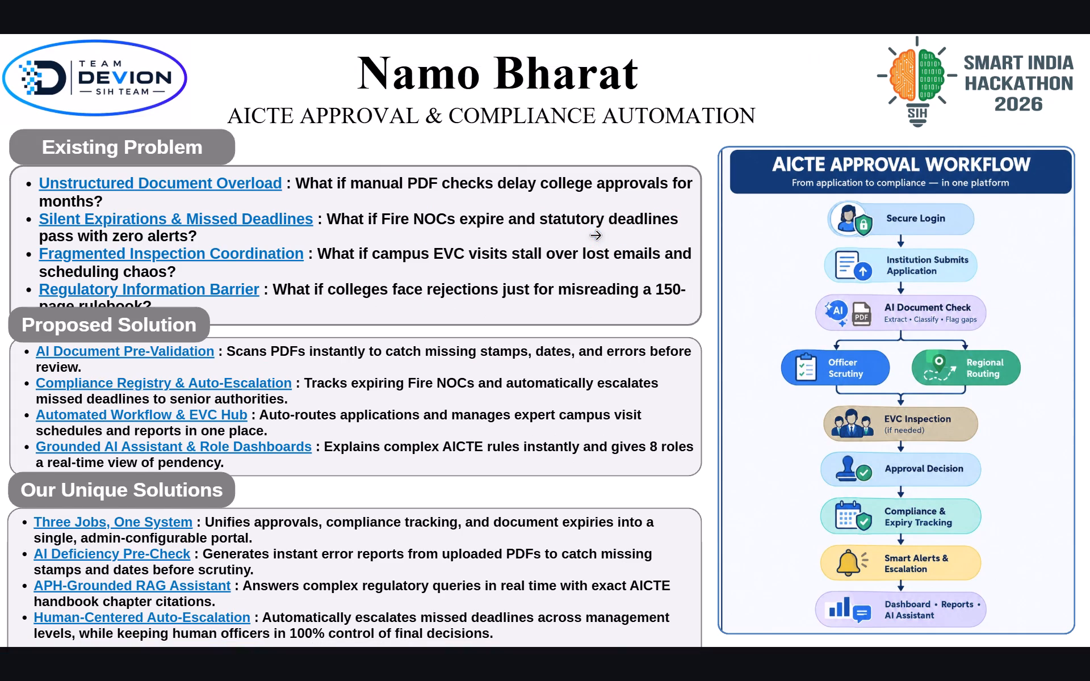
key(Escape)
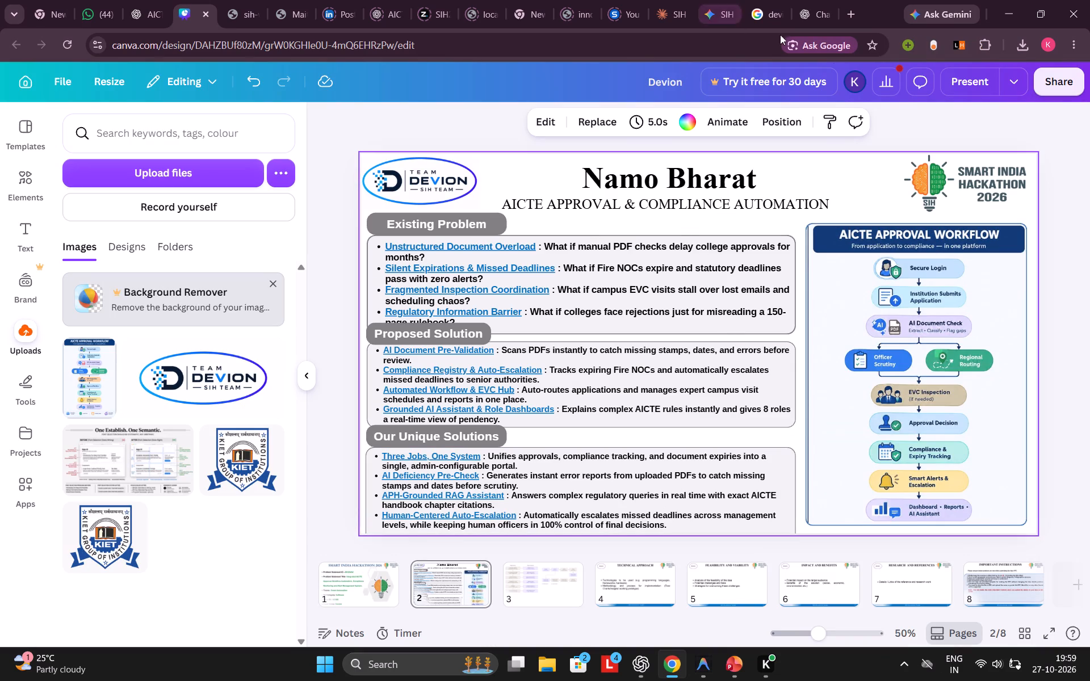
click(948, 79)
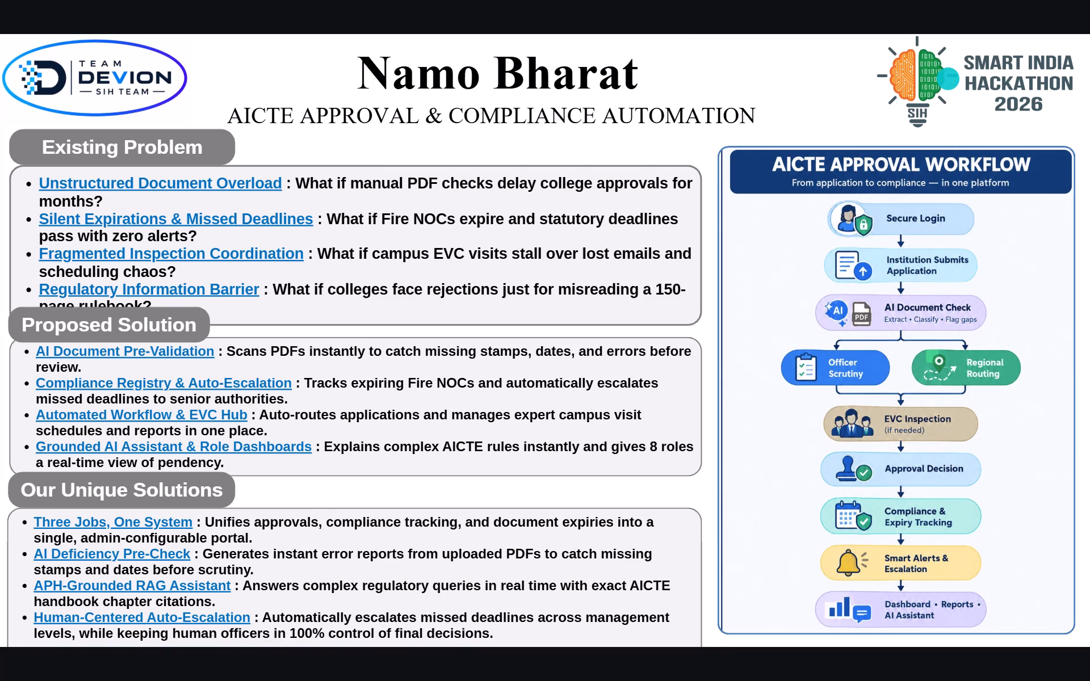
key(Escape)
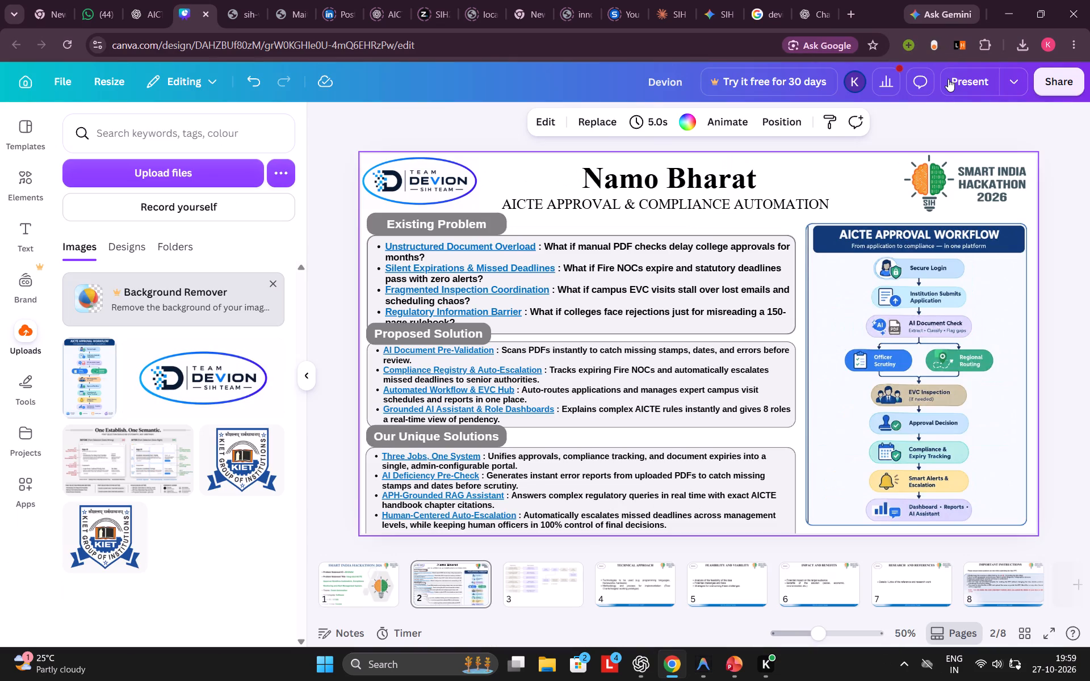
Shrink the Existing Problem text box to about 1,176 wide by 273 high.
click(772, 293)
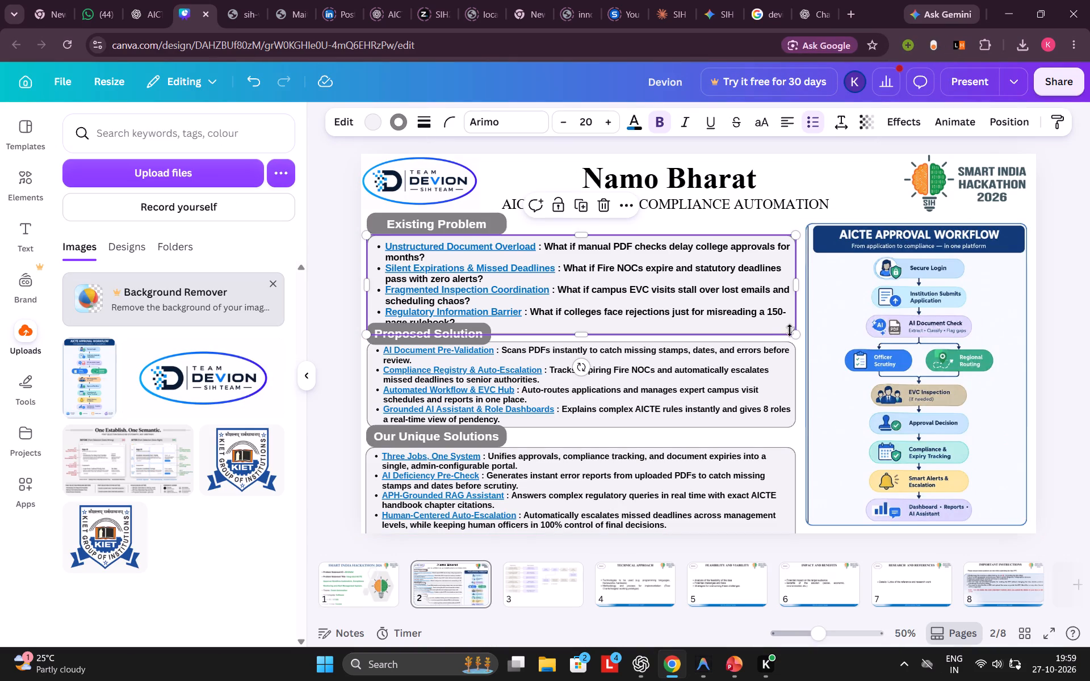
drag(794, 329, 800, 321)
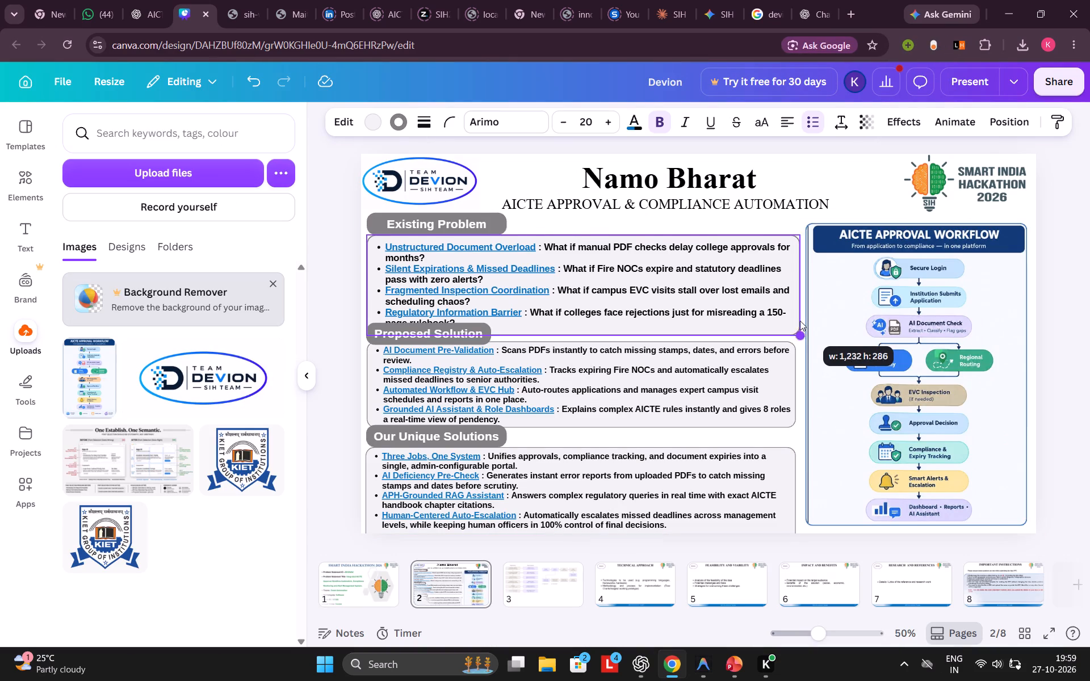
drag(800, 321, 772, 314)
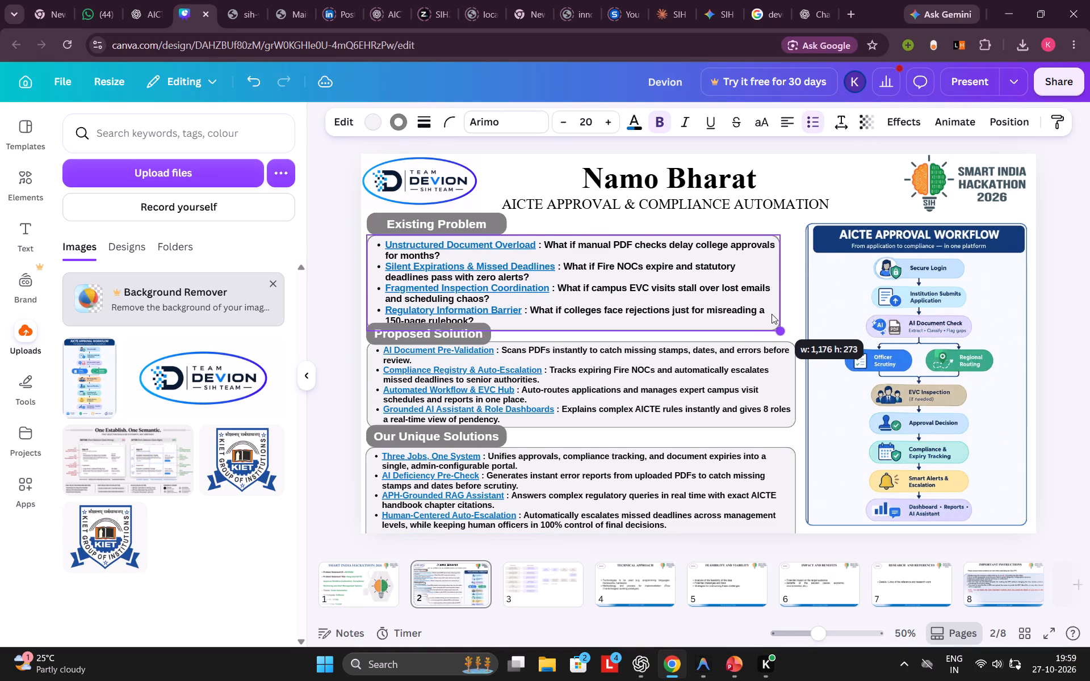
drag(772, 314, 747, 306)
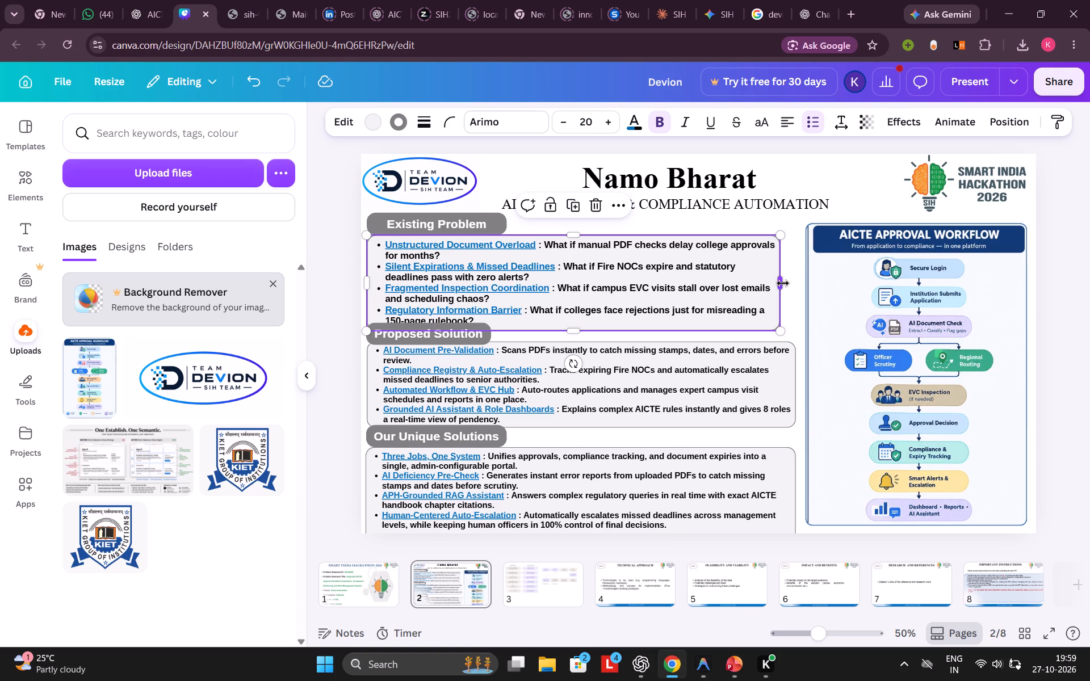
Widen the Existing Problem text box to about 1,220, aligning its right edge with the Proposed Solution and Our Unique Solutions boxes.
drag(783, 283, 800, 276)
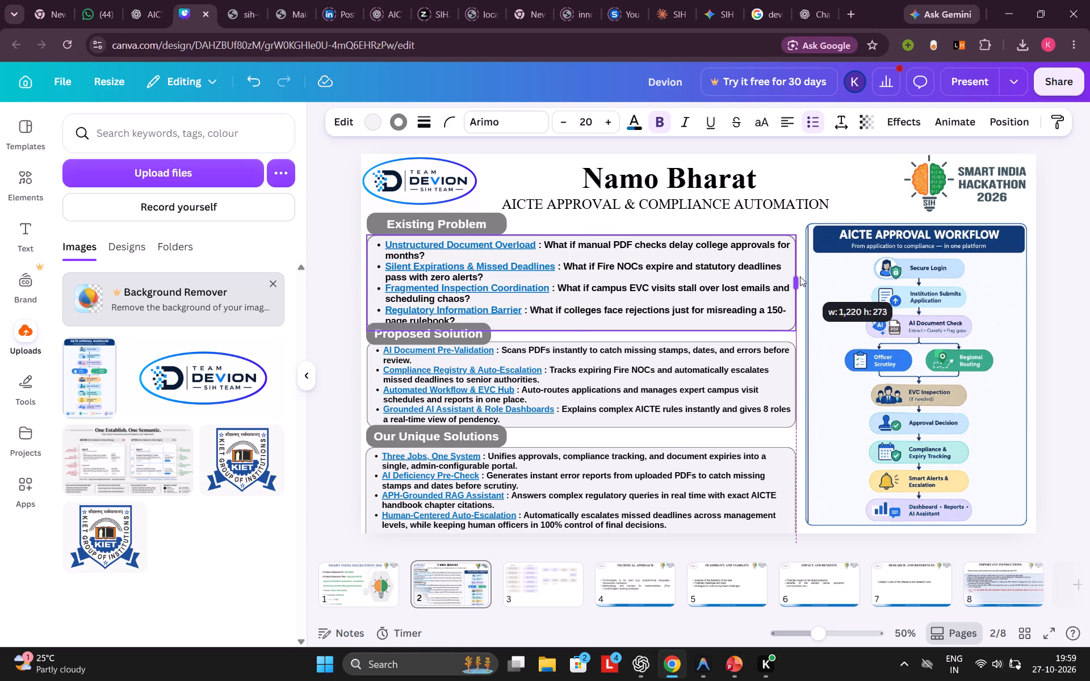
drag(800, 276, 802, 276)
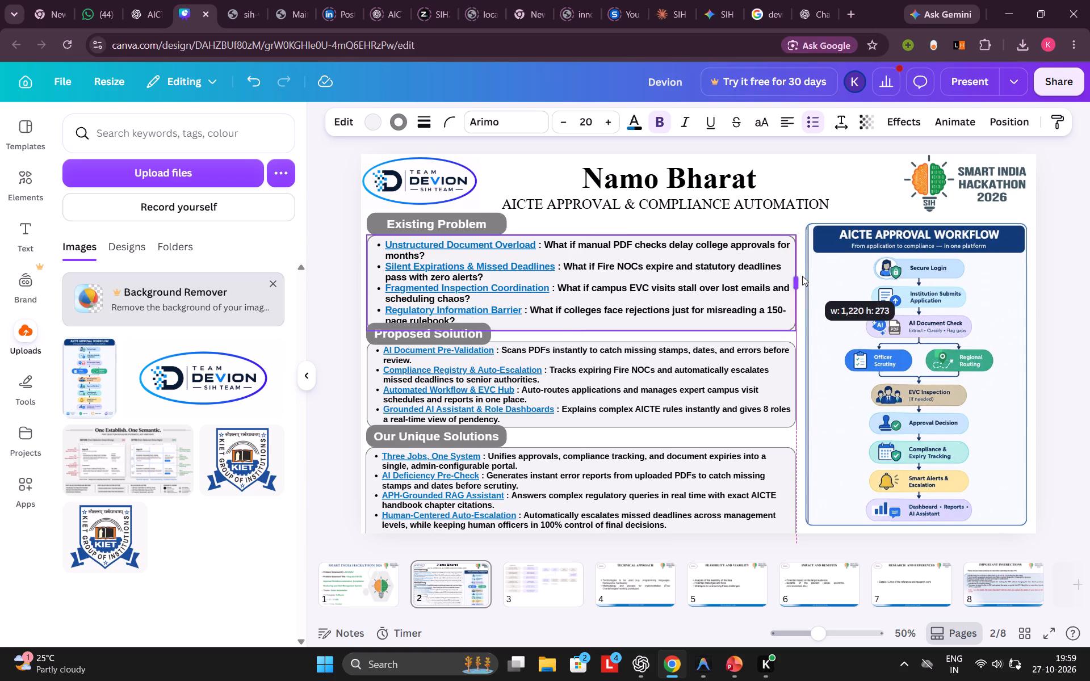
drag(802, 276, 802, 275)
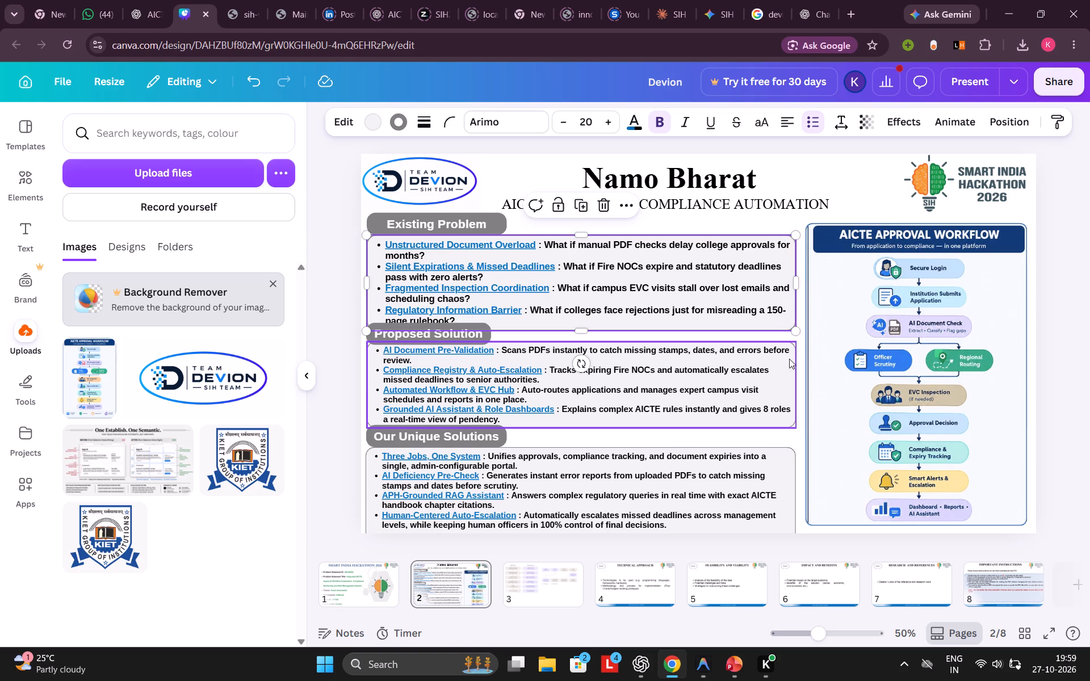
click(781, 376)
click(797, 384)
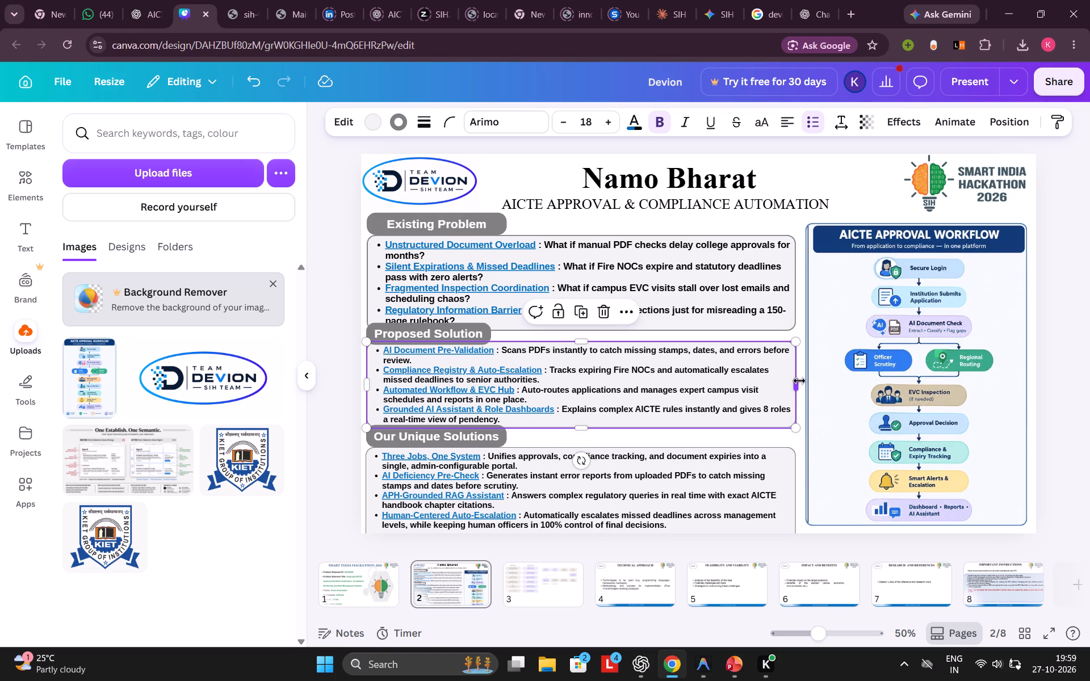
click(645, 498)
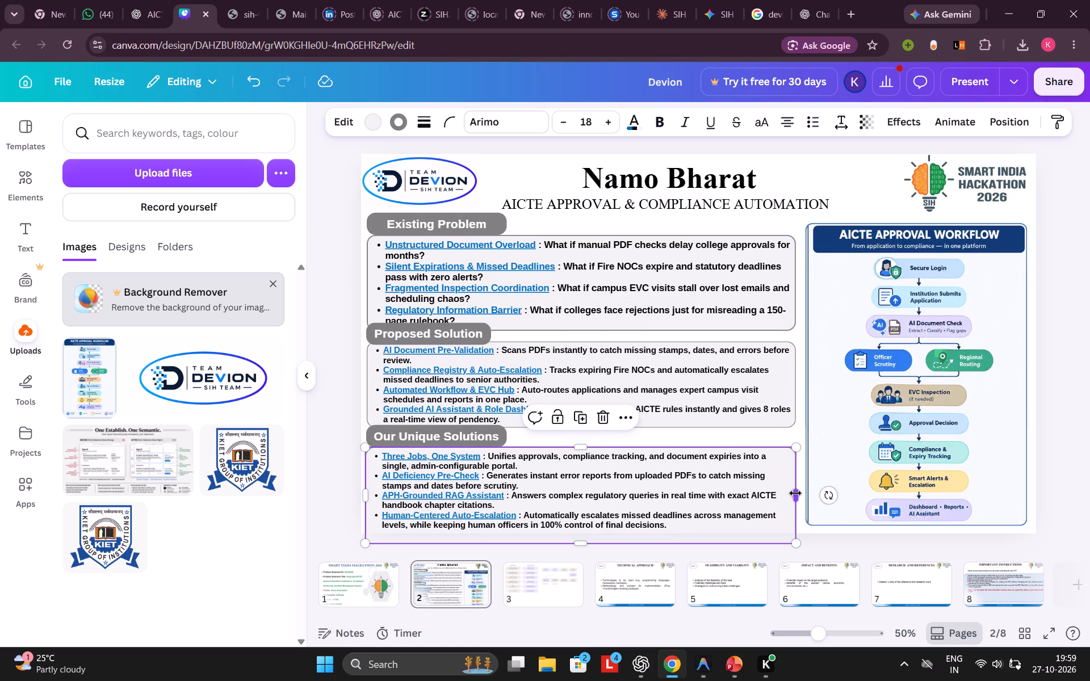
click(795, 493)
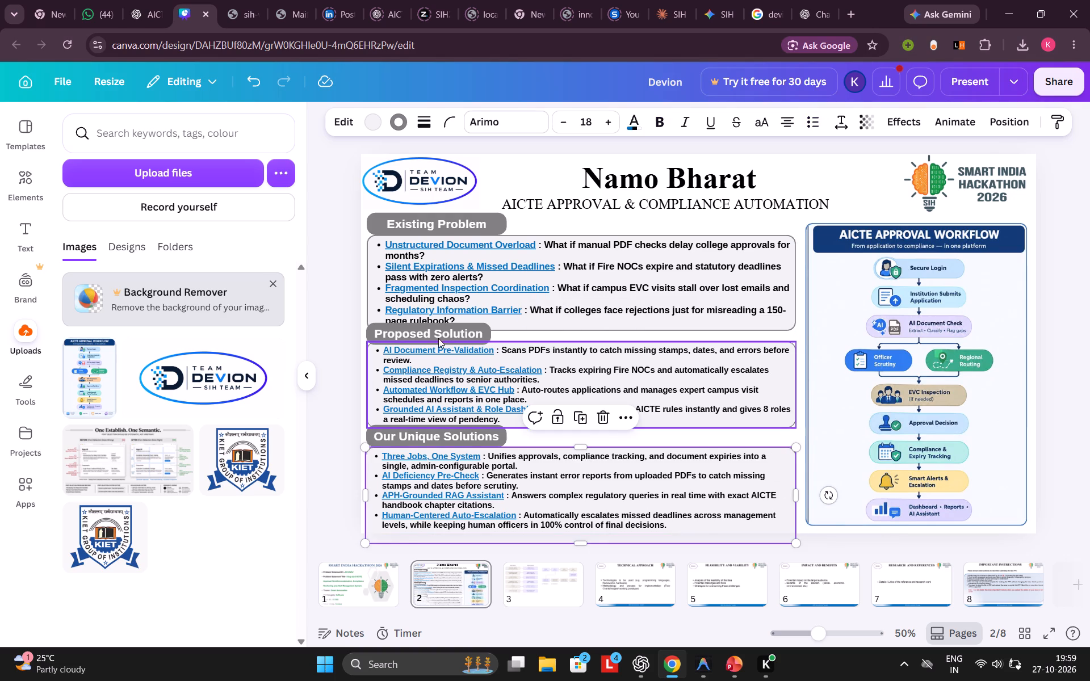
Move the Existing Problem heading label up slightly, keeping it aligned with the left edge of its text box.
click(487, 222)
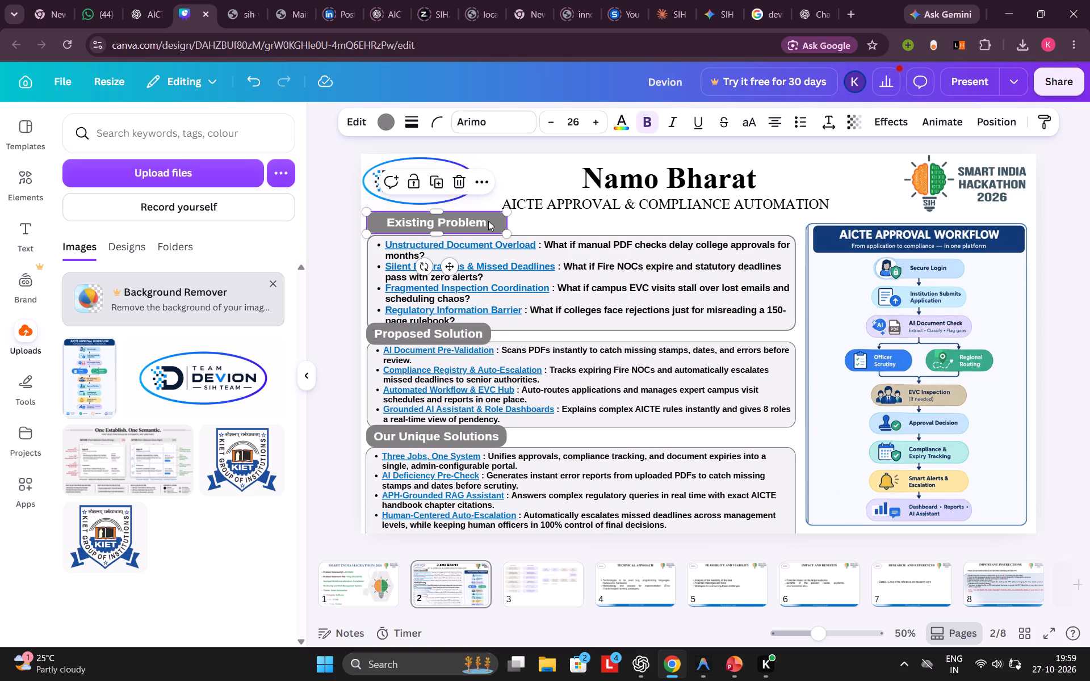
click(488, 221)
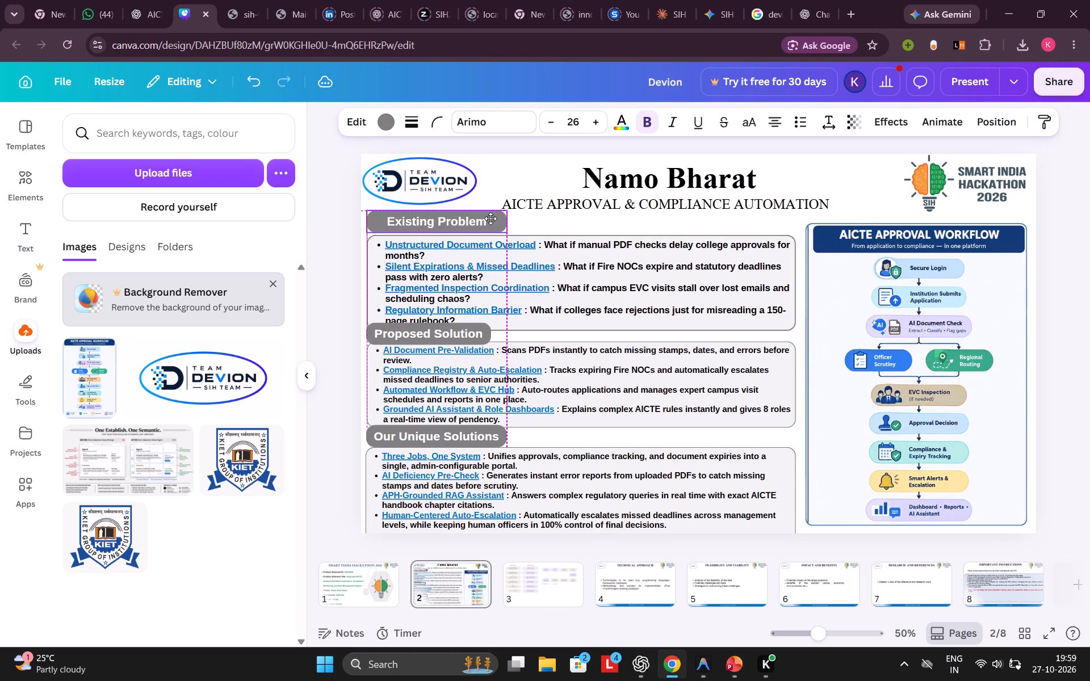
Move the Existing Problem text box straight up so its bottom edge clears the Proposed Solution heading.
click(523, 258)
drag(524, 258, 524, 255)
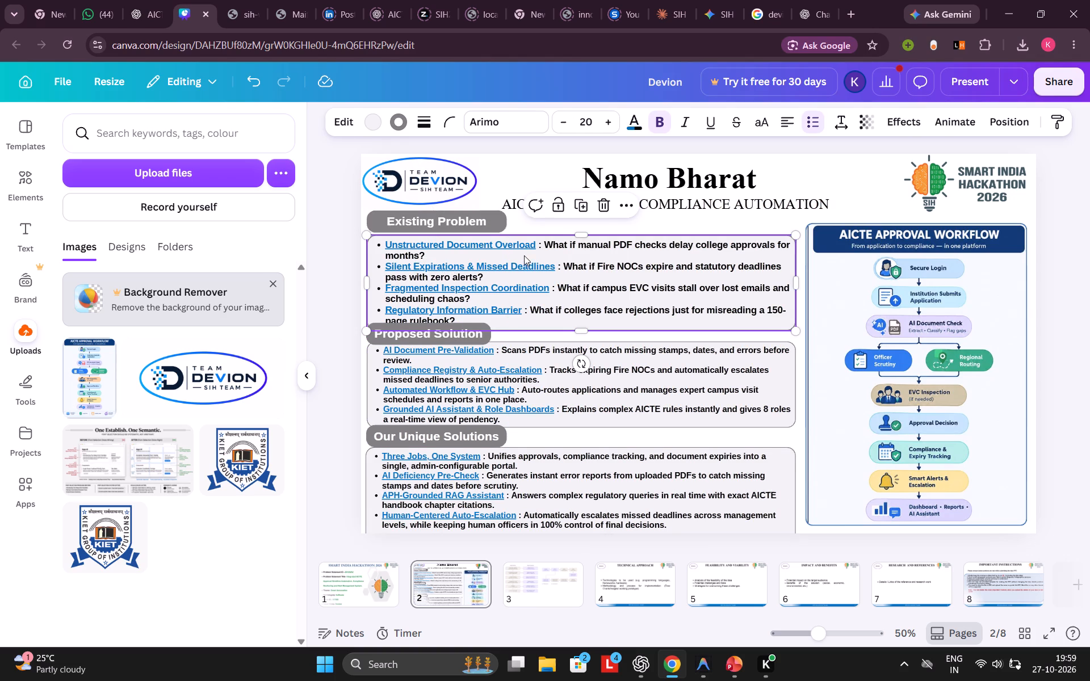
drag(524, 255, 524, 251)
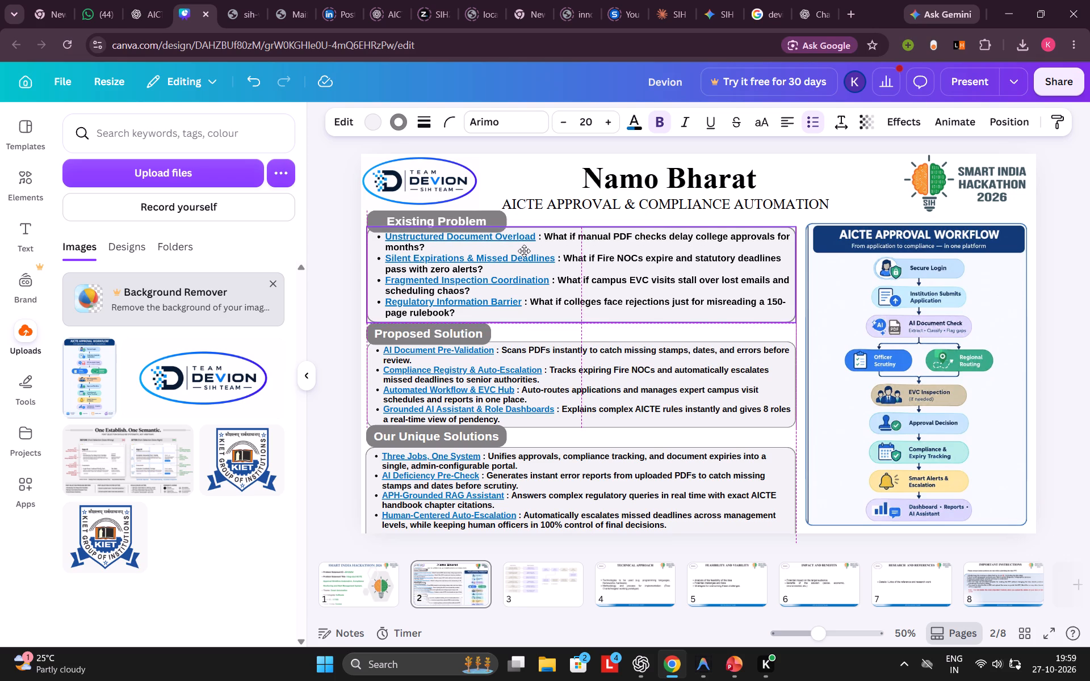
drag(524, 251, 527, 253)
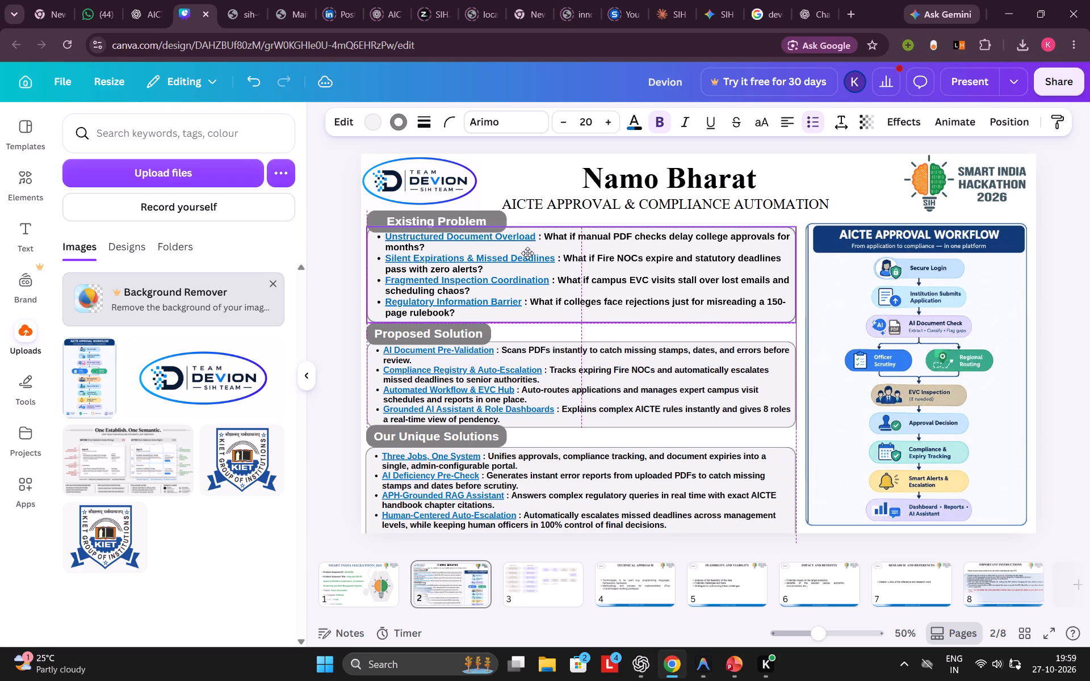
drag(527, 253, 527, 250)
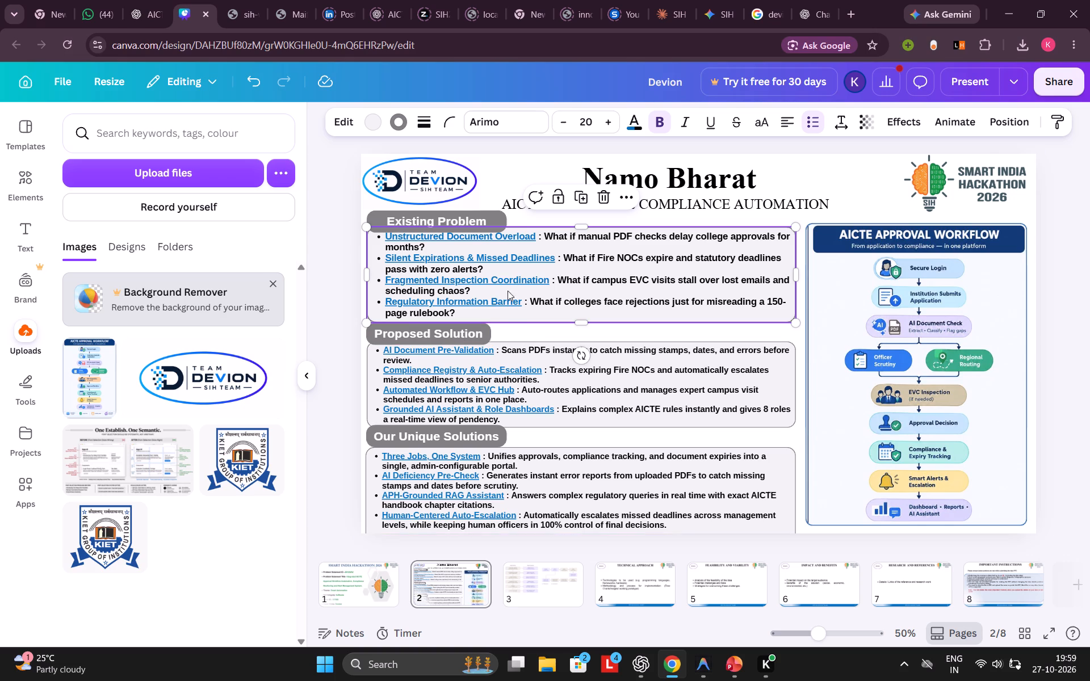
click(338, 272)
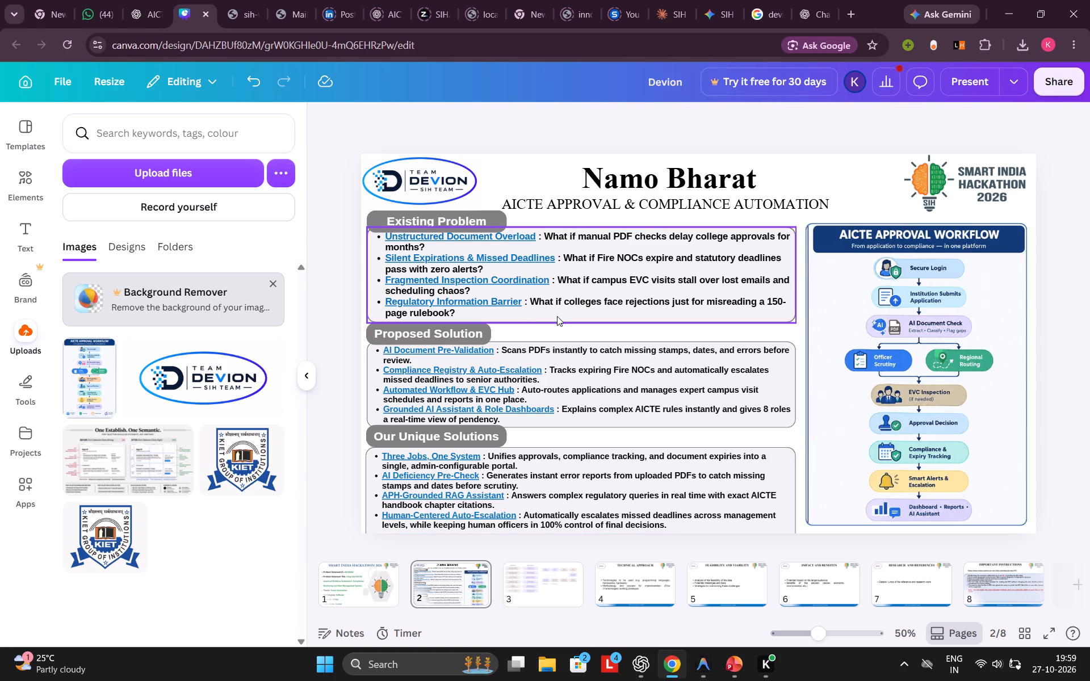
Increase the Existing Problem text box's height to about 315 by extending its top edge behind the heading and its bottom edge downward.
click(557, 316)
drag(581, 322, 581, 316)
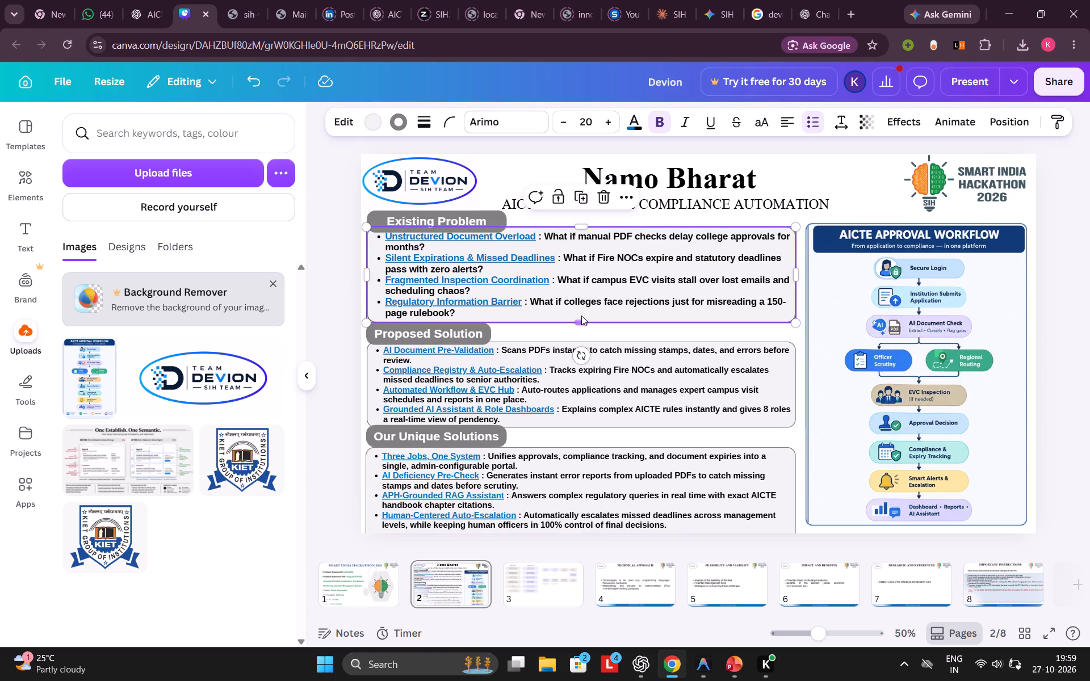
click(340, 259)
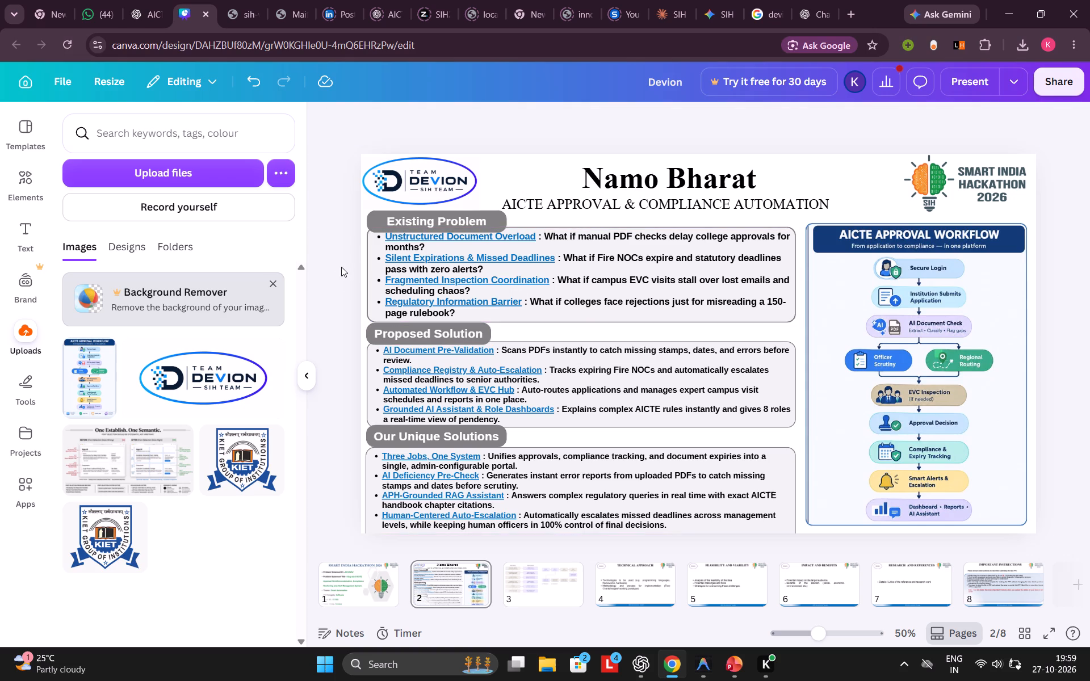
click(536, 249)
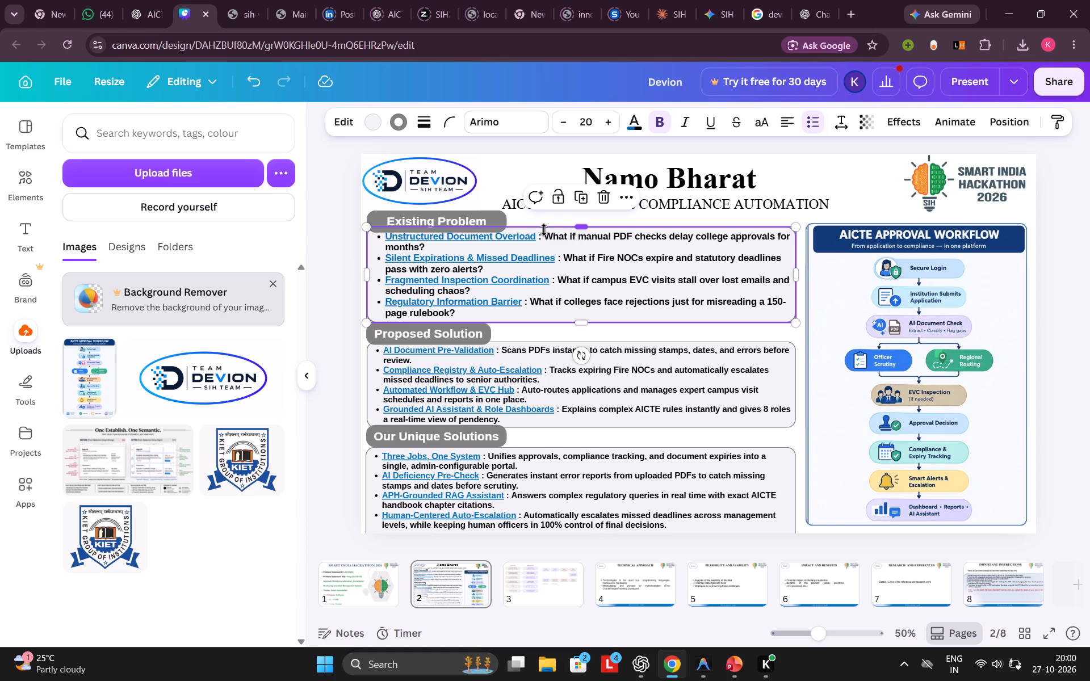
drag(546, 229, 546, 230)
drag(546, 230, 547, 253)
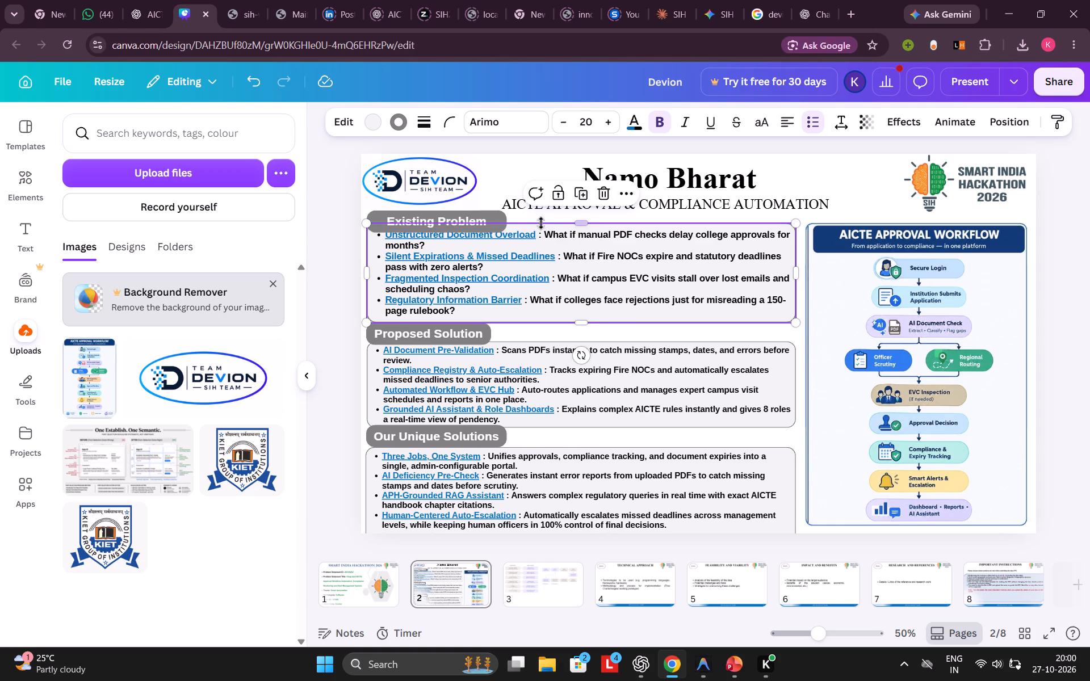
drag(539, 224, 540, 230)
drag(557, 322, 557, 330)
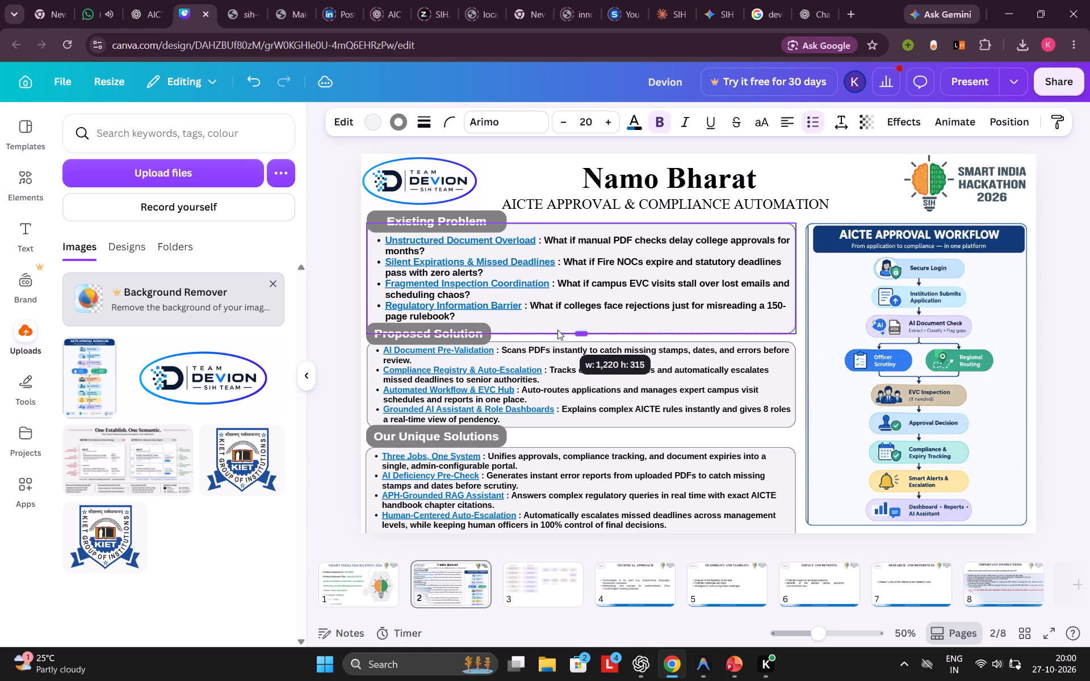
drag(557, 330, 557, 329)
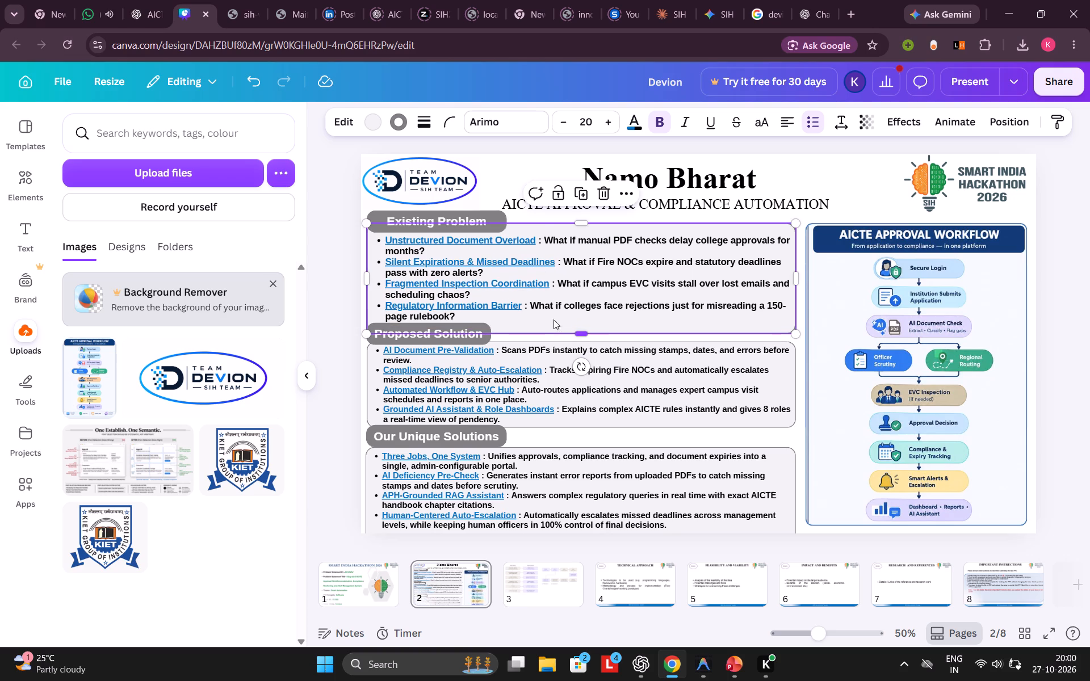
click(531, 224)
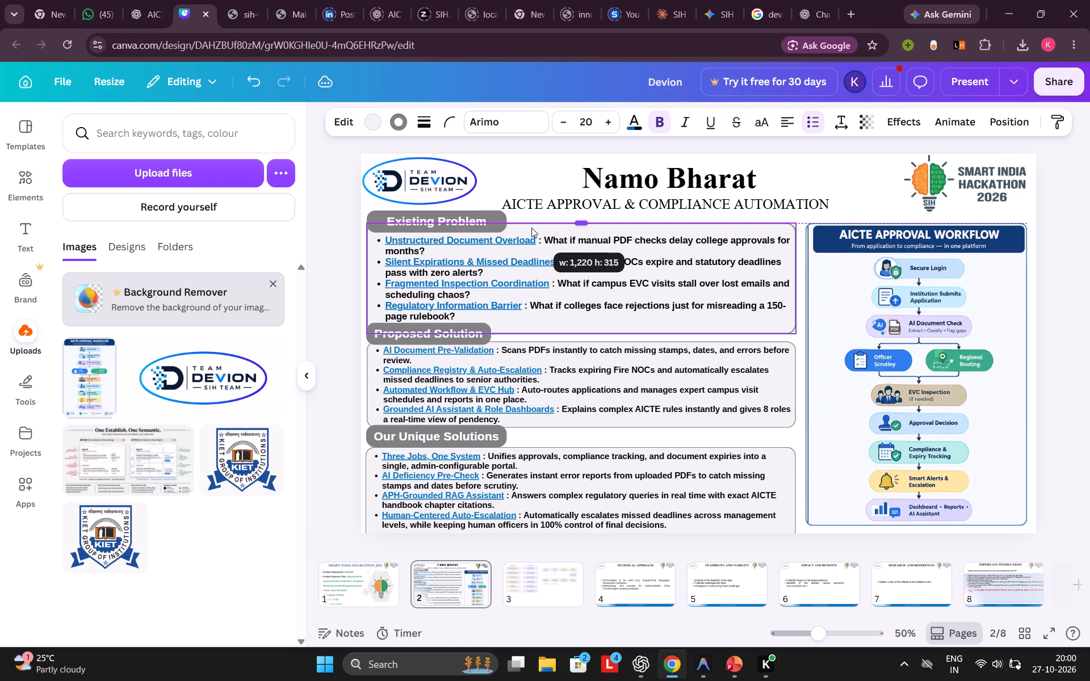
click(534, 329)
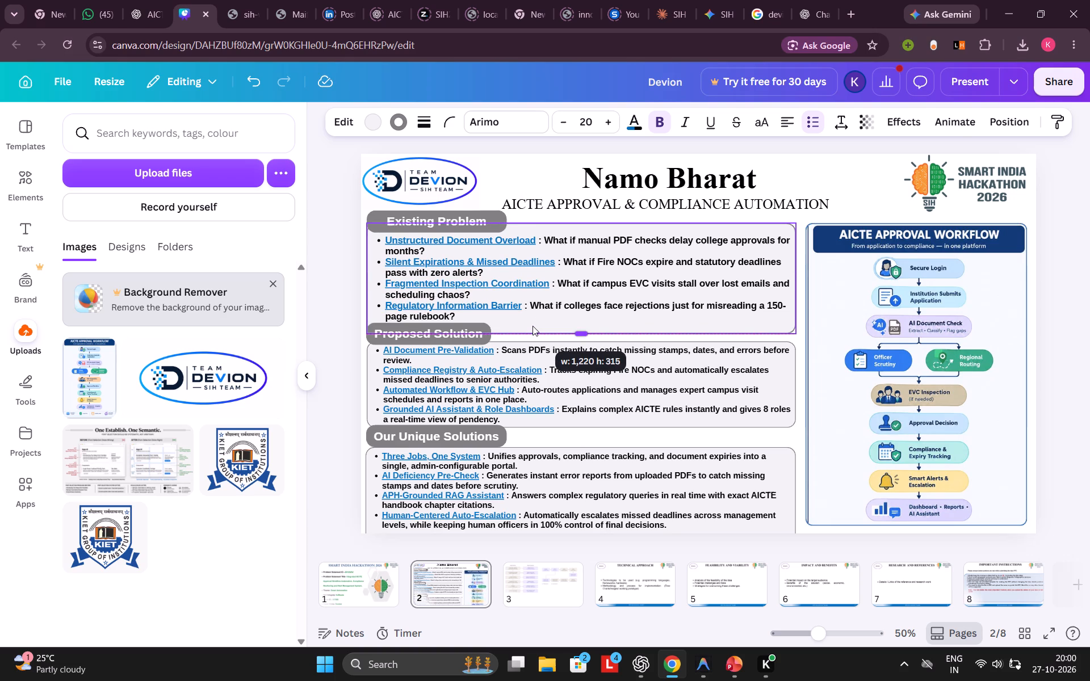
click(533, 325)
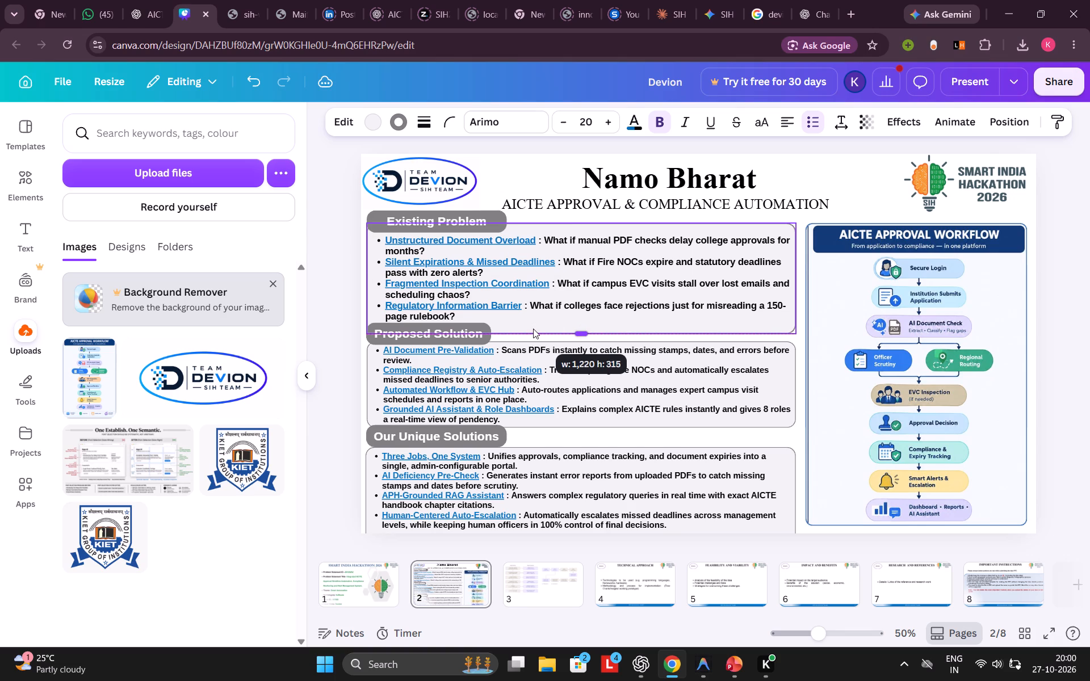
click(350, 356)
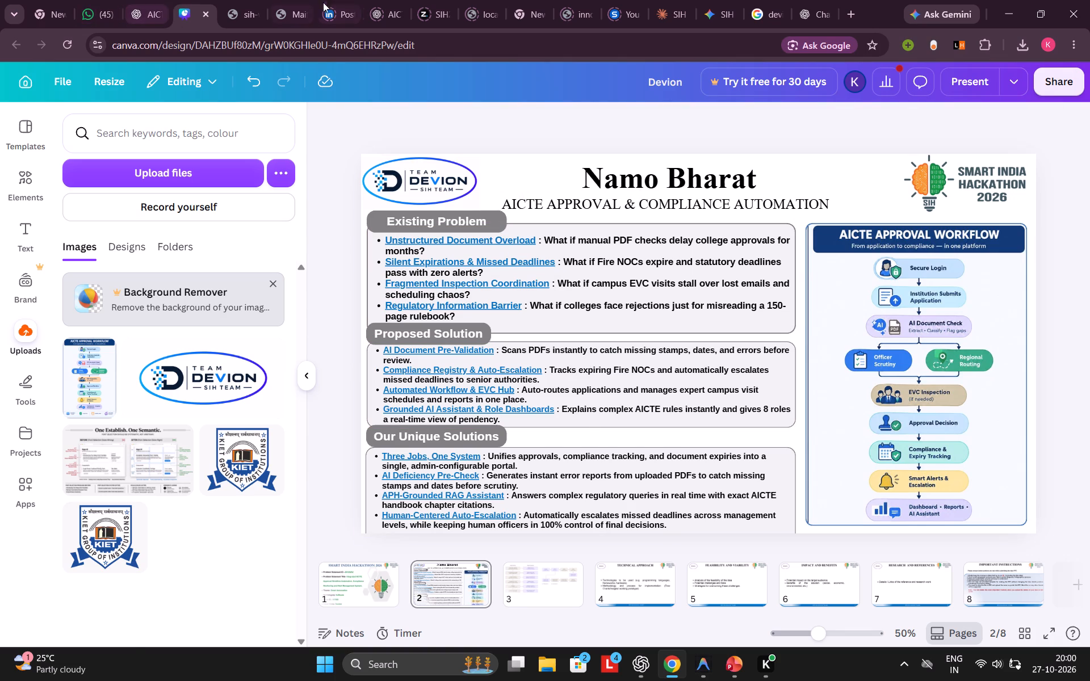
Check the title styling in the reference presentation and set the subtitle "AICTE APPROVAL & COMPLIANCE AUTOMATION" to font size 25.
click(242, 0)
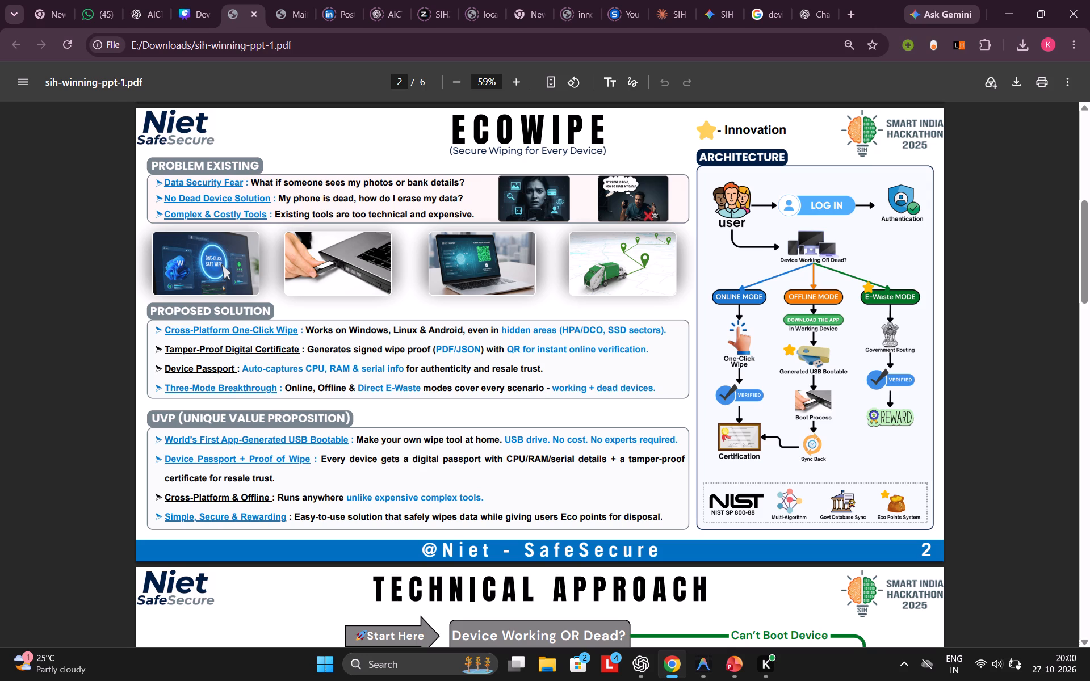
click(174, 0)
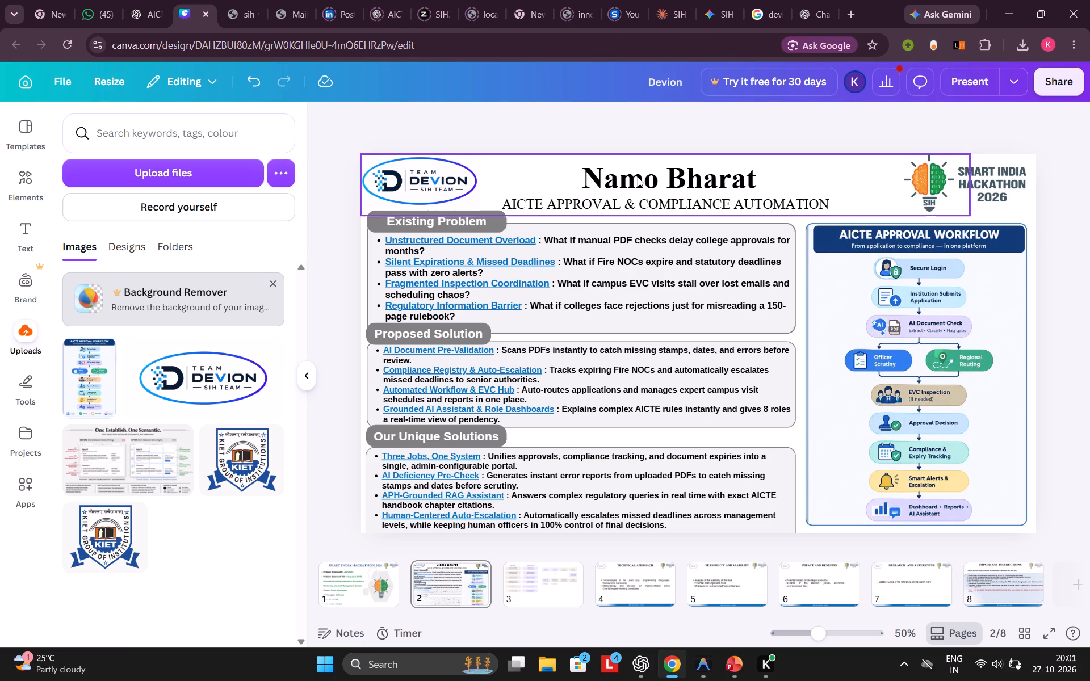
click(242, 0)
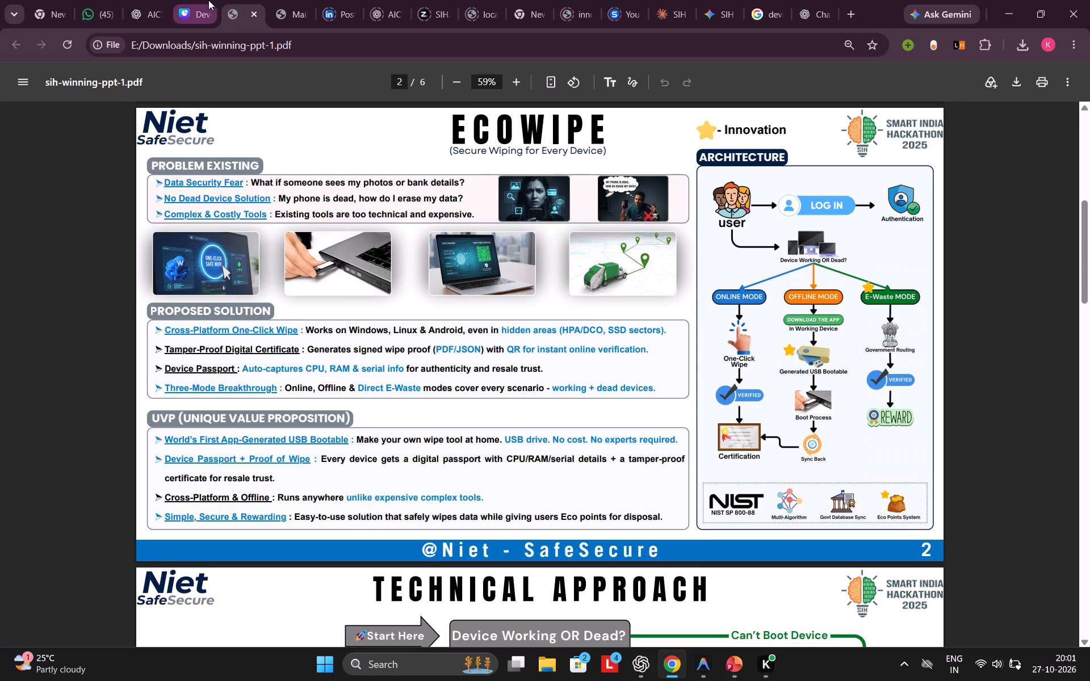
click(207, 1)
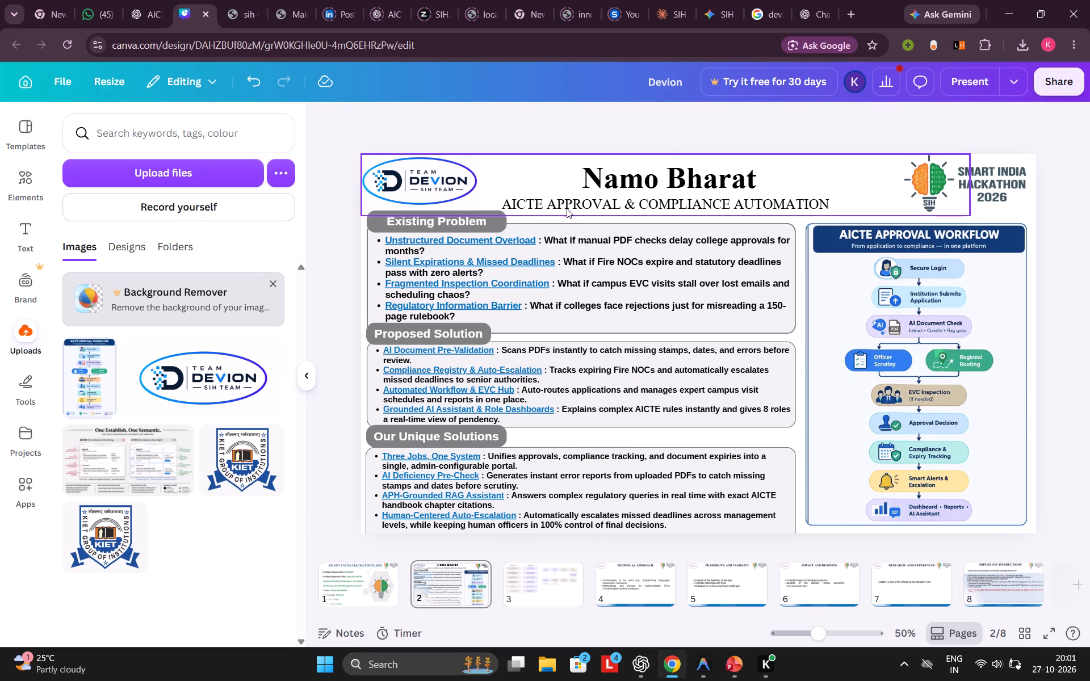
click(567, 208)
click(827, 203)
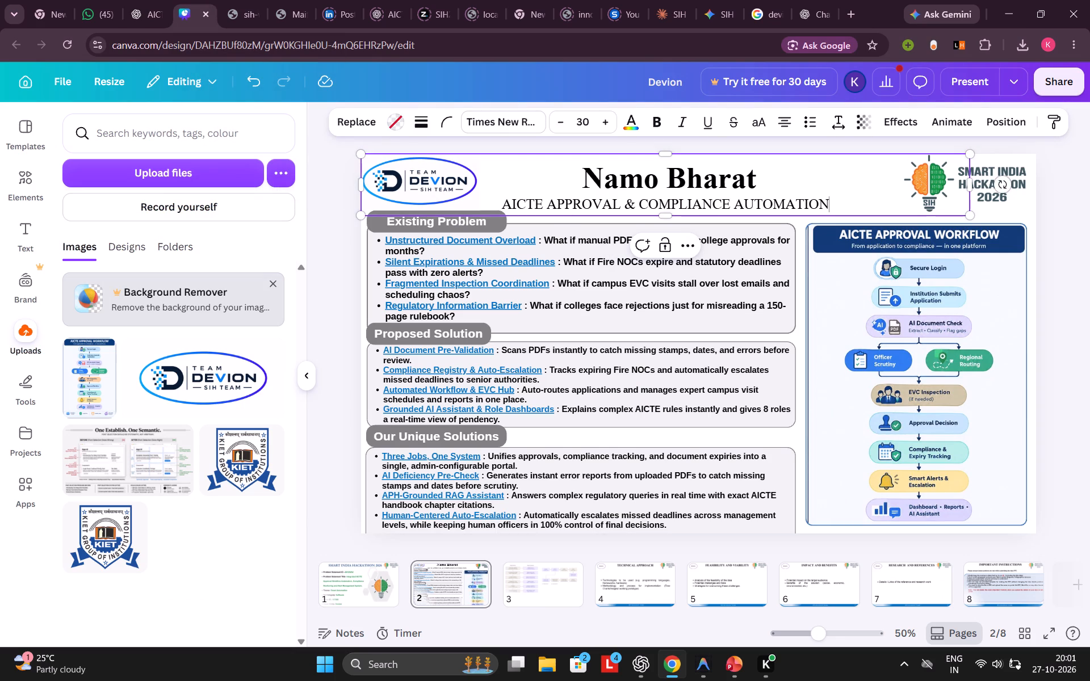
drag(827, 203, 504, 207)
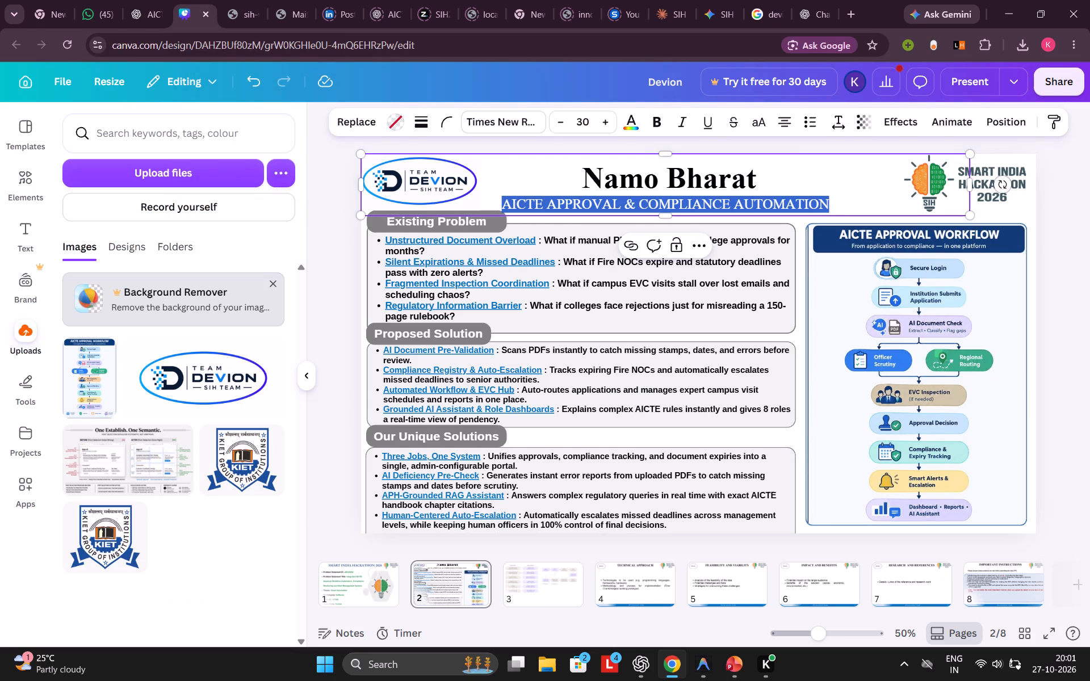
triple_click(559, 122)
click(559, 122)
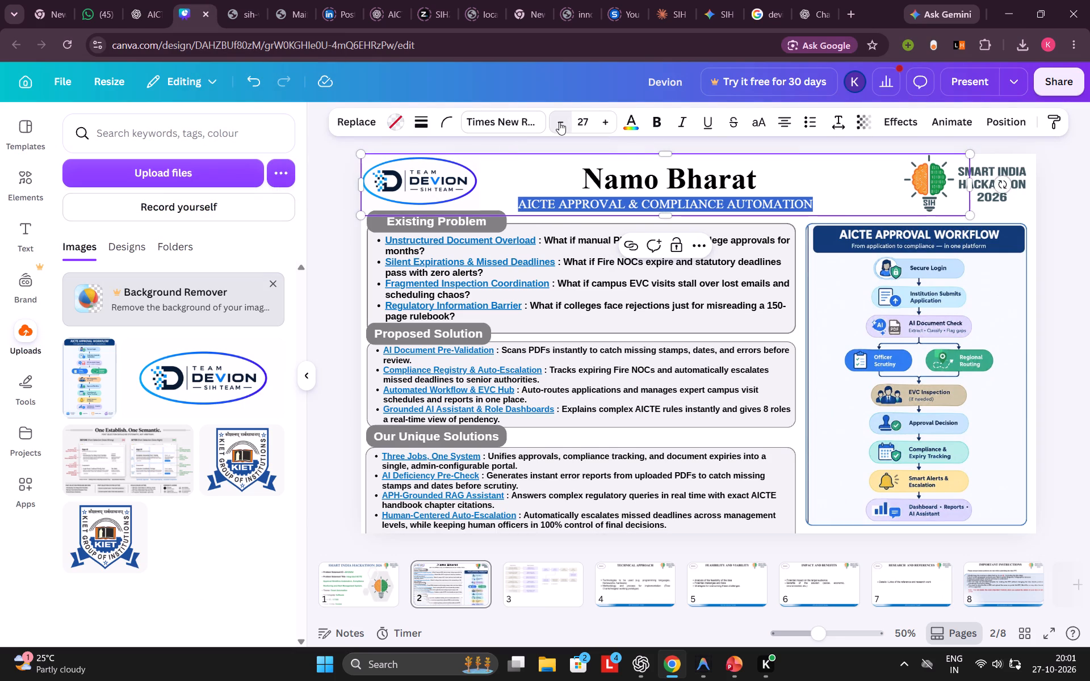
click(559, 122)
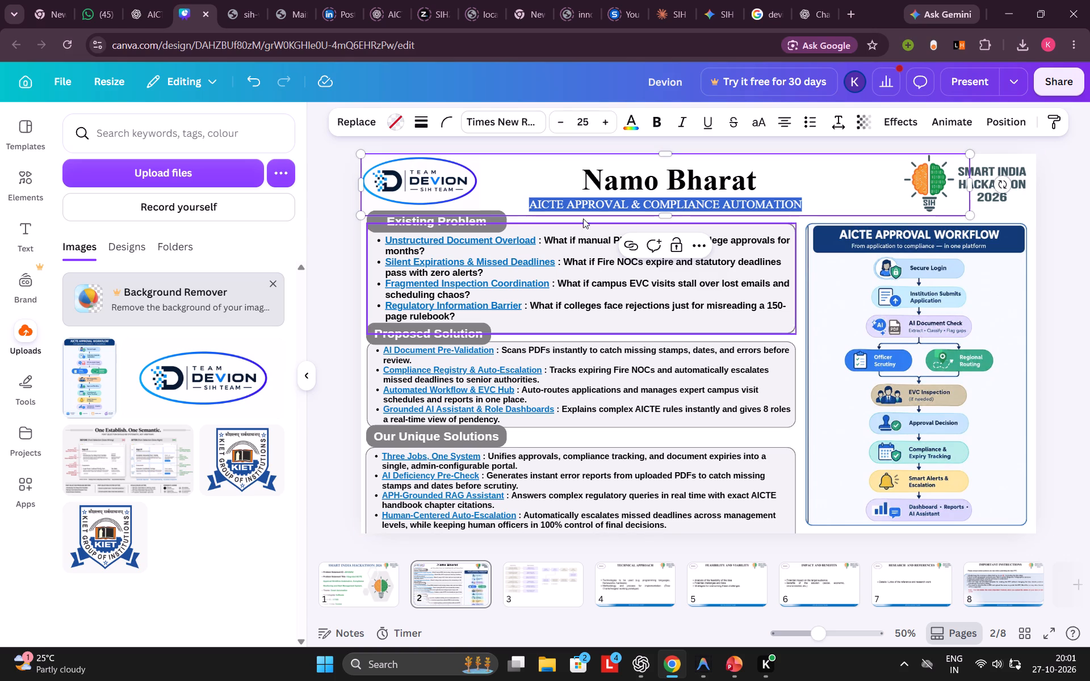
click(521, 197)
click(452, 178)
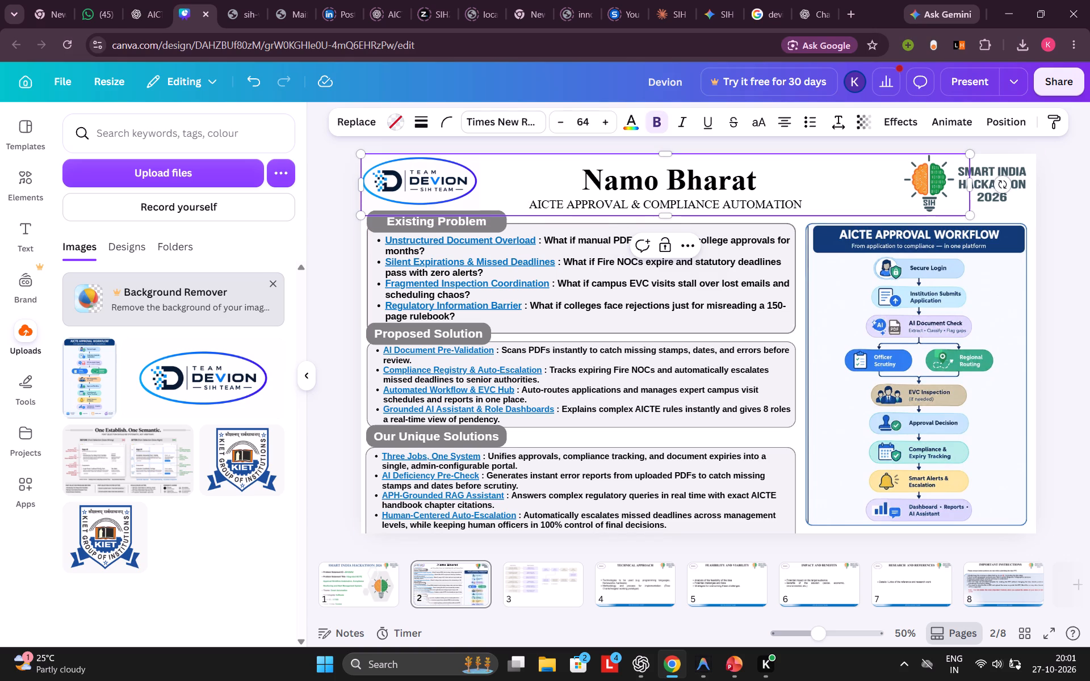
click(430, 178)
Compare the header layout with the reference winning presentations and shorten the Namo Bharat title text box slightly from its bottom edge.
click(241, 4)
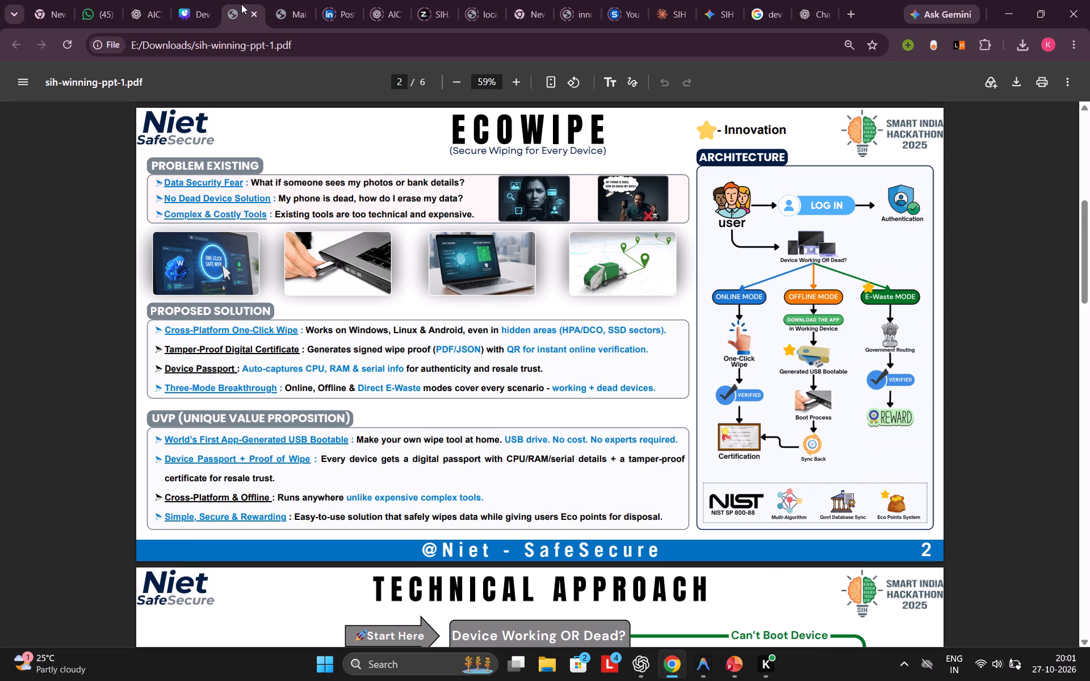
click(200, 0)
double_click(402, 176)
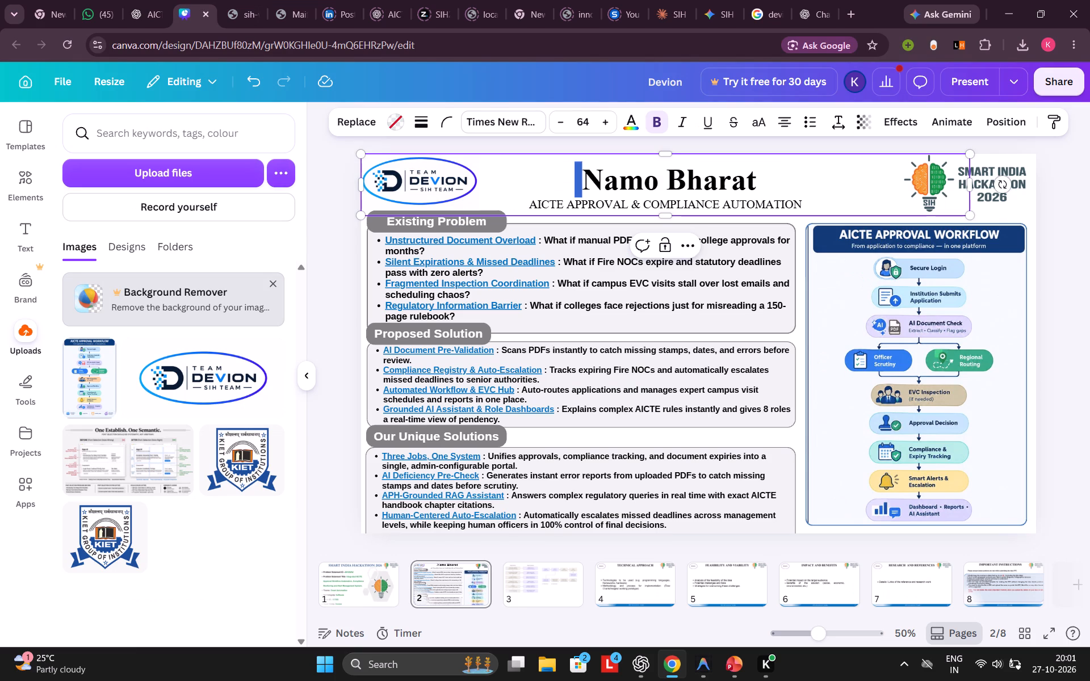
click(402, 176)
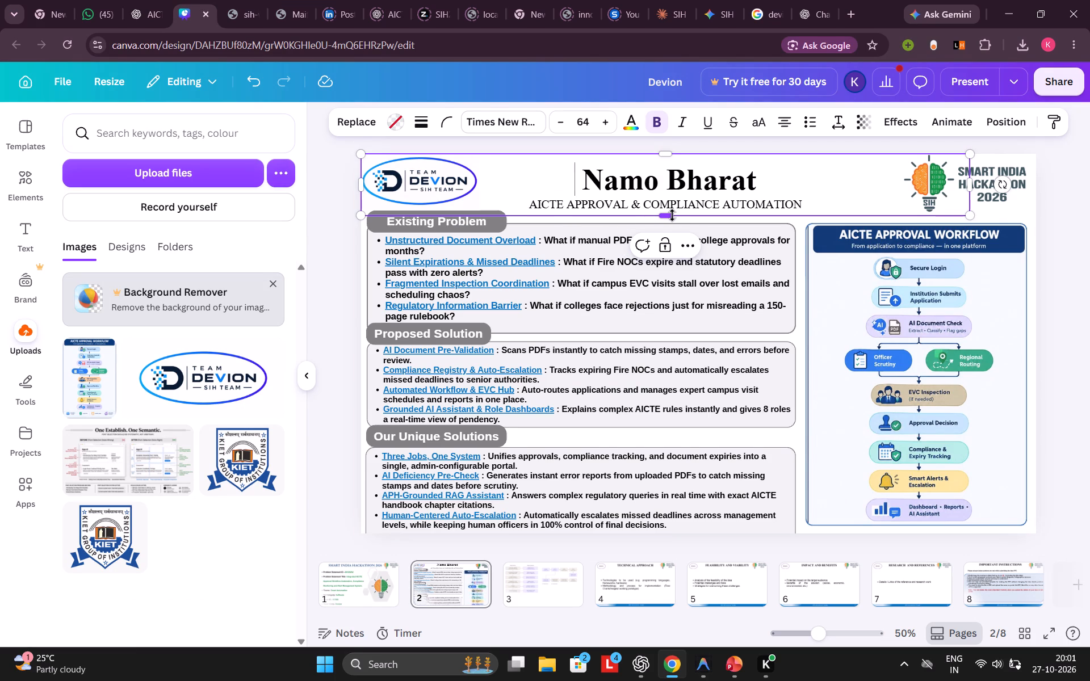
drag(669, 215, 666, 197)
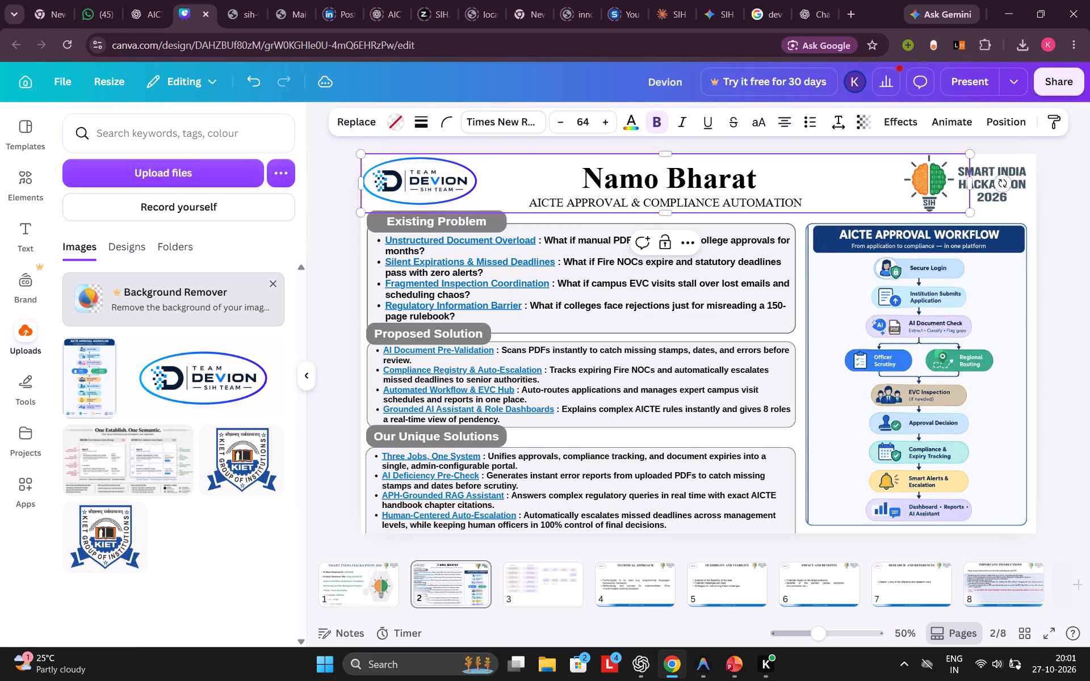
click(234, 0)
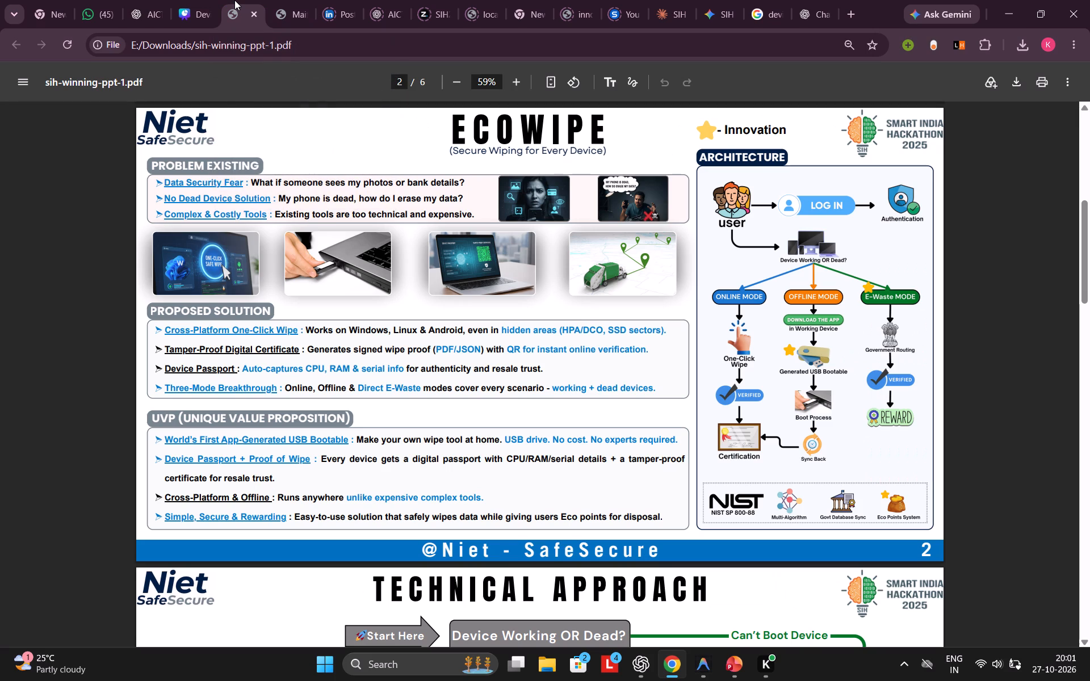
click(272, 2)
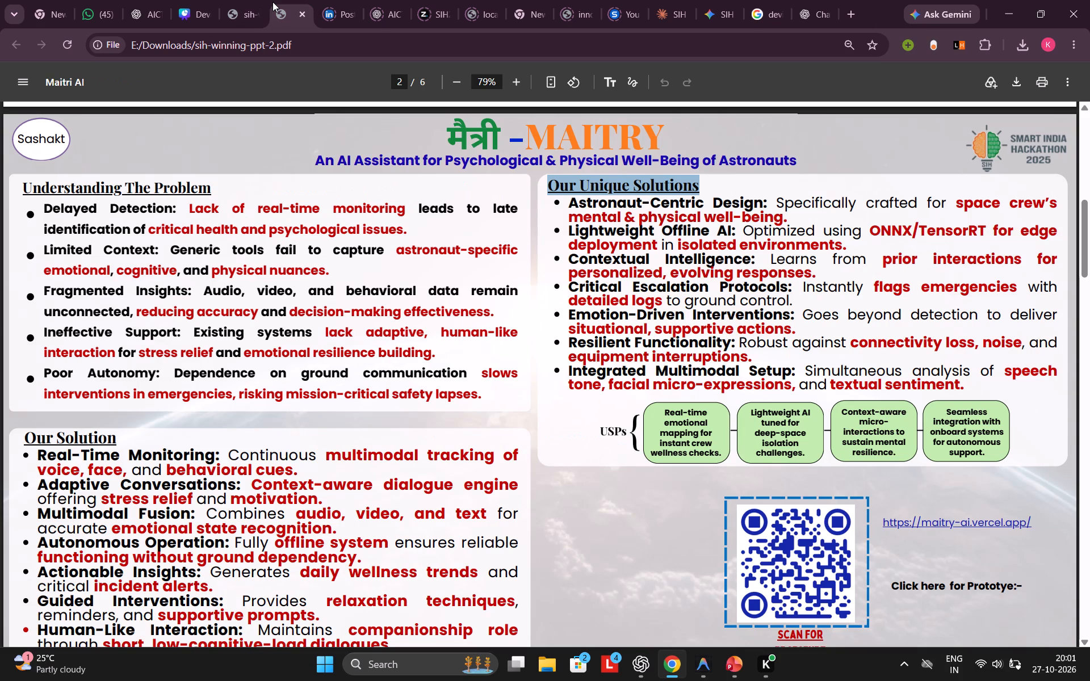
click(202, 0)
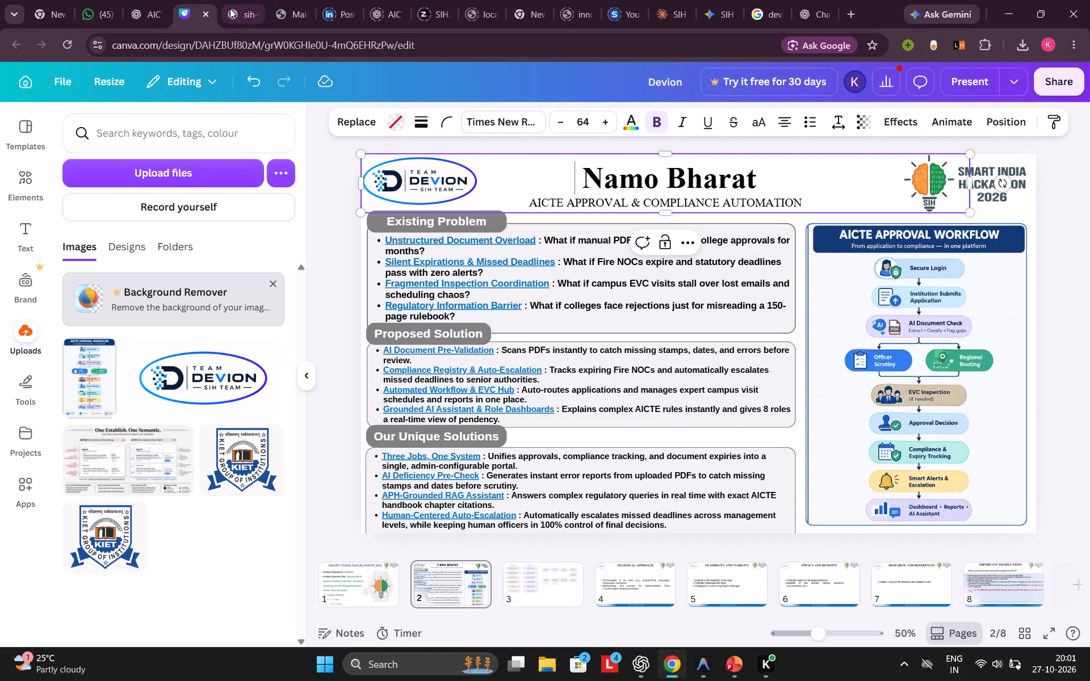
click(584, 185)
drag(662, 211, 663, 205)
Recheck the reference header and narrow the Namo Bharat title text box from its left edge so it clears the Team Devion logo.
click(241, 1)
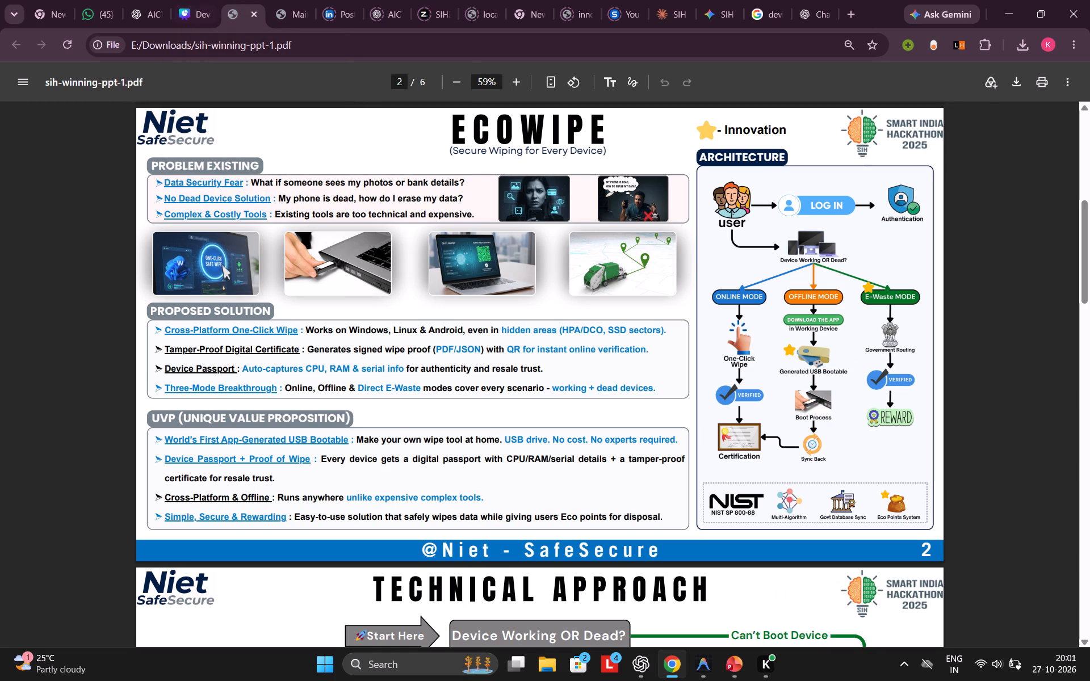
click(195, 0)
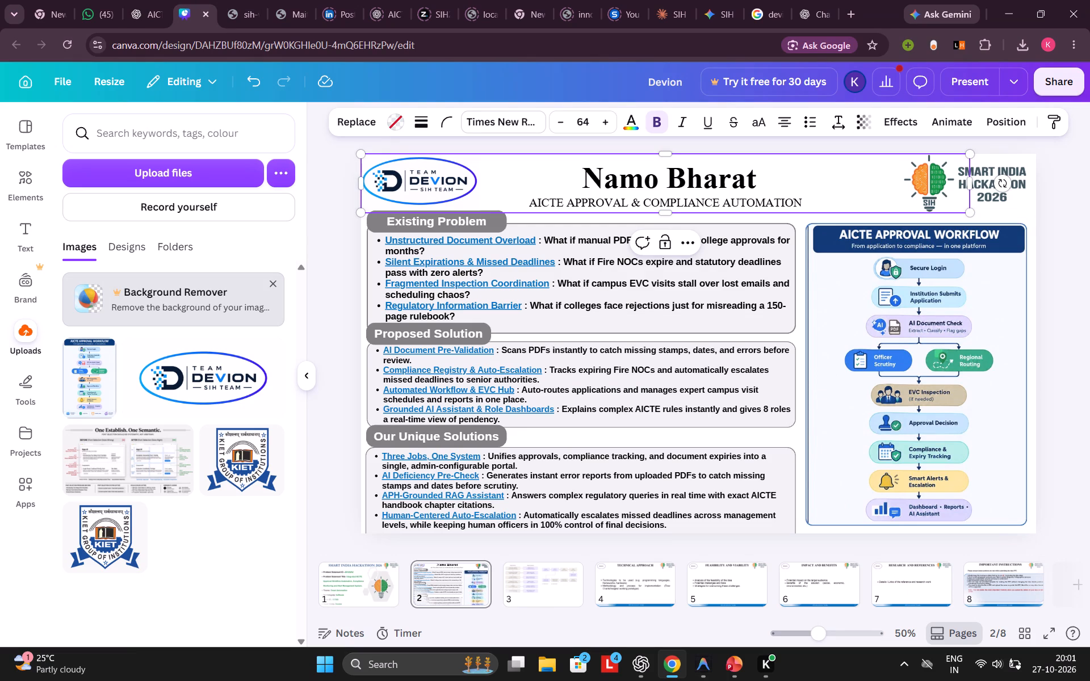
click(431, 180)
click(431, 180)
drag(363, 187, 519, 173)
click(433, 167)
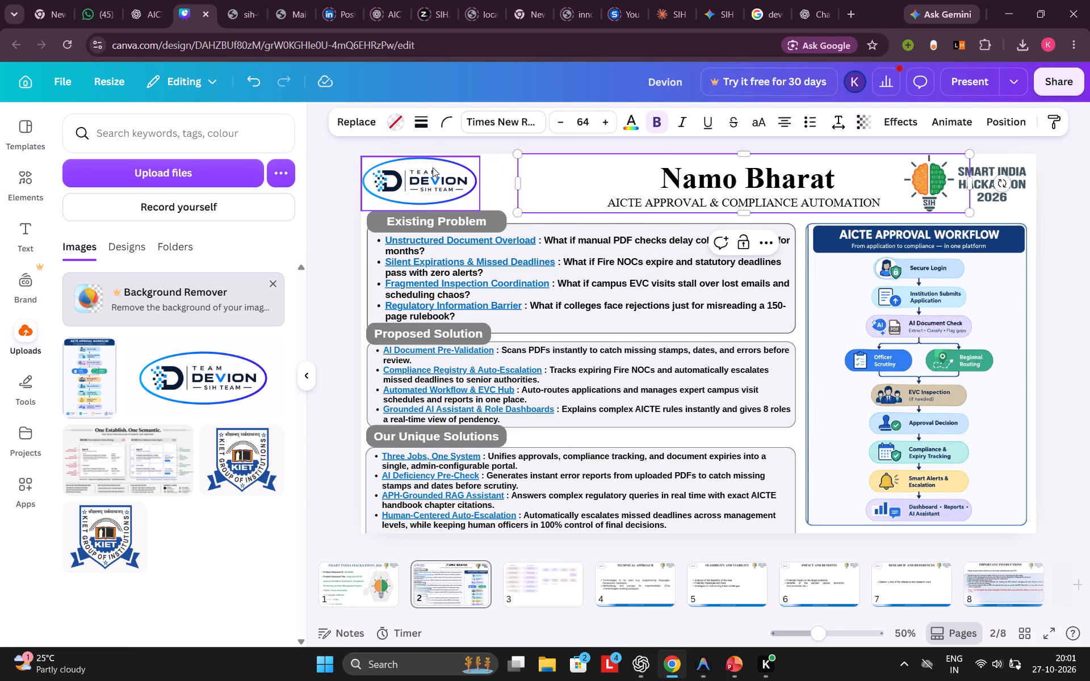
drag(424, 209, 424, 199)
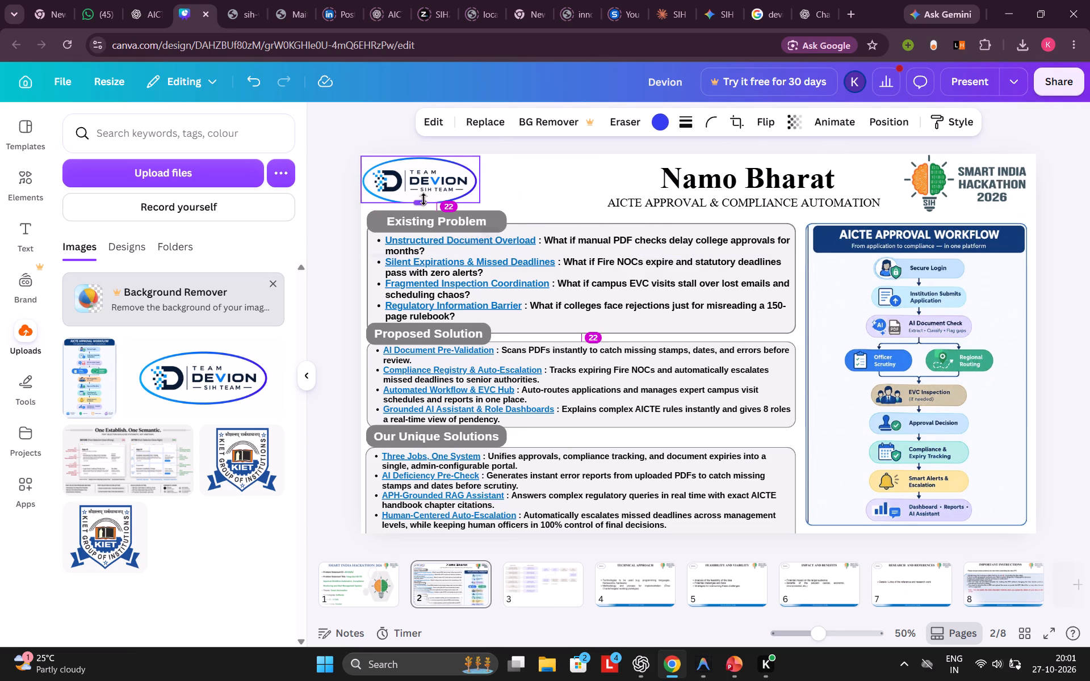
drag(424, 199, 423, 203)
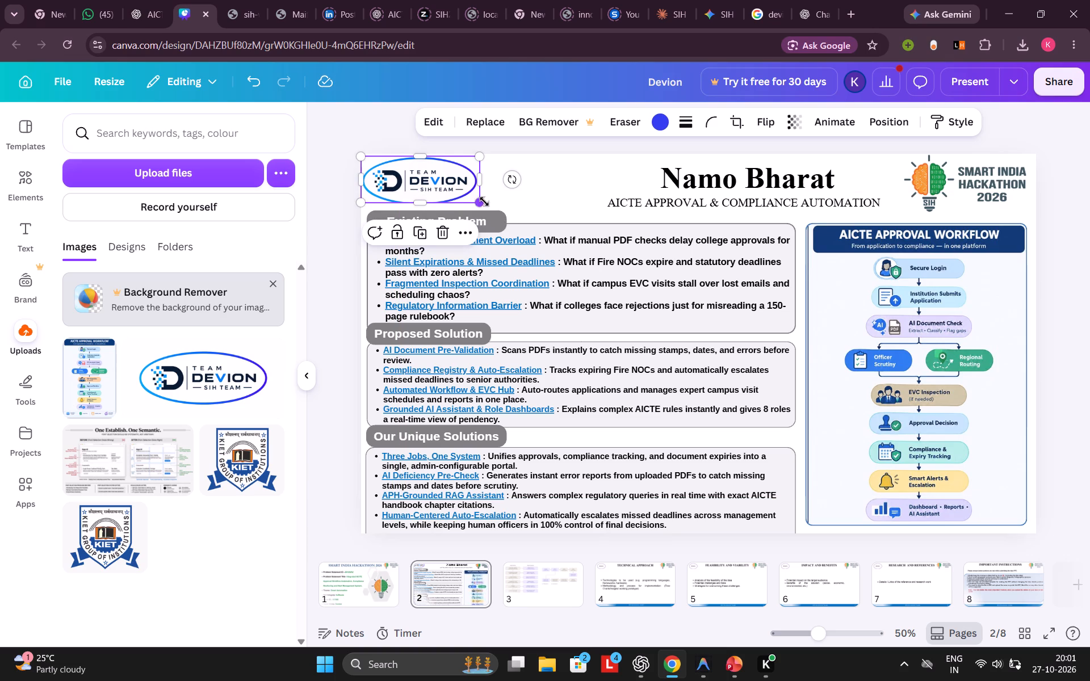
drag(479, 202, 465, 200)
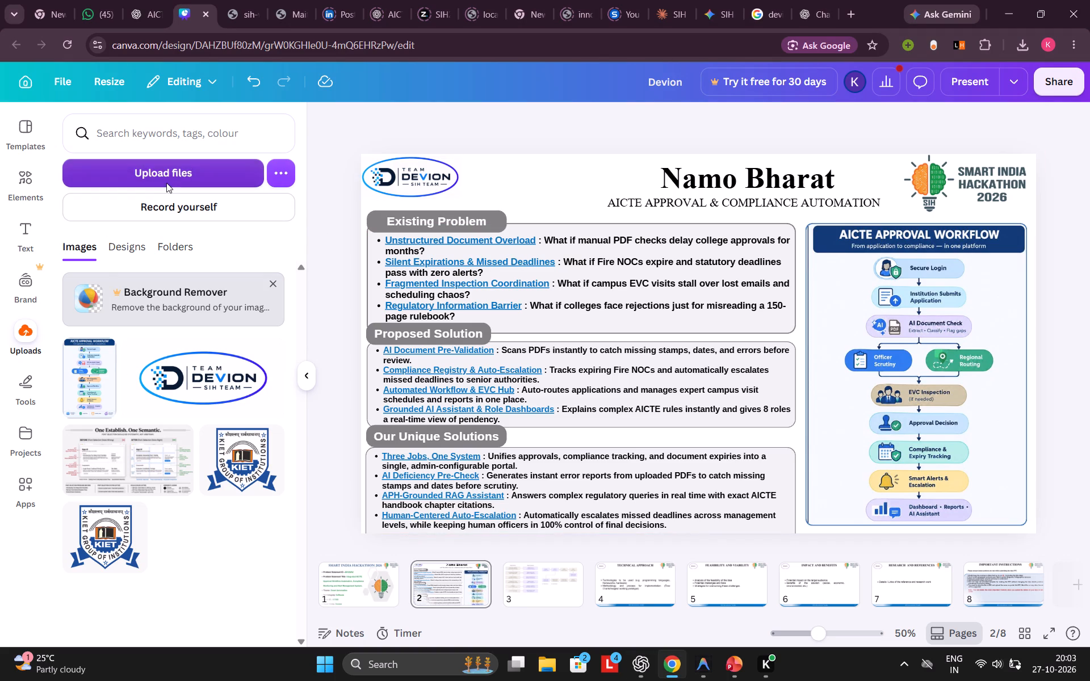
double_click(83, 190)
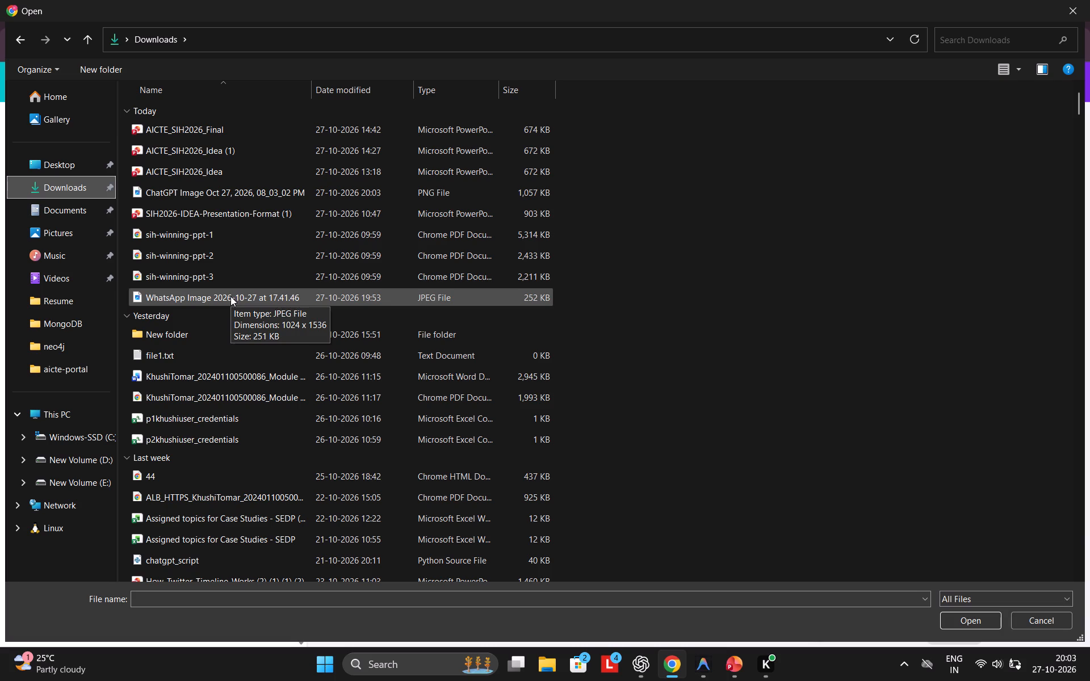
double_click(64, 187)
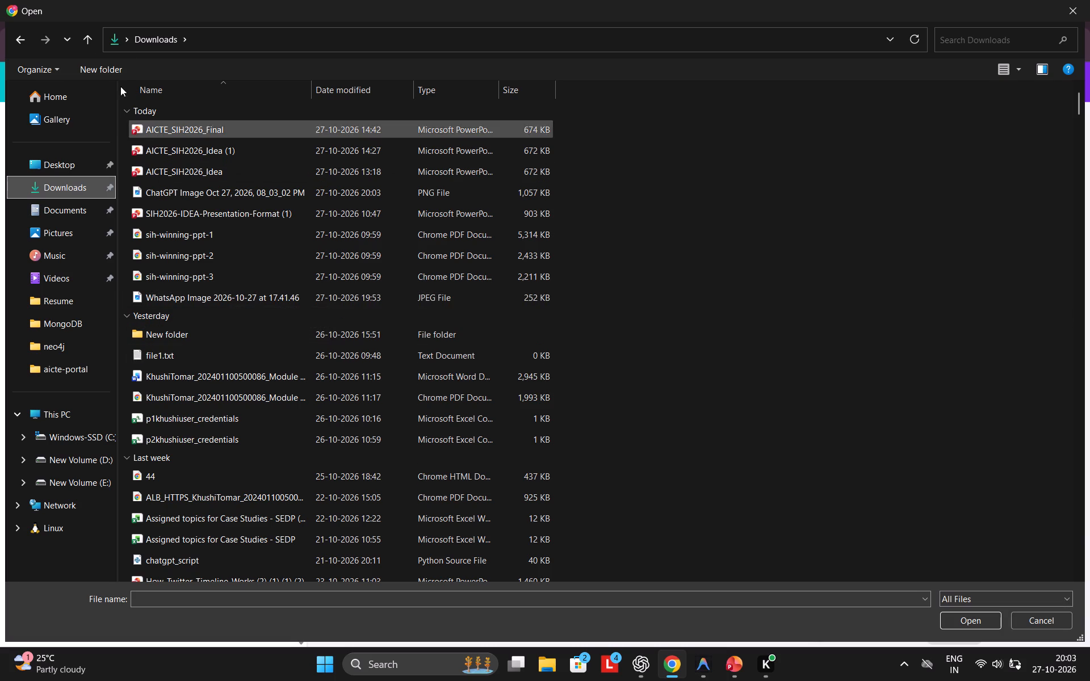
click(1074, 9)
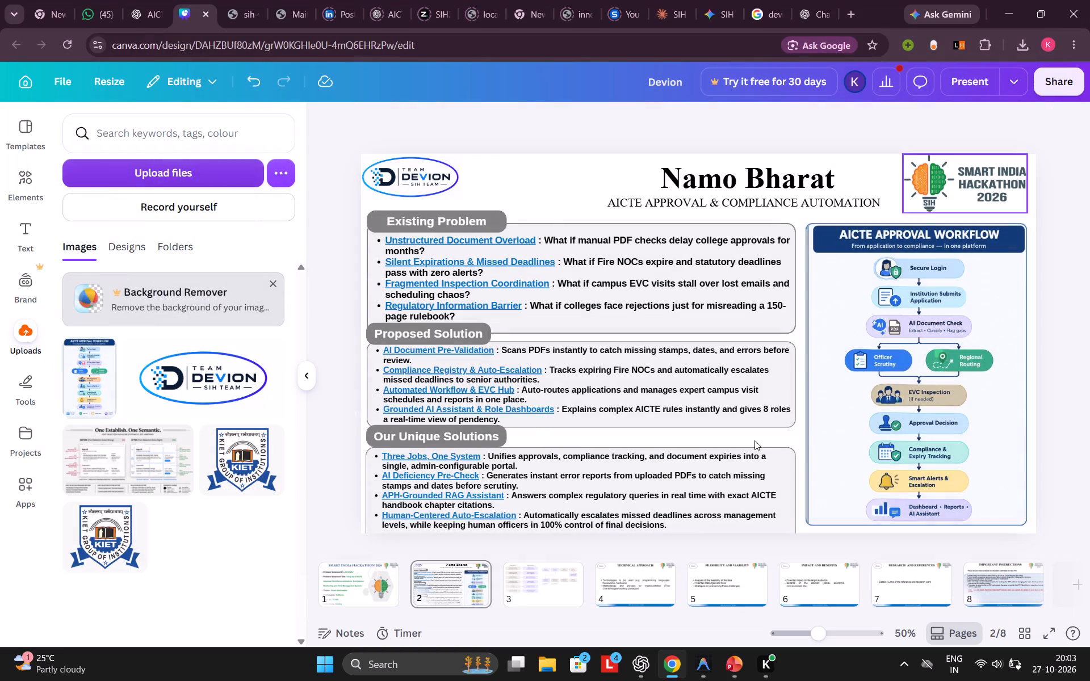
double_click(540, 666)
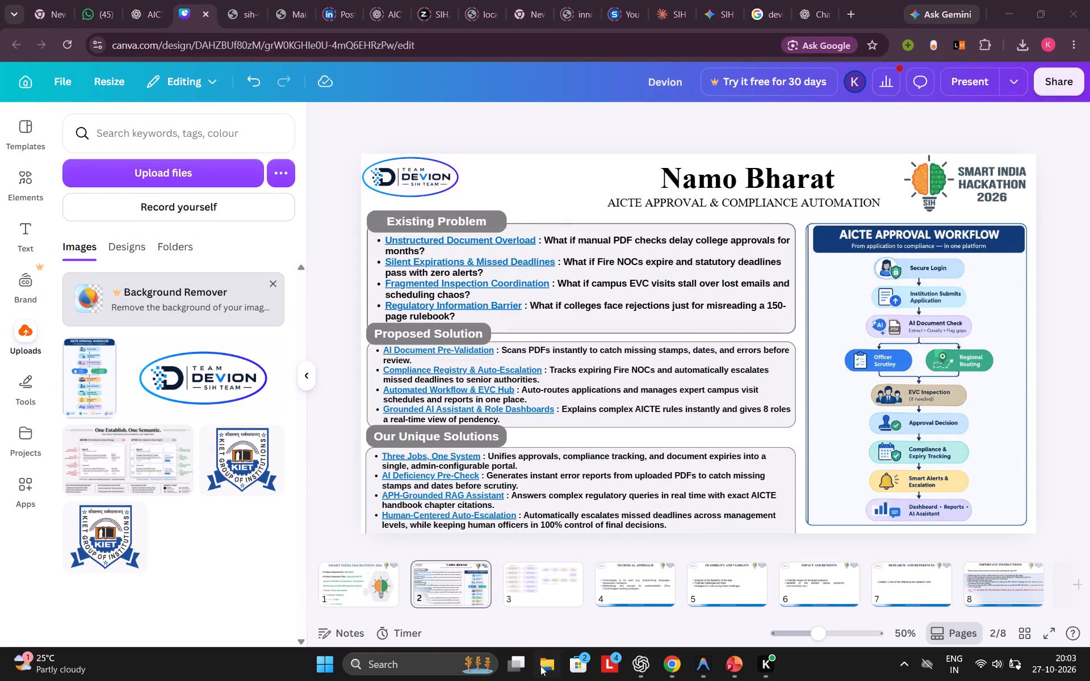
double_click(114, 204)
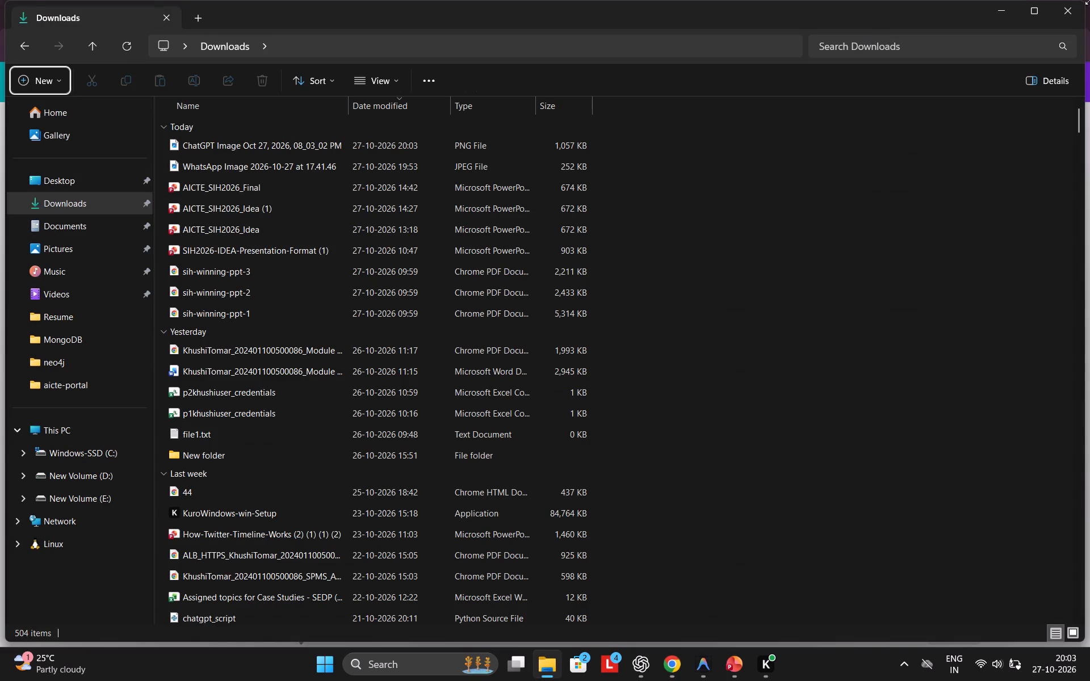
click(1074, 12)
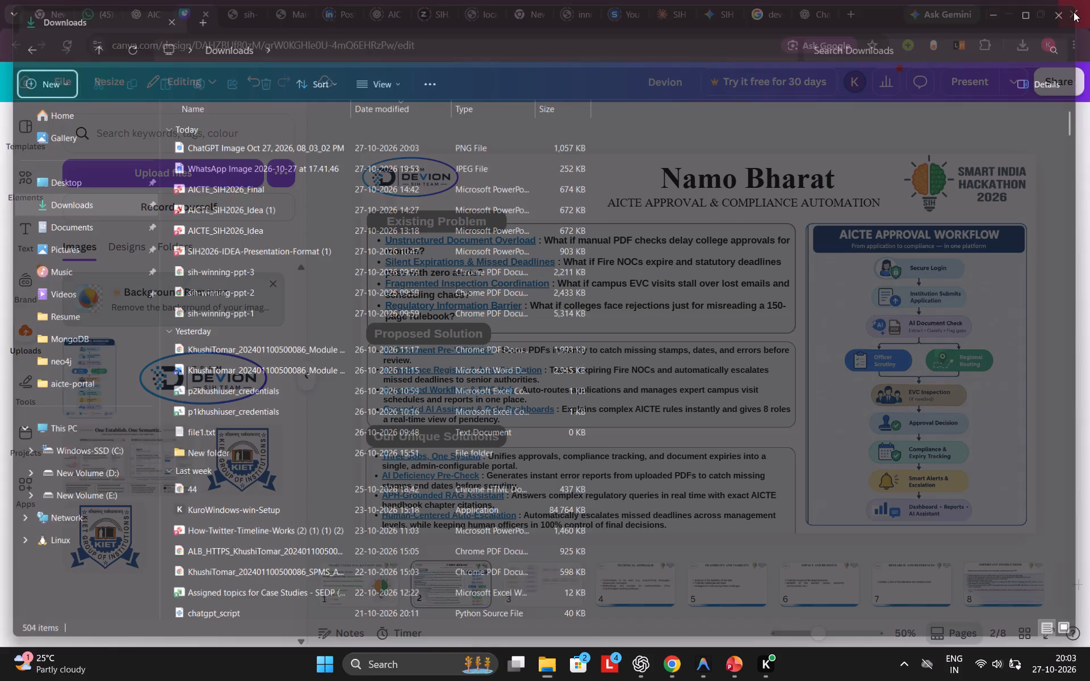
Upload the PNG "ChatGPT Image Oct 27, 2026, 08_03_02 PM" from Downloads and insert it on slide 2.
click(157, 176)
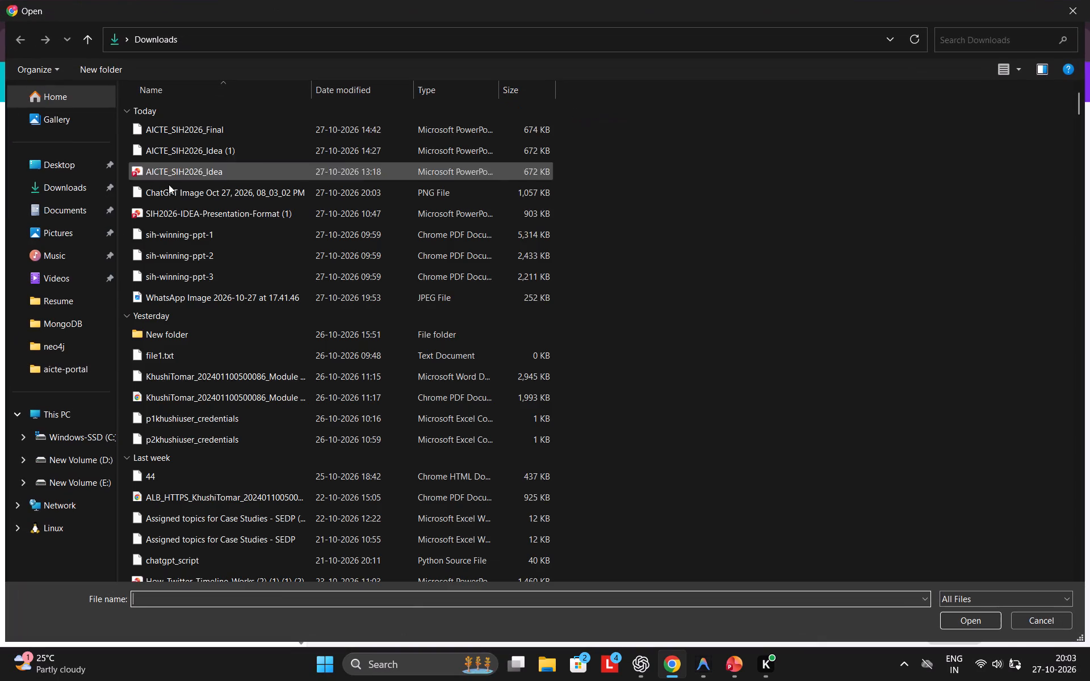
double_click(72, 188)
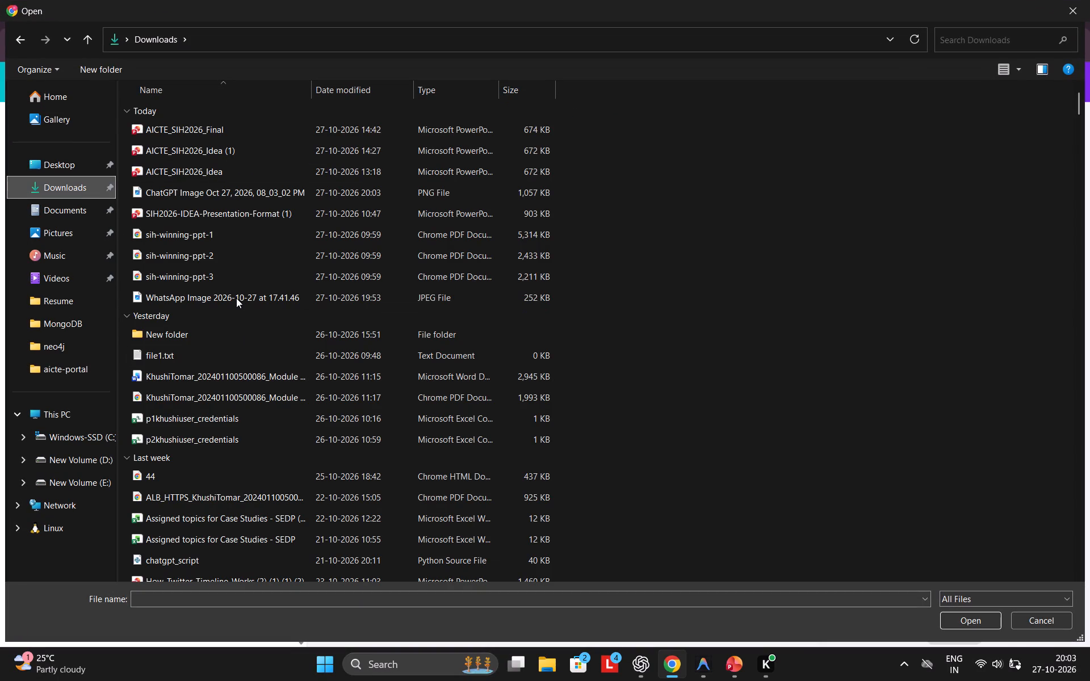
click(223, 188)
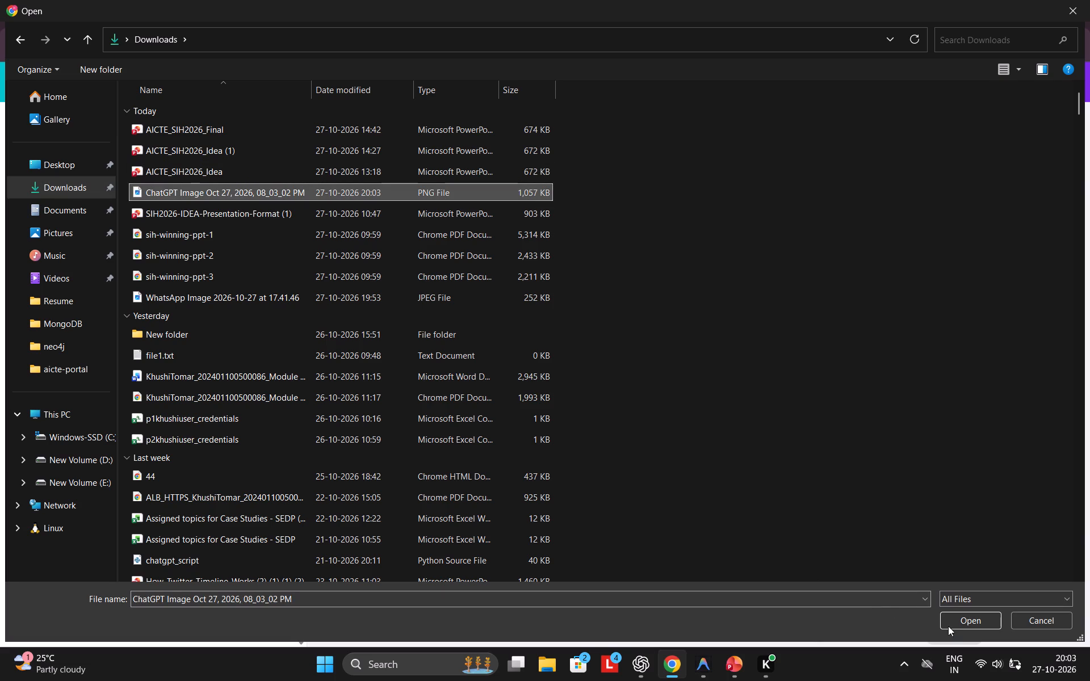
click(951, 625)
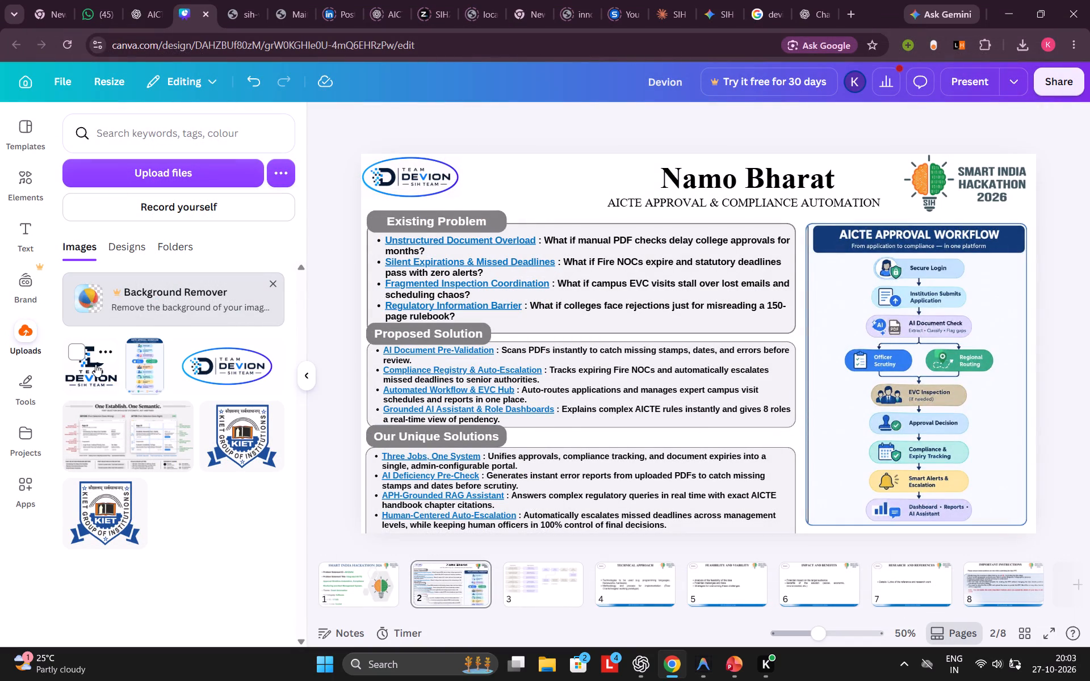
click(95, 364)
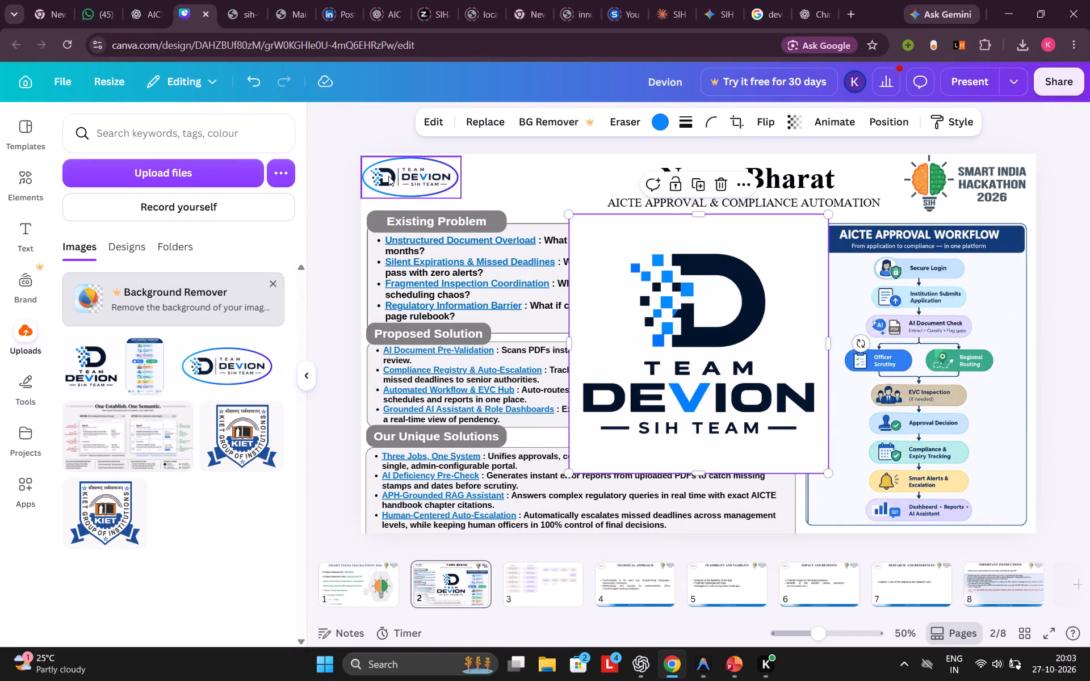
Move the oval Team Devion logo down over the slide's left edge and put the new logo in the slide's upper-left corner.
drag(388, 176, 334, 377)
drag(661, 310, 450, 249)
Shrink the new Team Devion logo to about 241 wide by 208 high and align it with the slide's left edge.
drag(484, 411, 501, 441)
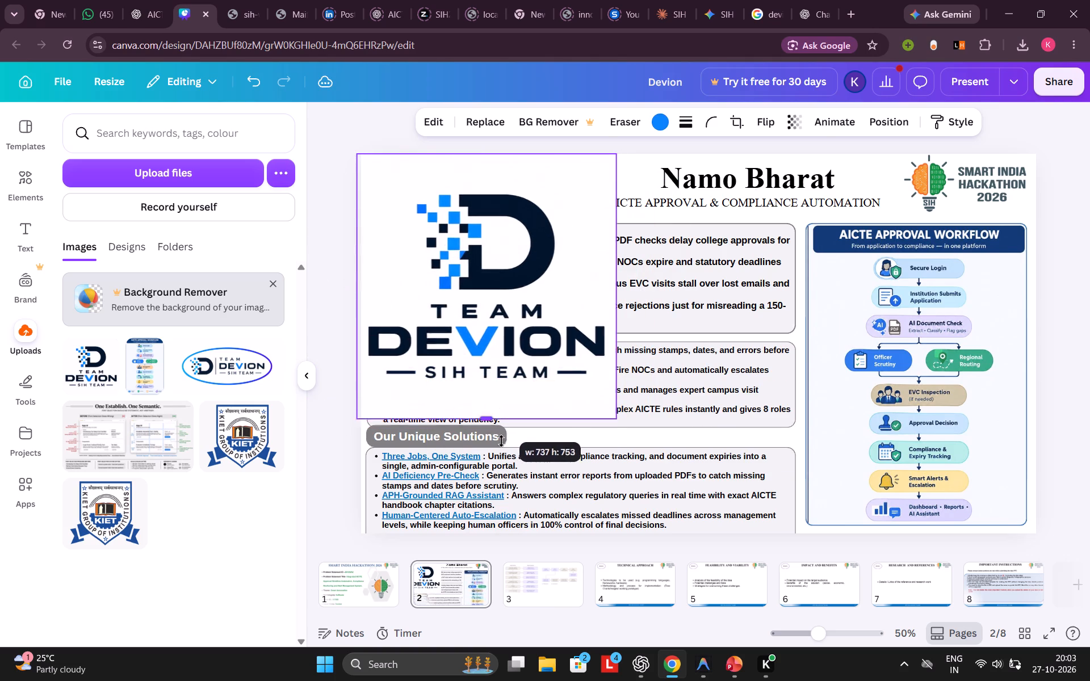
drag(501, 441, 502, 406)
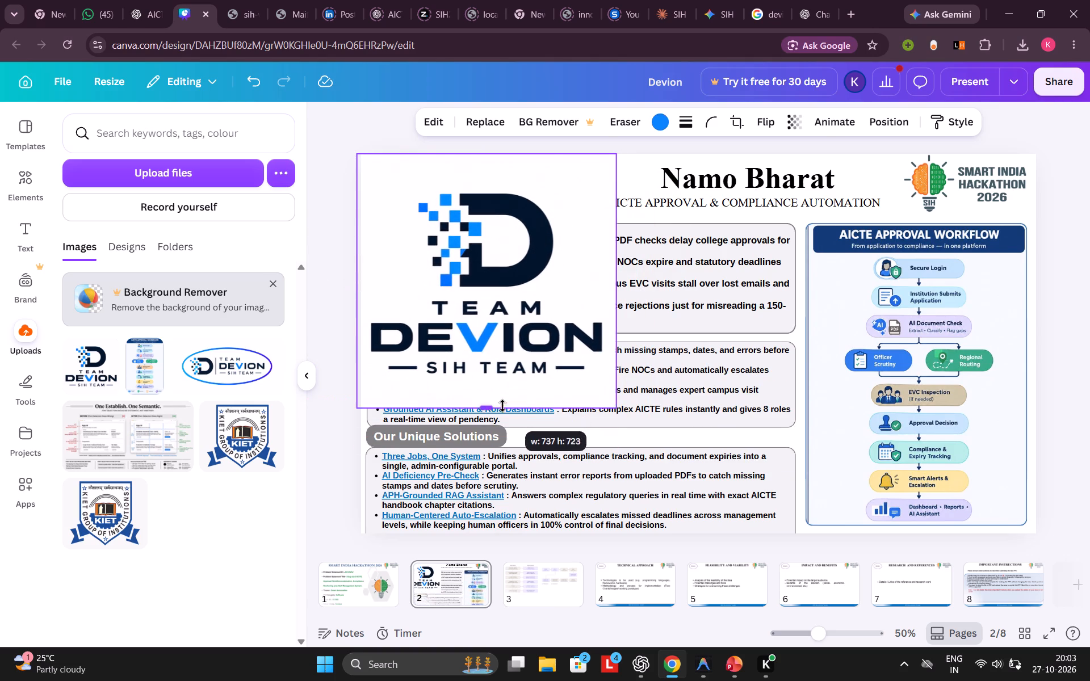
drag(502, 406, 503, 394)
drag(615, 400, 421, 235)
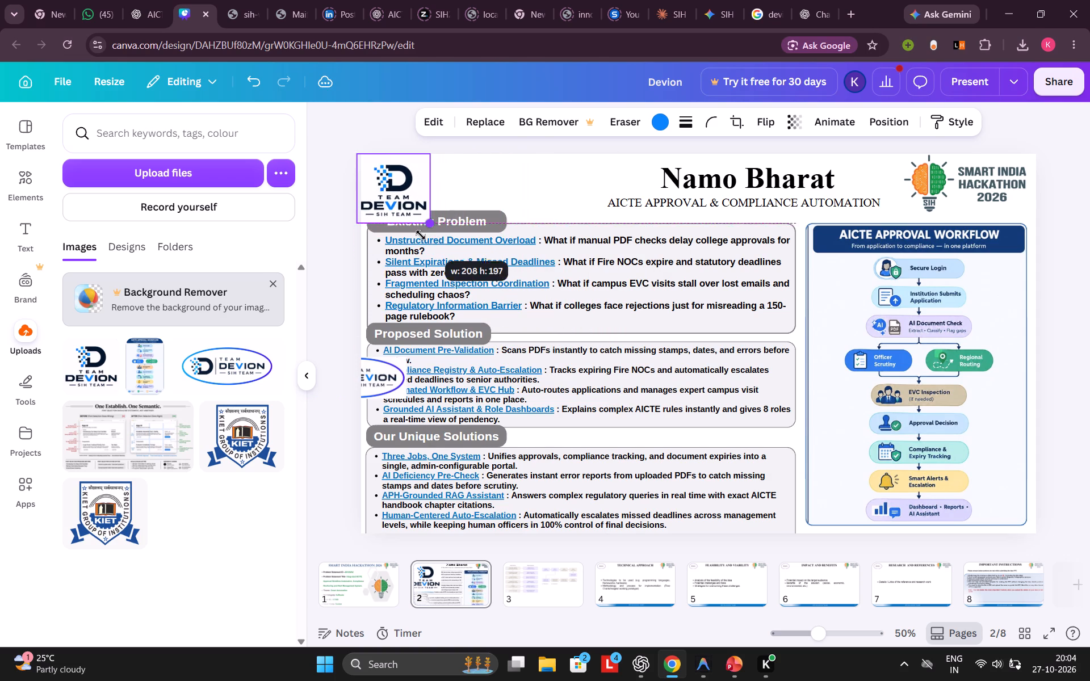
drag(421, 235, 448, 230)
click(442, 197)
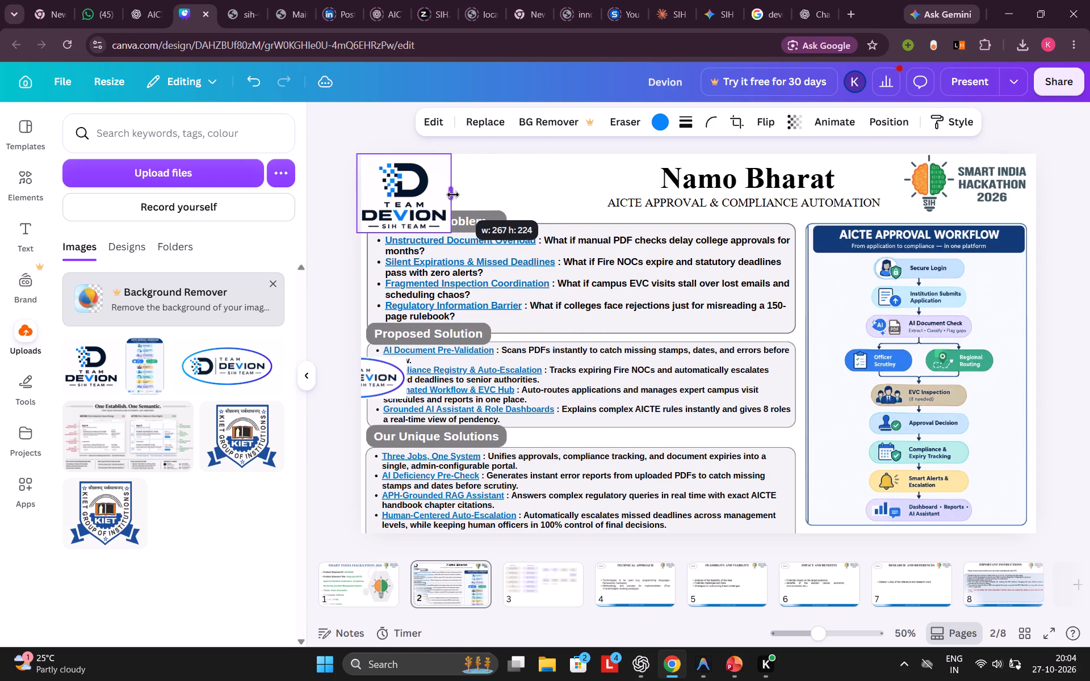
click(403, 234)
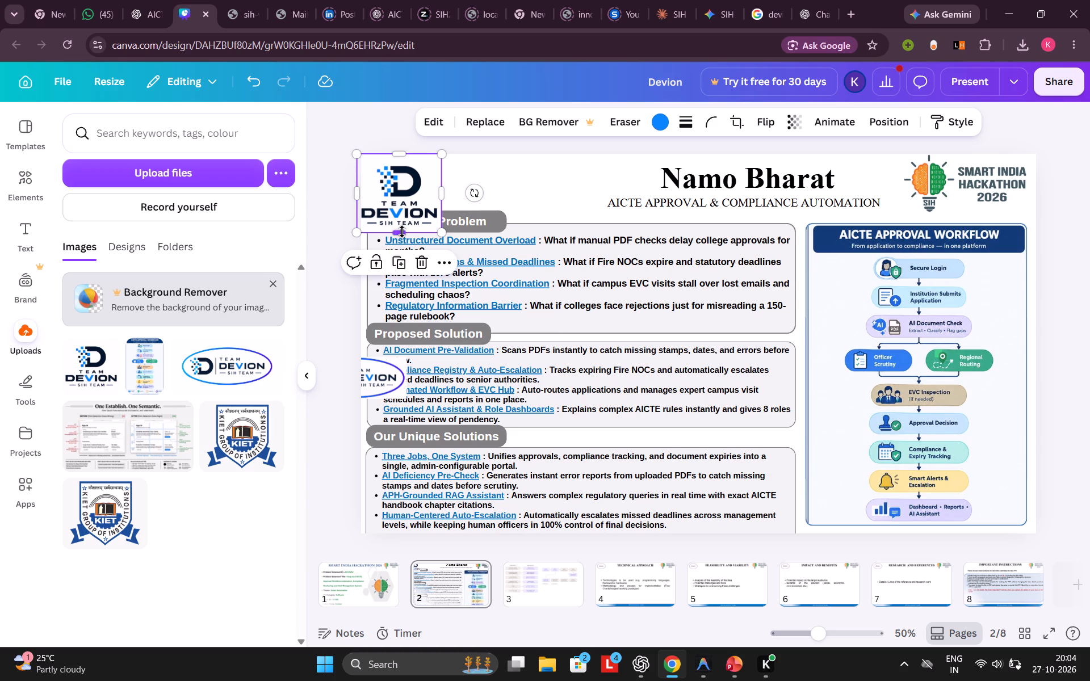
drag(397, 152, 397, 157)
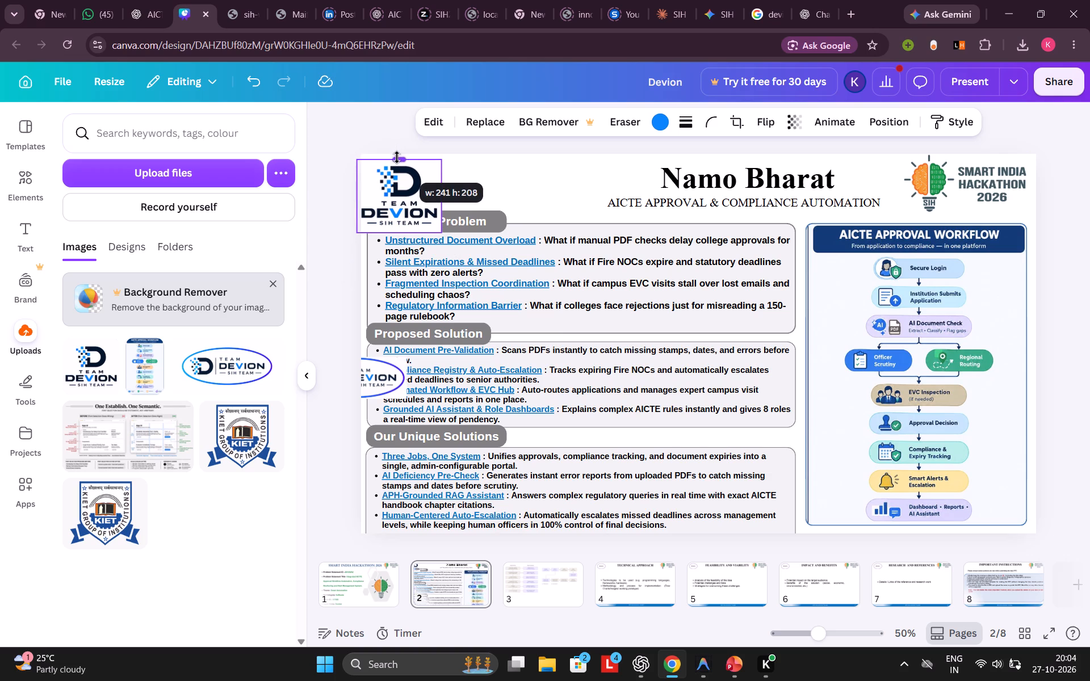
drag(397, 157, 397, 157)
drag(414, 186, 420, 175)
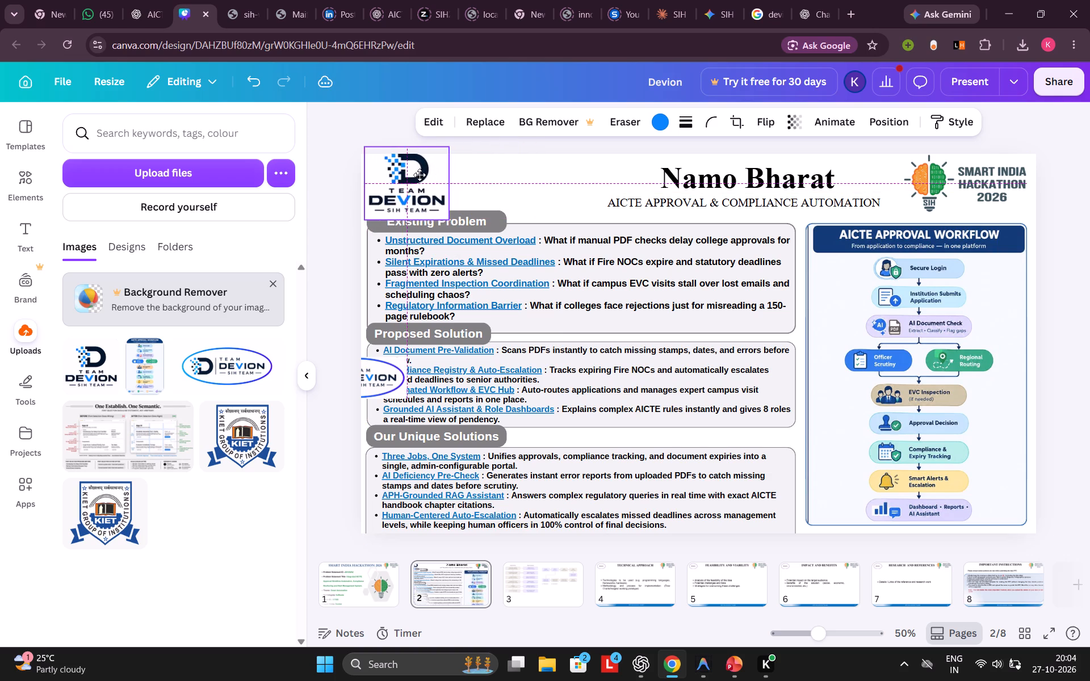
drag(420, 175, 417, 176)
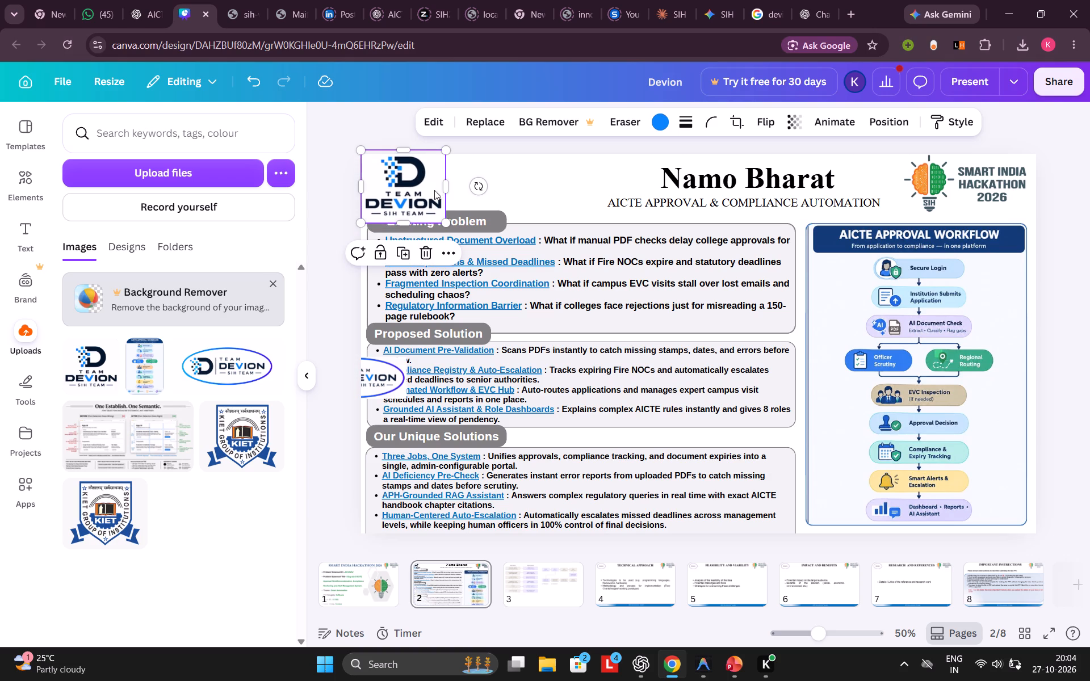
Shrink the new Team Devion logo further to about 192 wide by 170 high so it clears the Existing Problem heading.
click(446, 188)
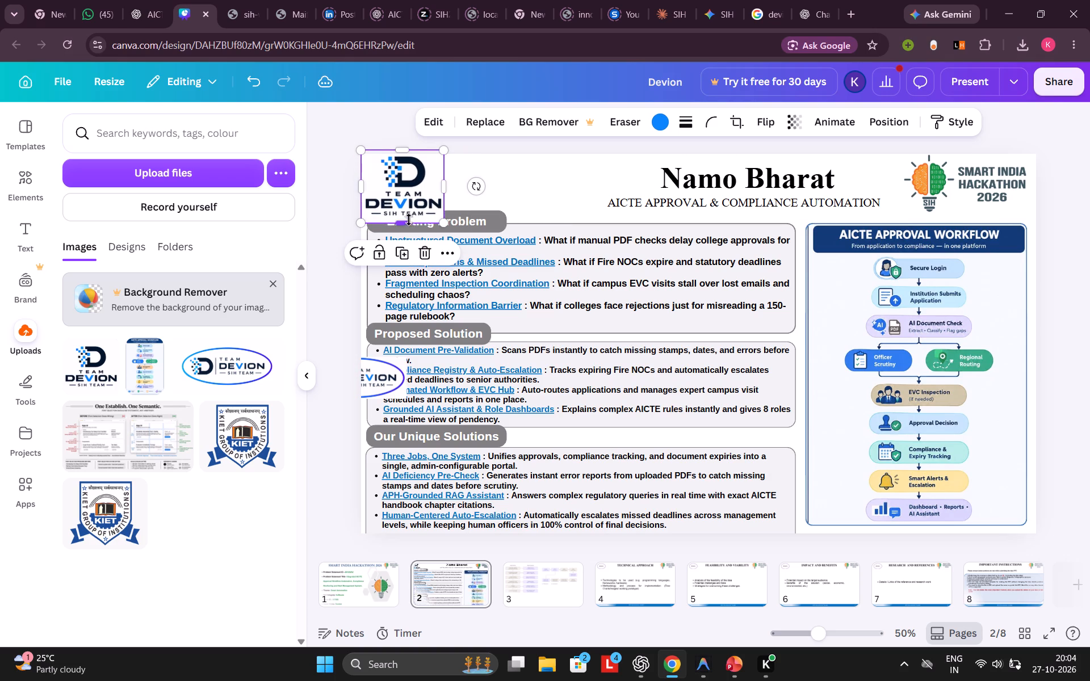
click(403, 224)
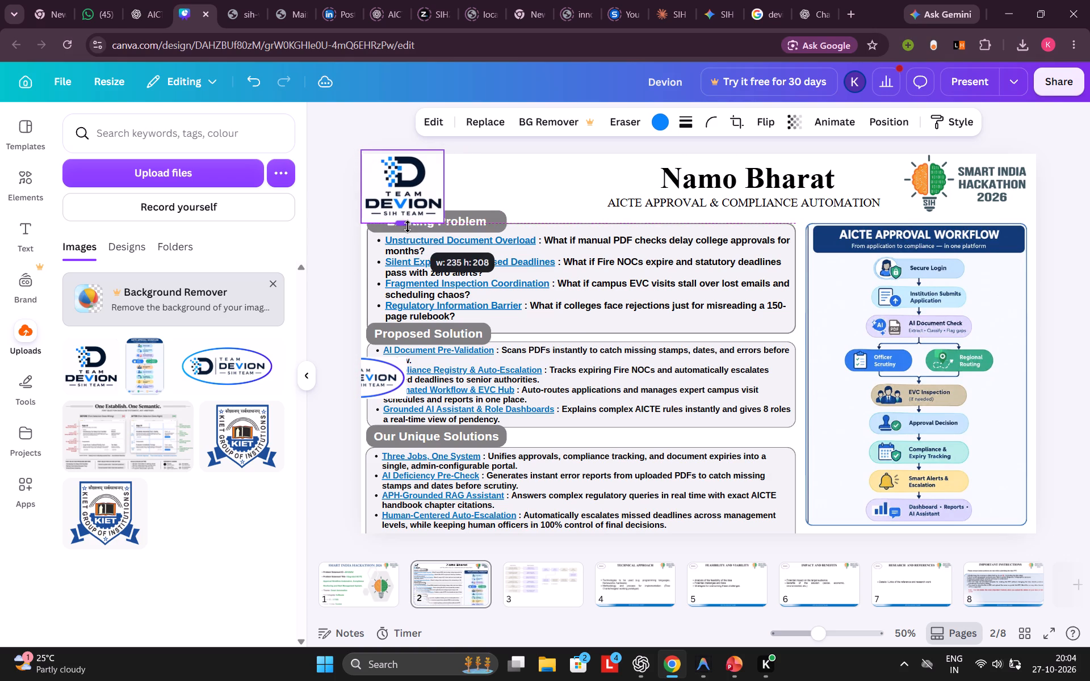
drag(443, 226, 423, 209)
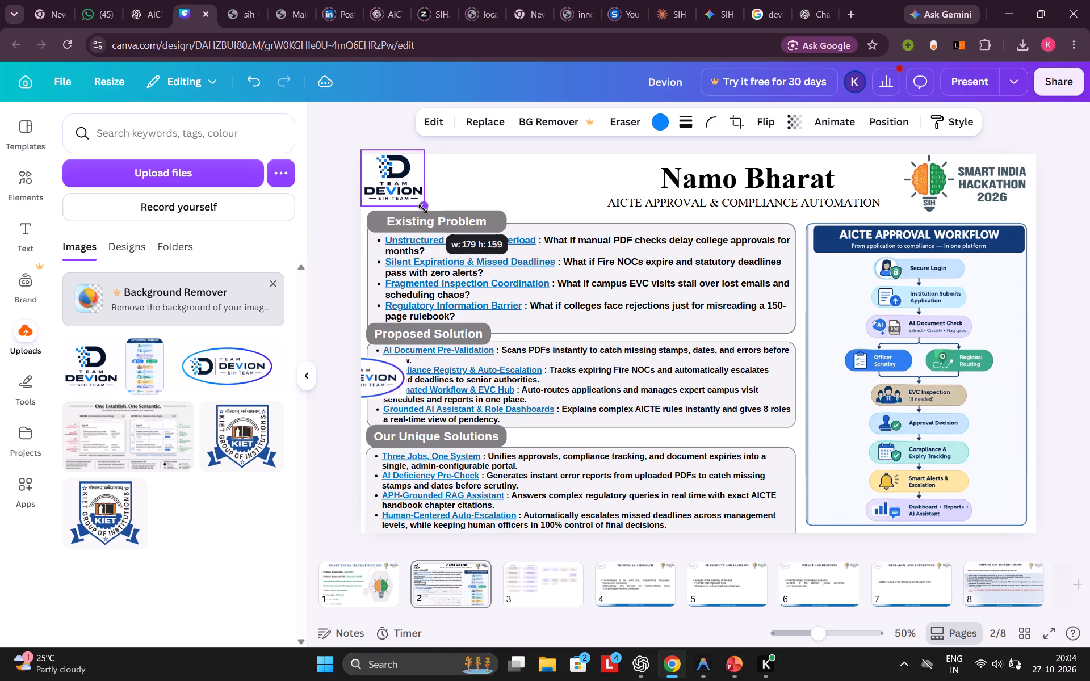
drag(423, 209, 430, 211)
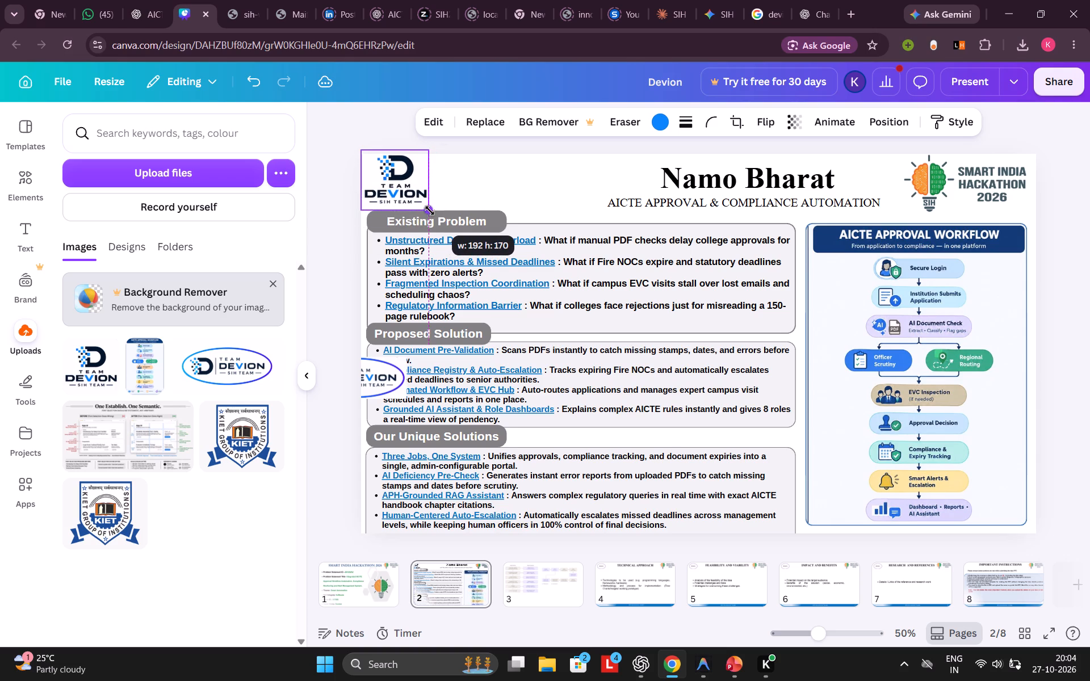
drag(430, 211, 420, 208)
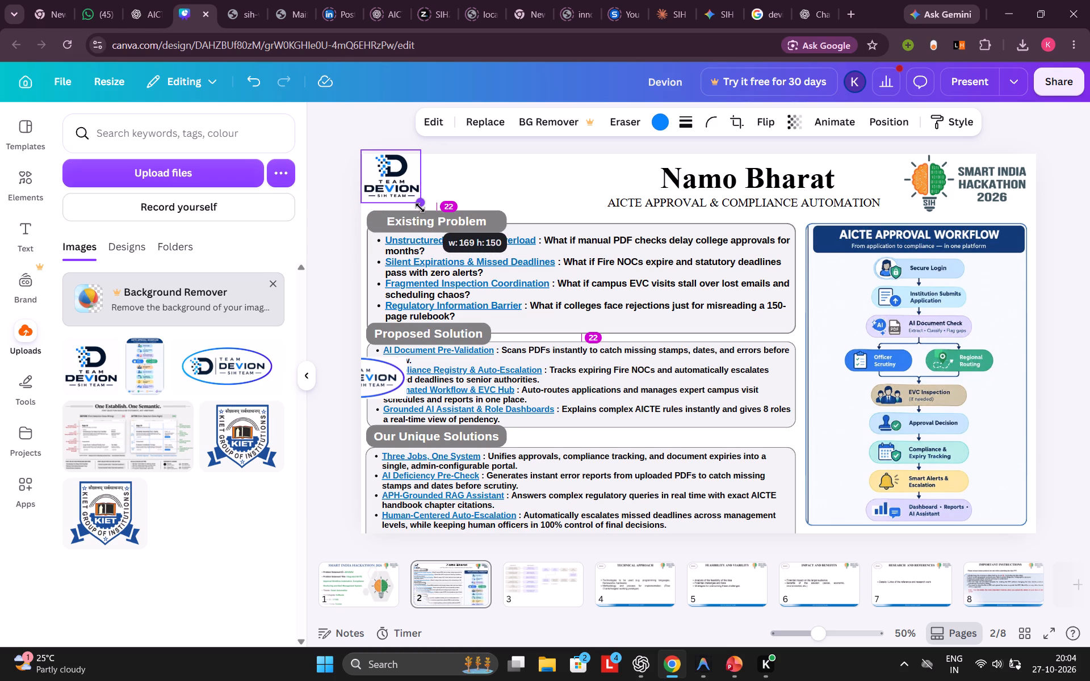
drag(420, 208, 423, 209)
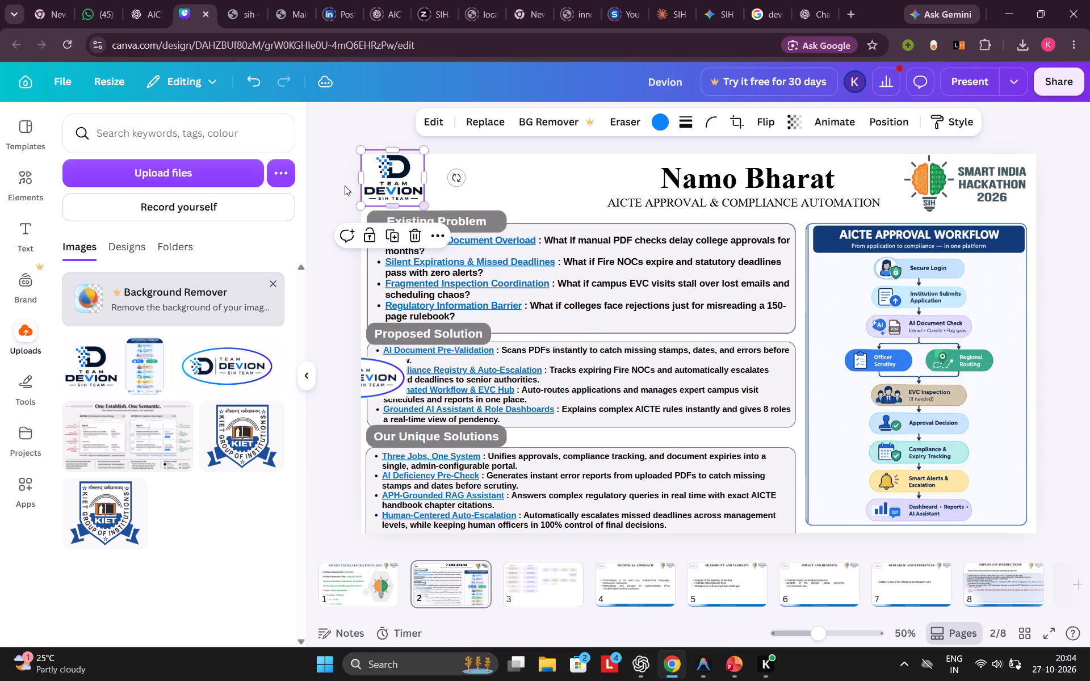
click(334, 176)
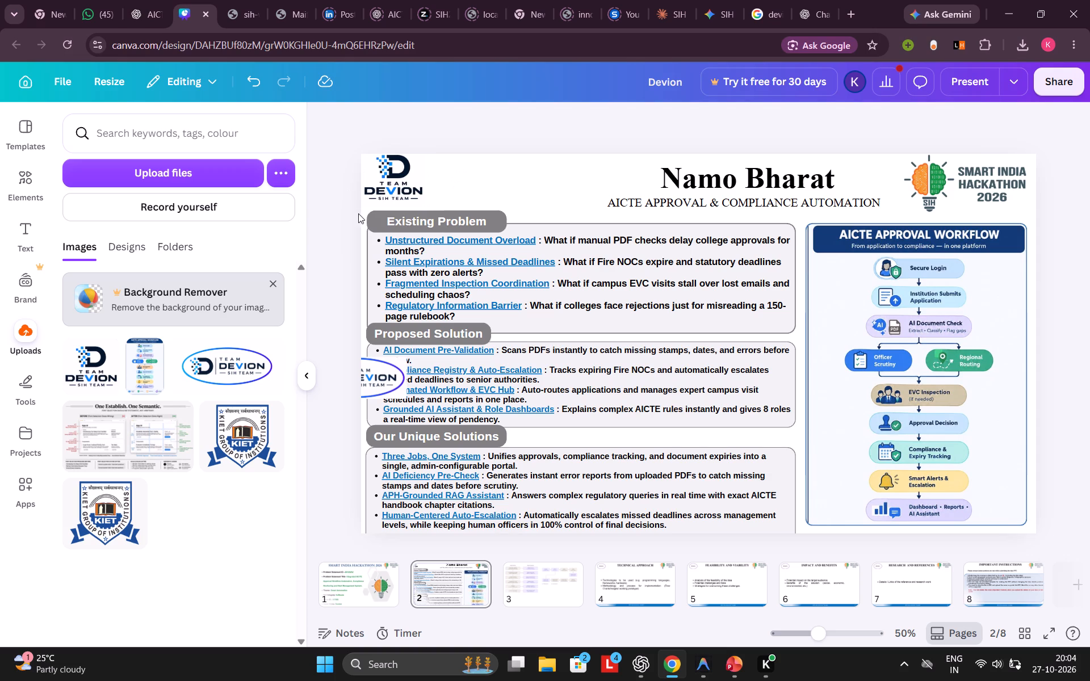
click(389, 184)
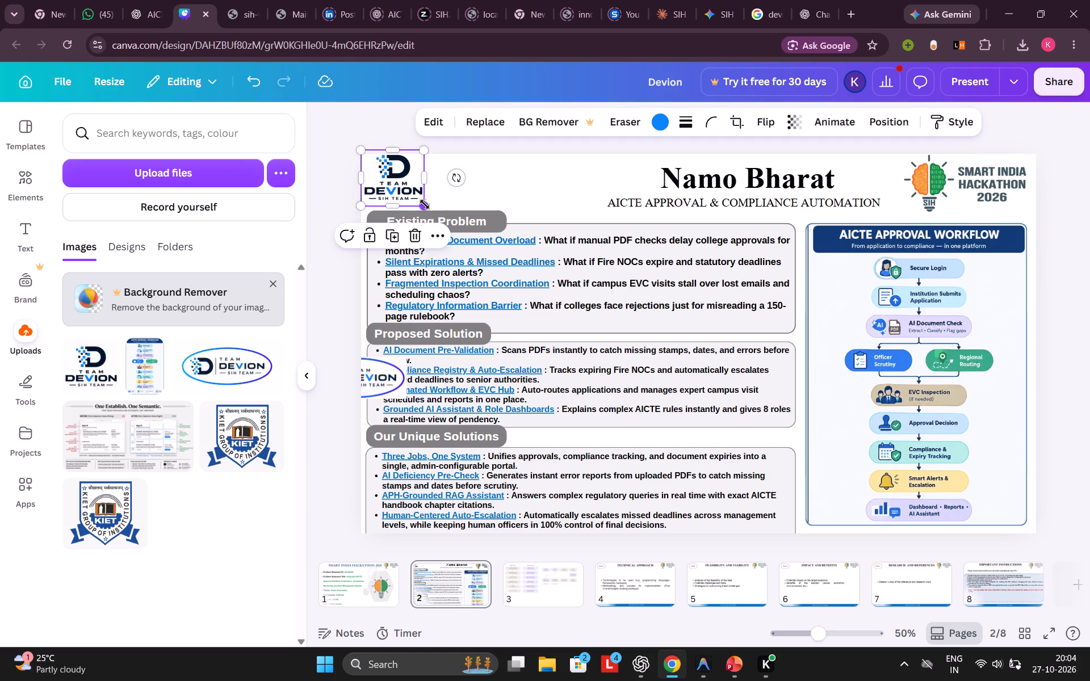
click(423, 204)
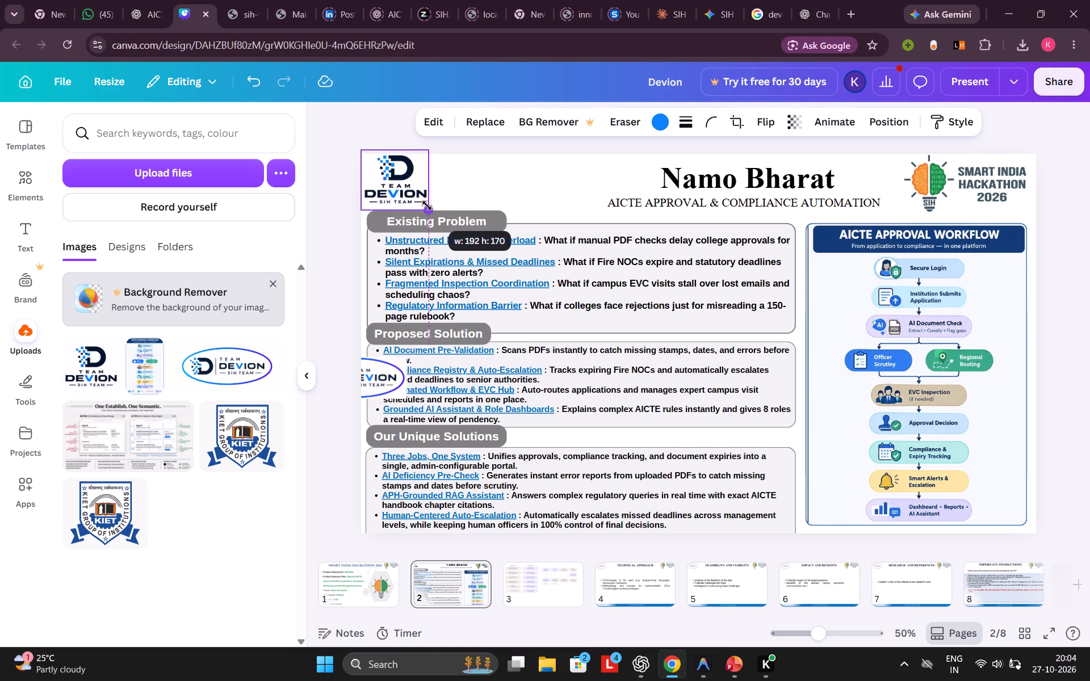
click(332, 181)
Move the Namo Bharat title text box left and slightly up so it sits between the Team Devion and Smart India Hackathon logos.
drag(720, 180, 632, 178)
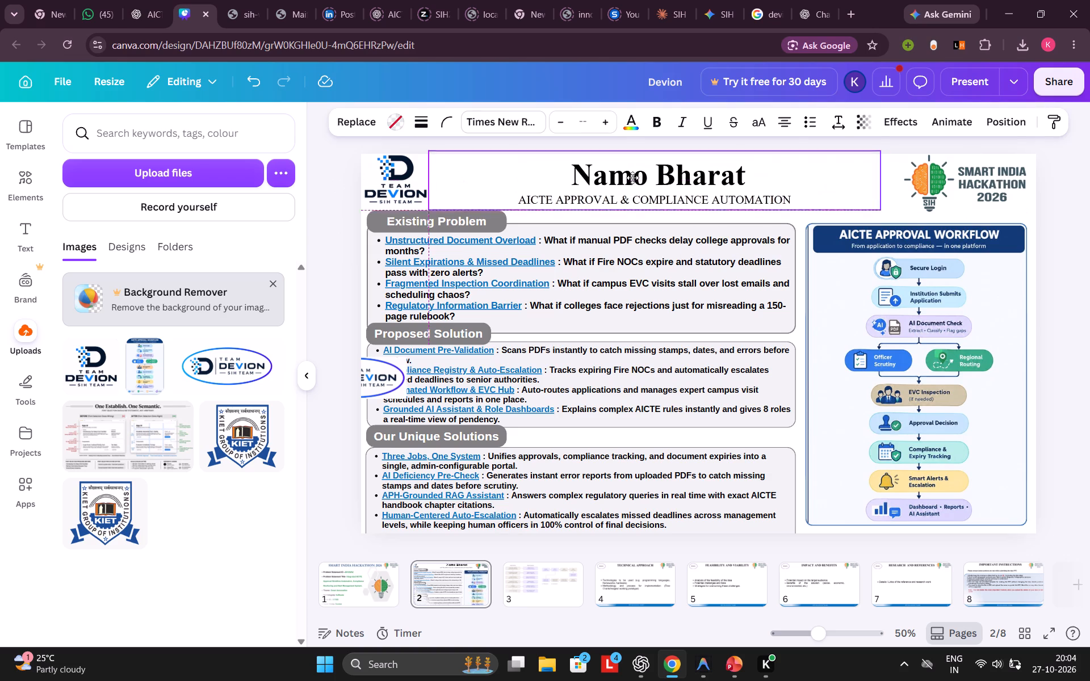
drag(632, 178, 636, 174)
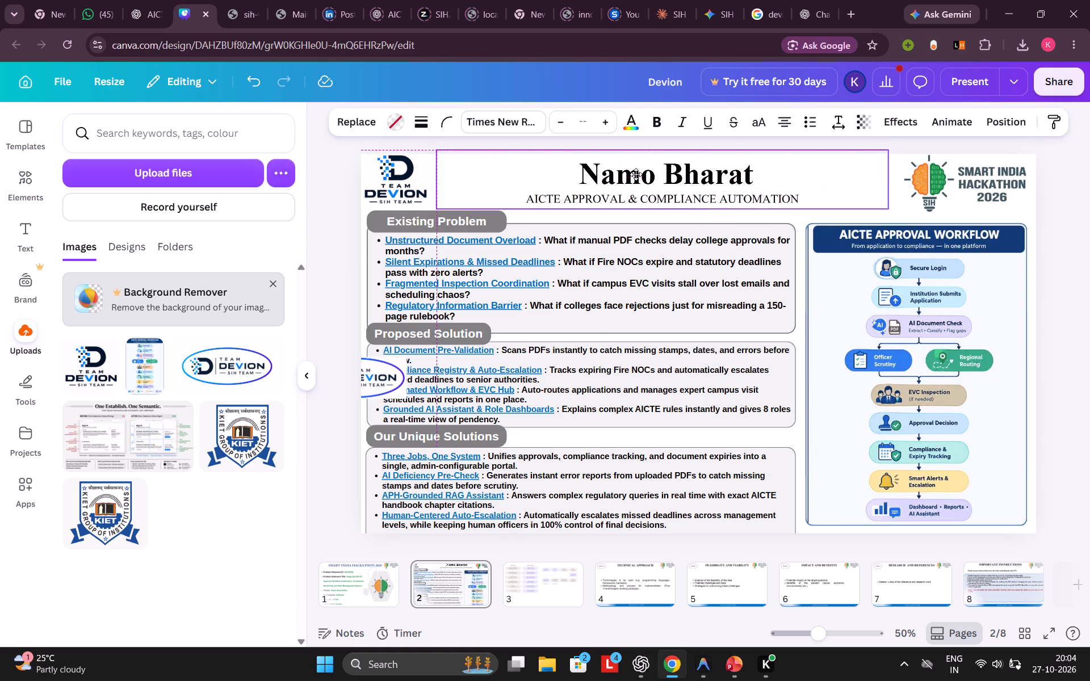
drag(636, 174, 636, 174)
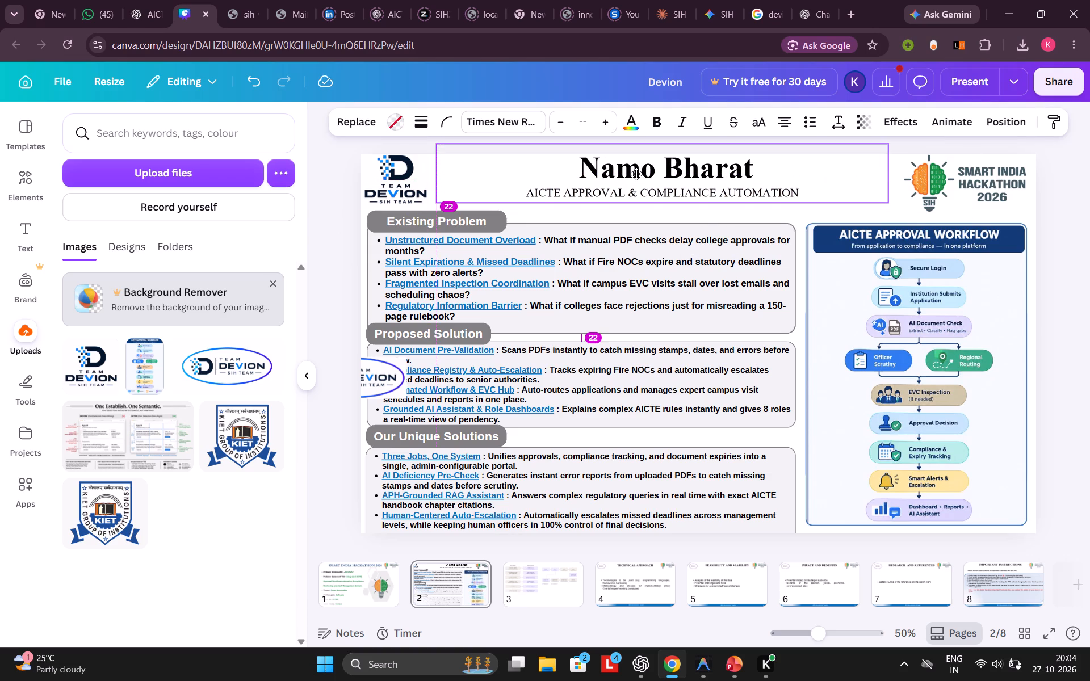
drag(636, 174, 637, 174)
drag(637, 174, 636, 169)
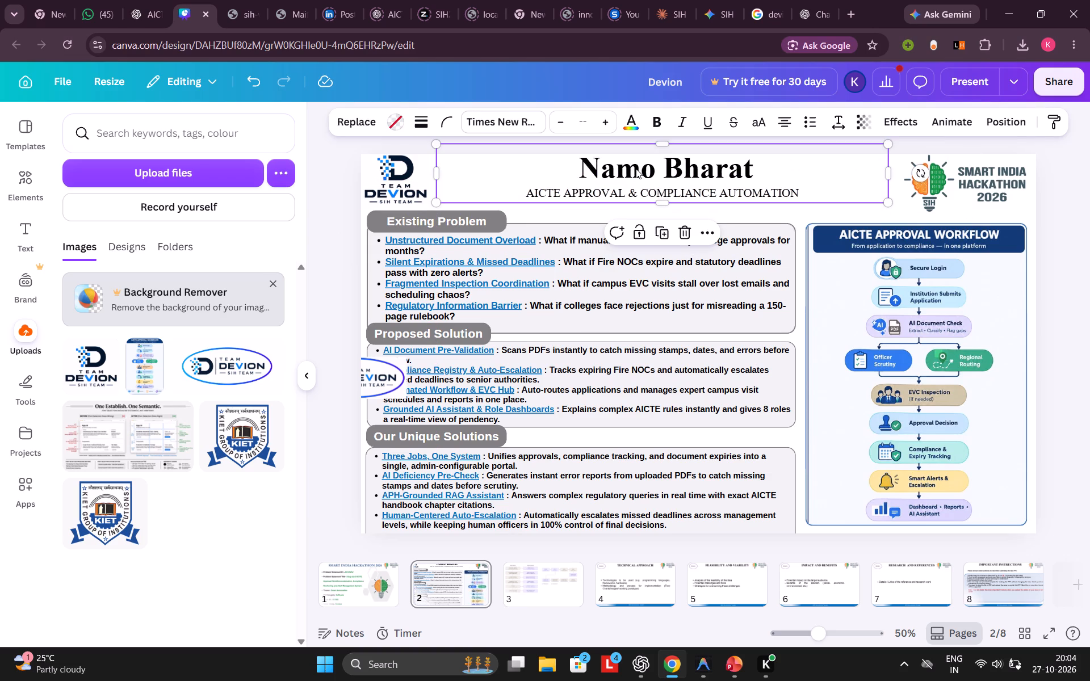
click(343, 159)
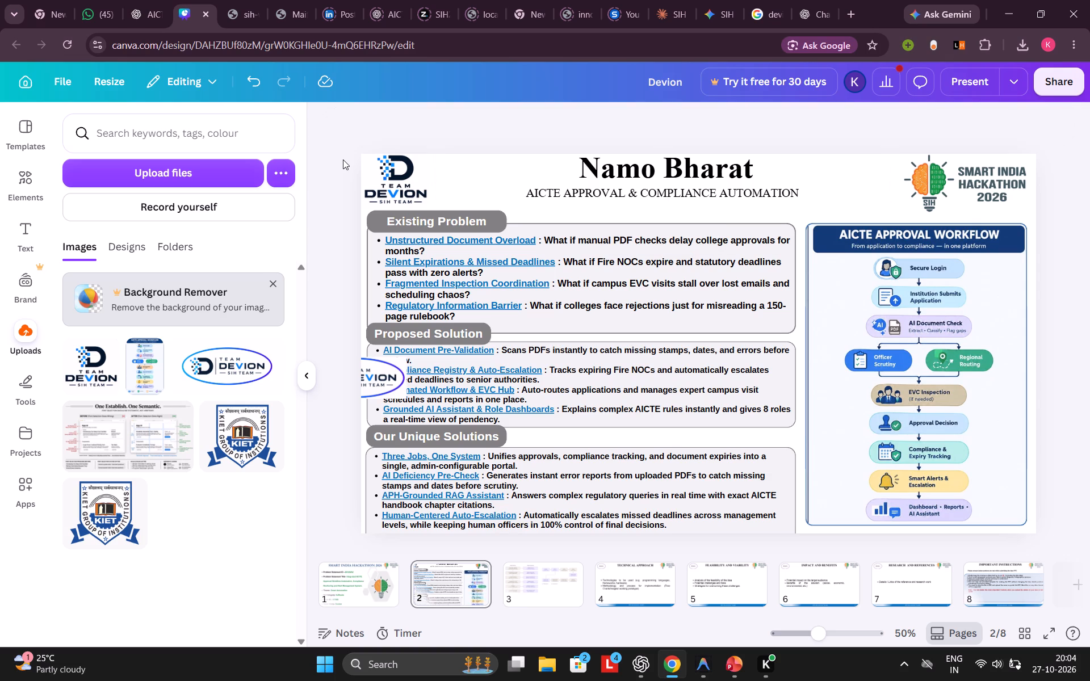
Check the header layout of the reference winning presentations and nudge the Namo Bharat title text box slightly down on slide 2.
click(254, 0)
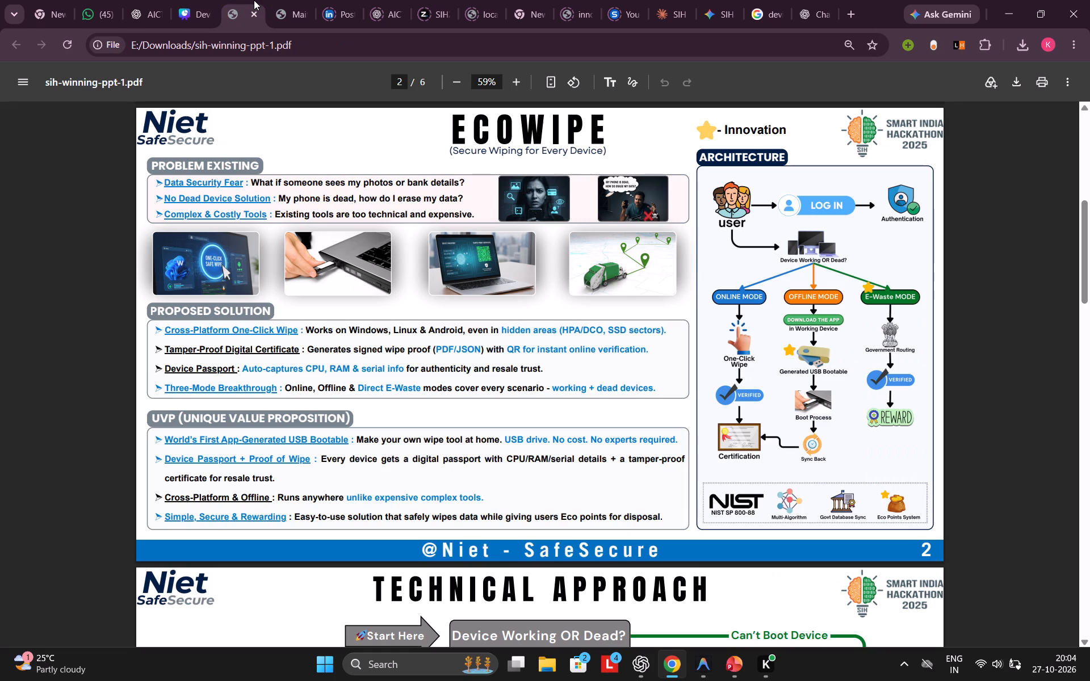
click(281, 0)
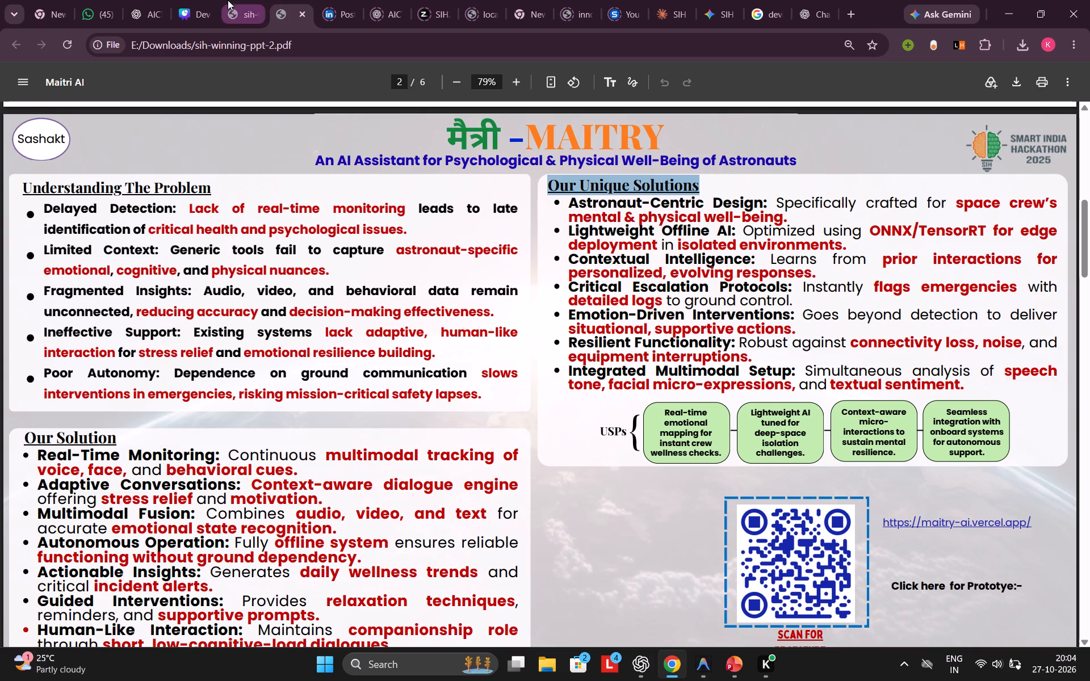
click(227, 0)
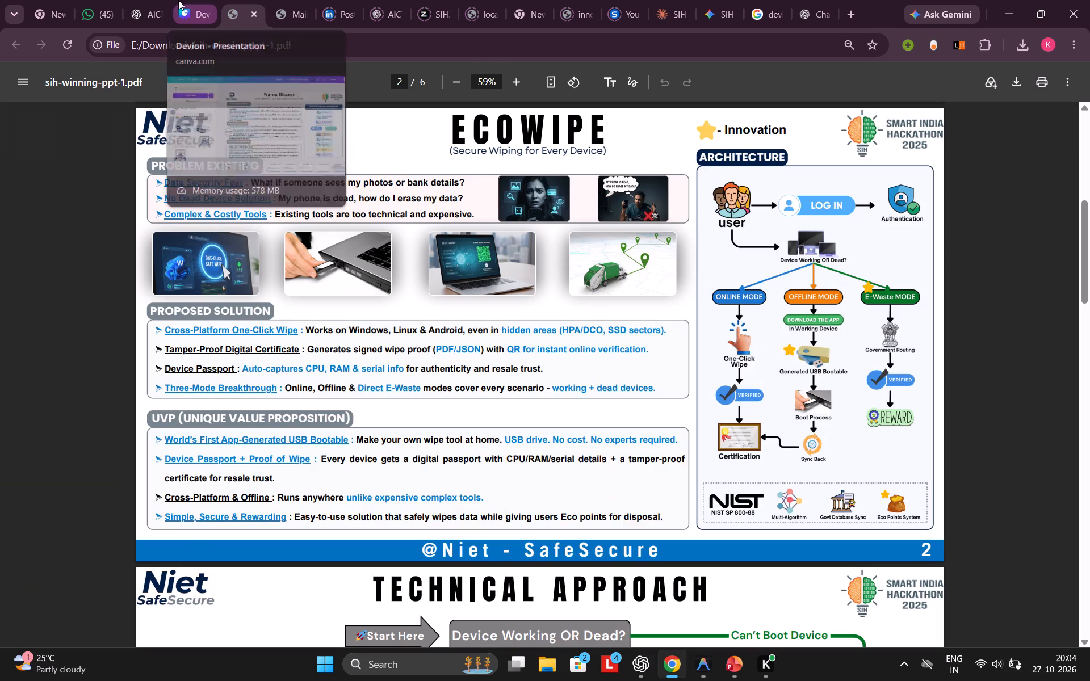
click(181, 1)
click(566, 174)
click(566, 174)
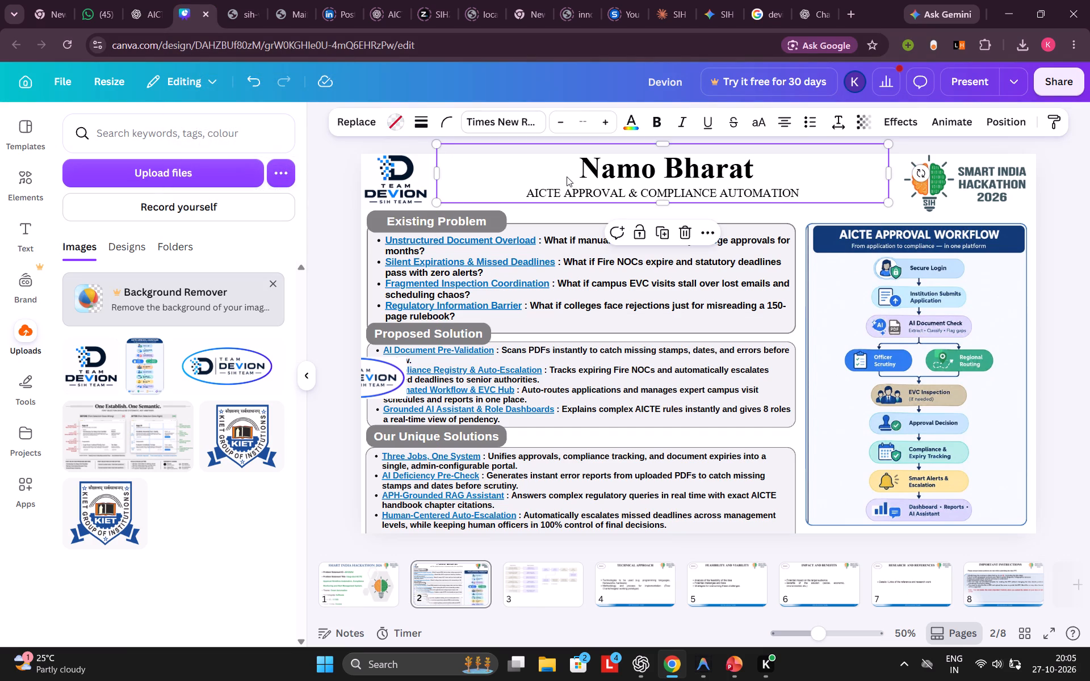
click(567, 176)
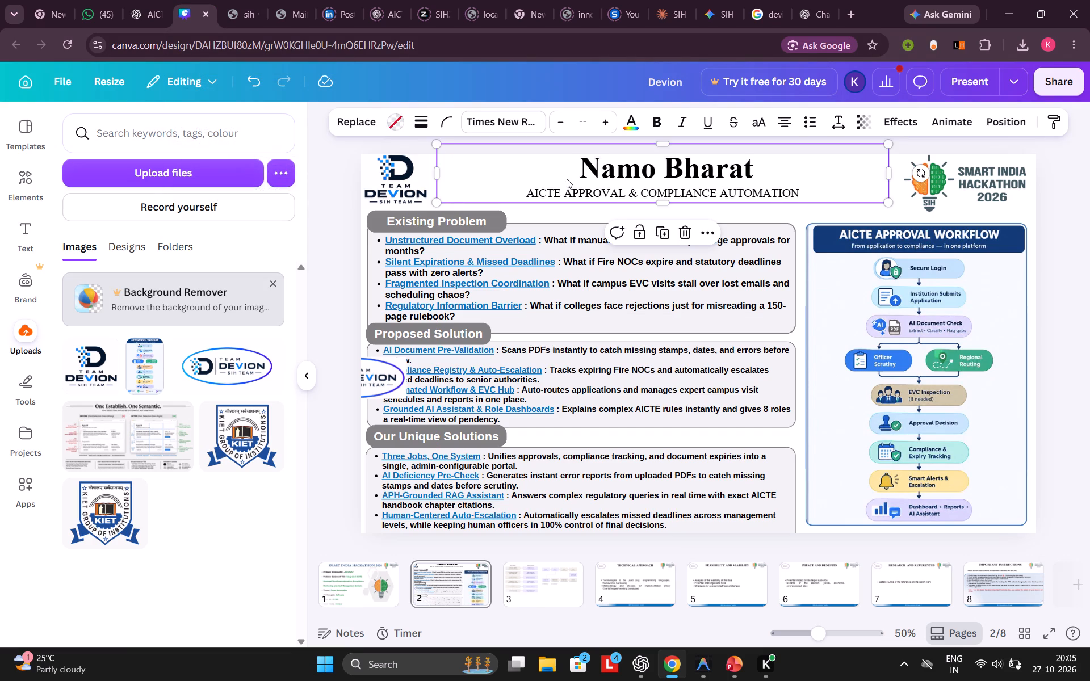
click(567, 179)
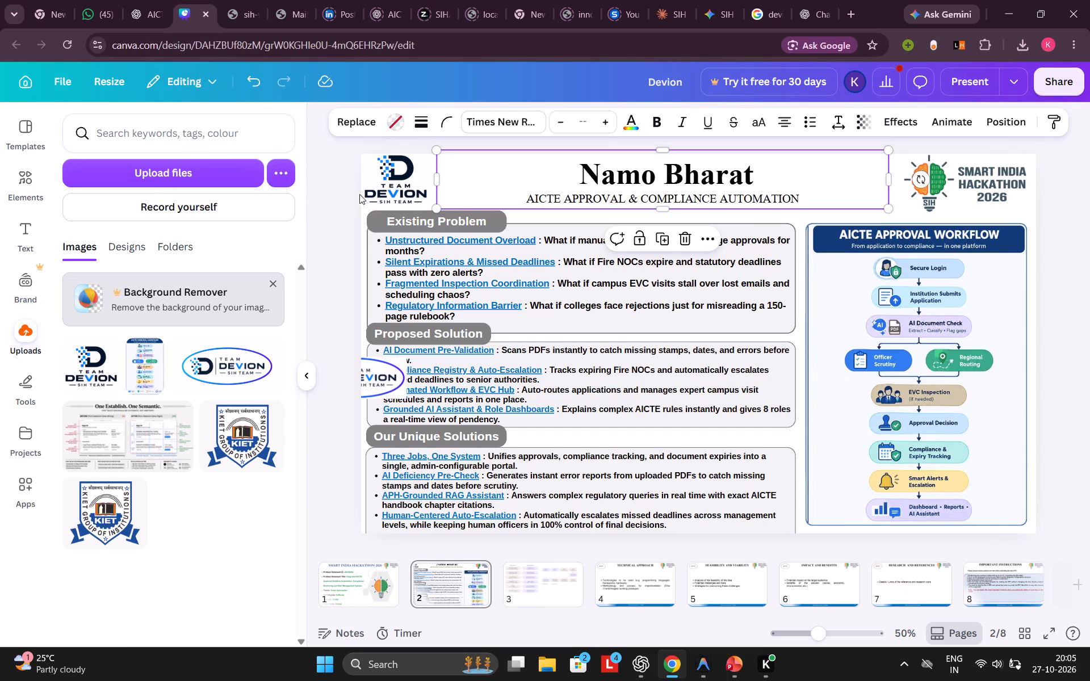
Crop the SIH TEAM line off the bottom of the new Team Devion logo and align the logo with the slide's top edge.
click(336, 194)
click(409, 189)
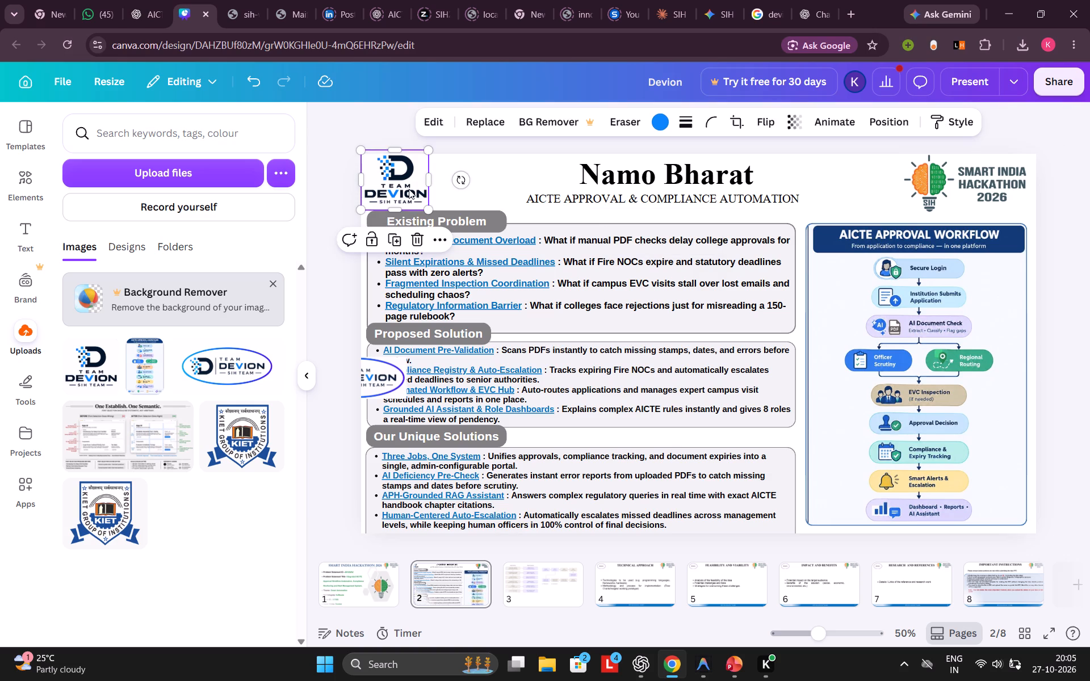
drag(397, 211, 399, 205)
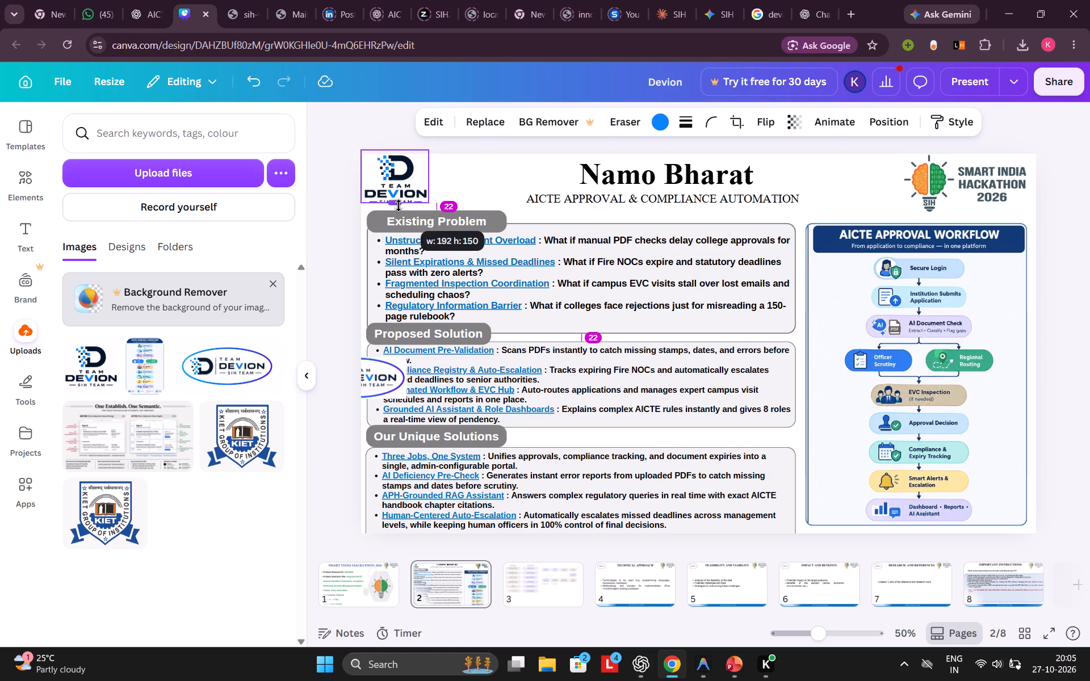
drag(399, 205, 399, 208)
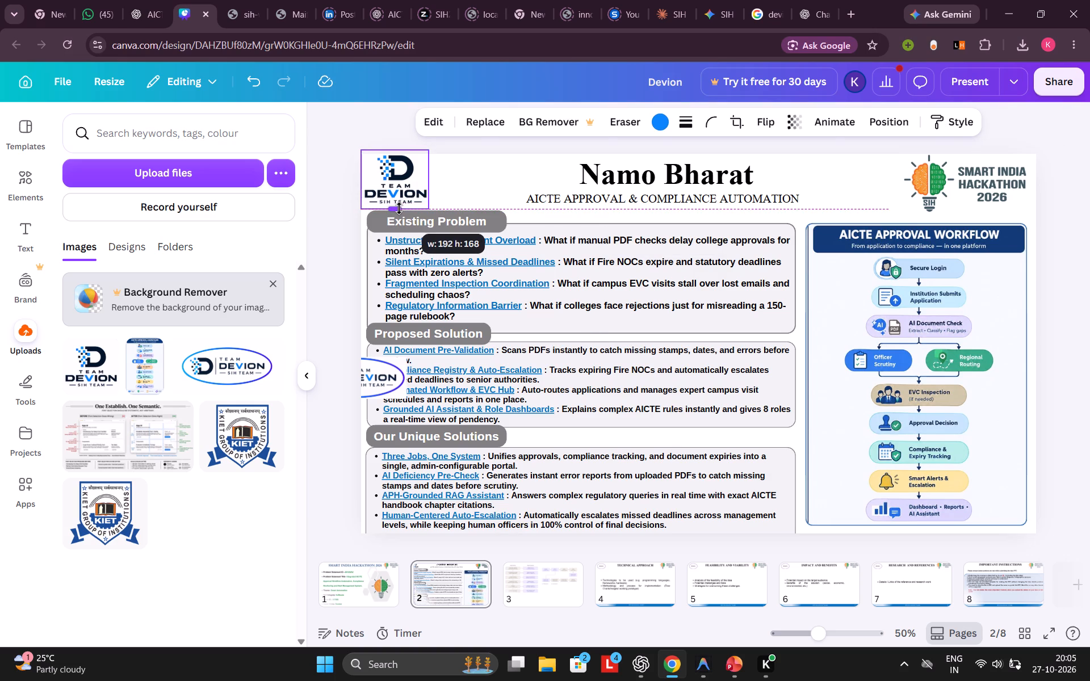
drag(399, 208, 400, 203)
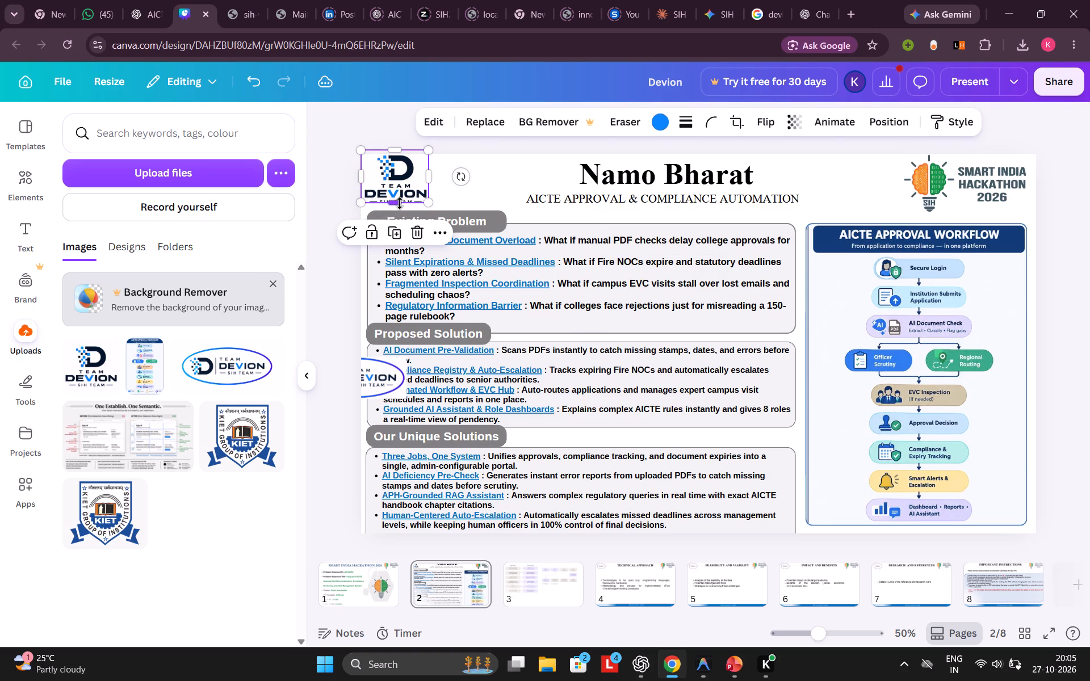
click(396, 201)
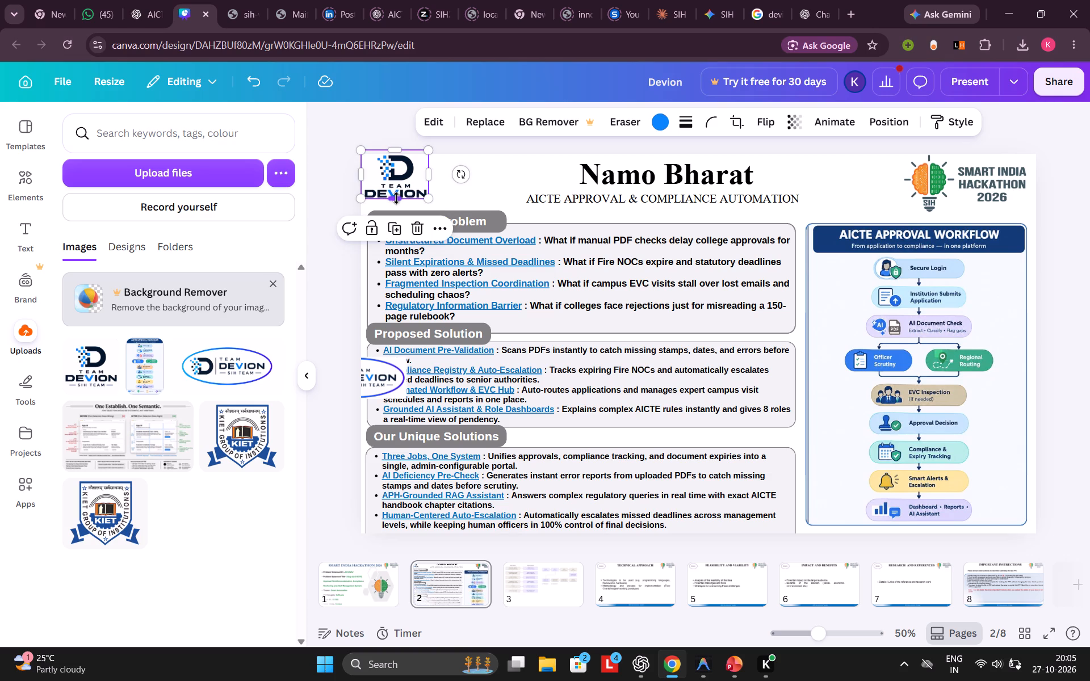
click(322, 191)
click(405, 181)
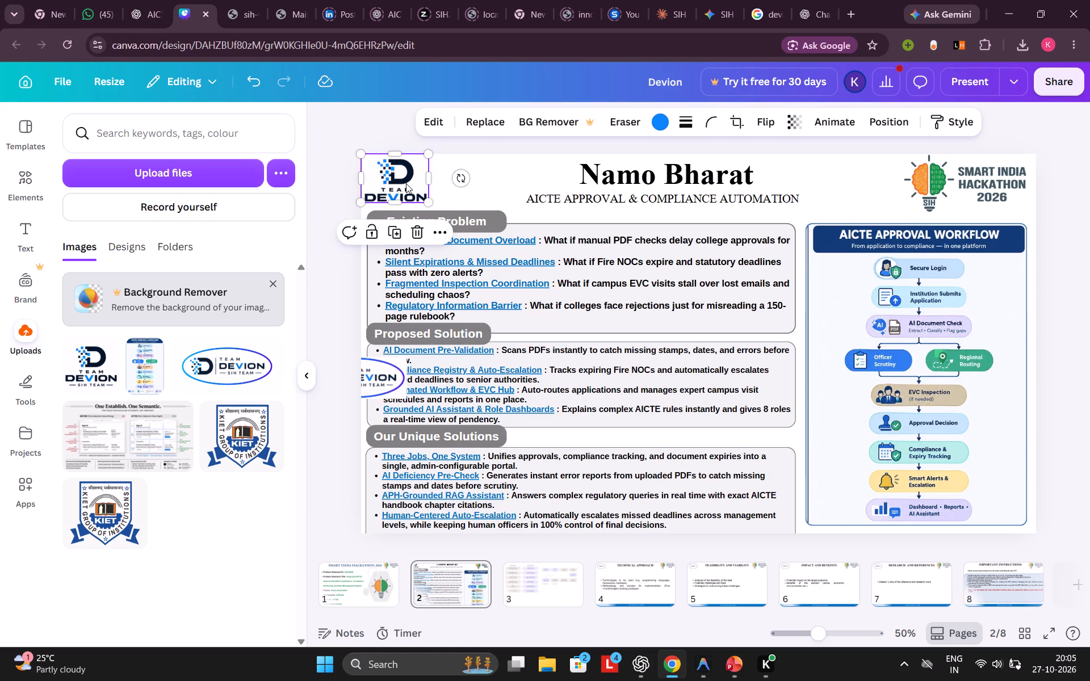
click(324, 155)
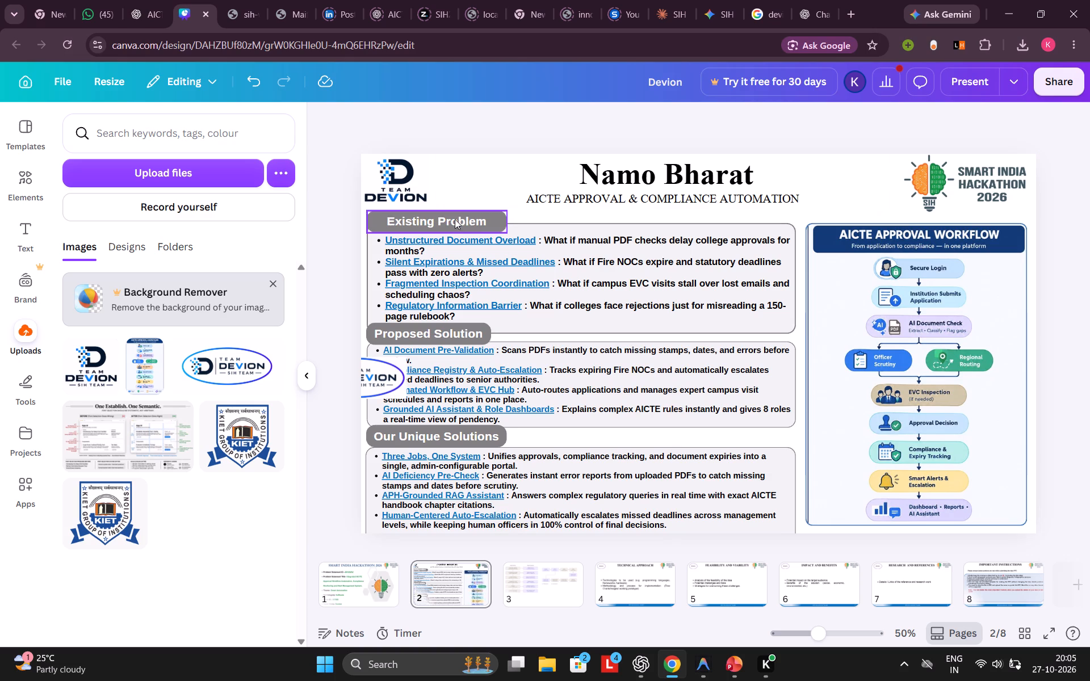
Nudge the Existing Problem heading slightly up.
click(469, 217)
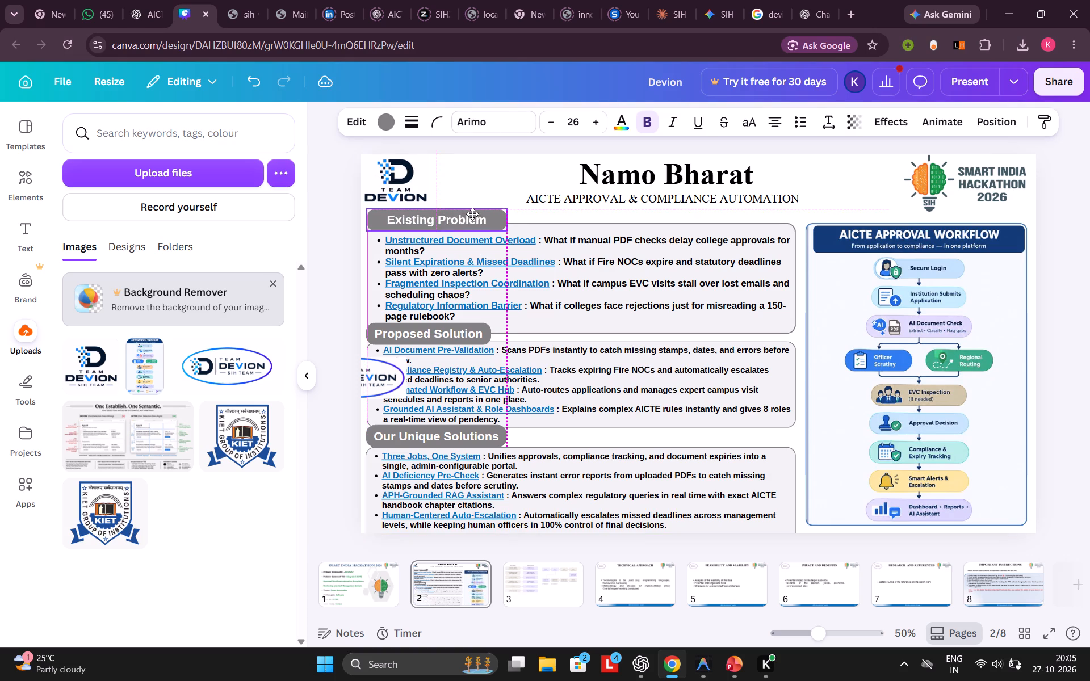
Set the font size of the Namo Bharat title to 62.
click(515, 187)
click(634, 207)
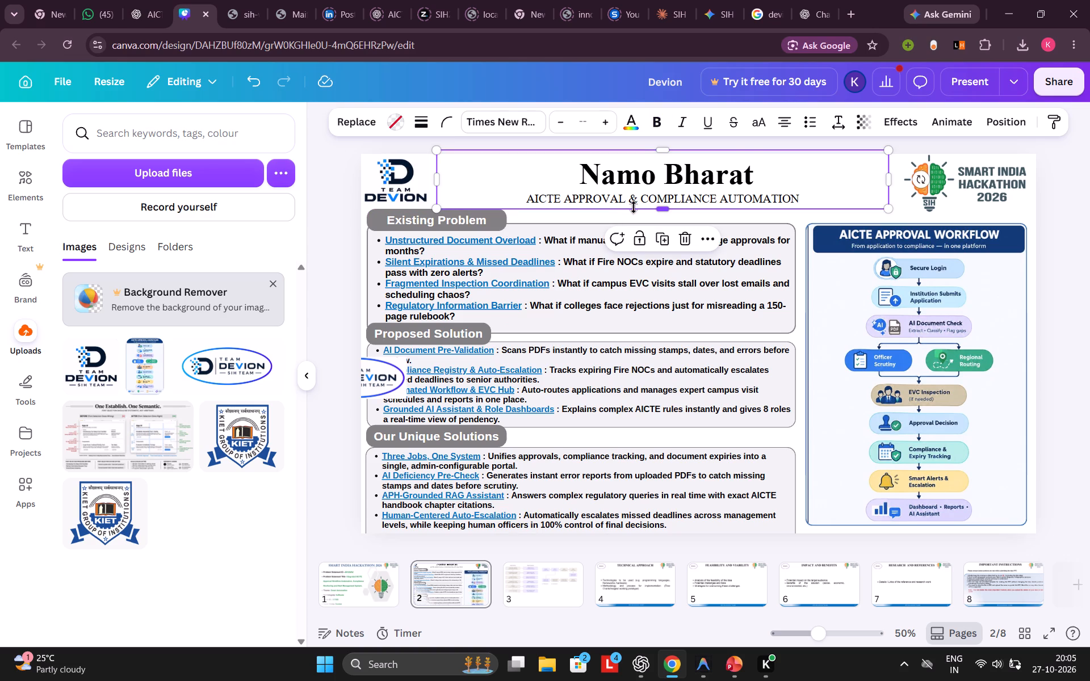
click(758, 171)
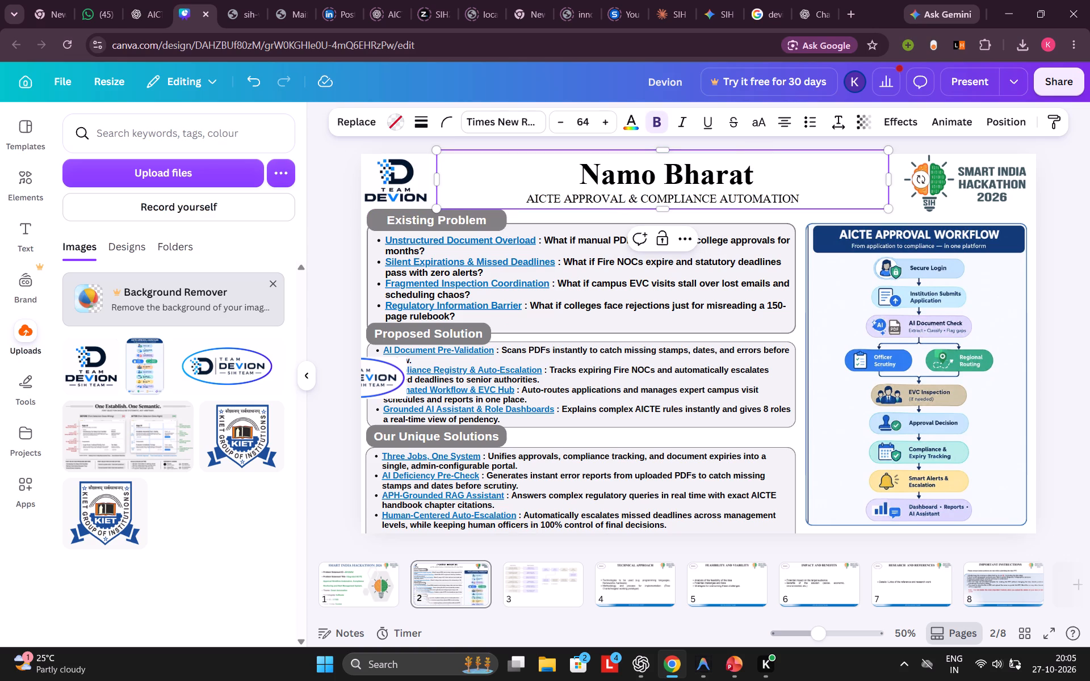
drag(757, 173, 584, 171)
click(560, 124)
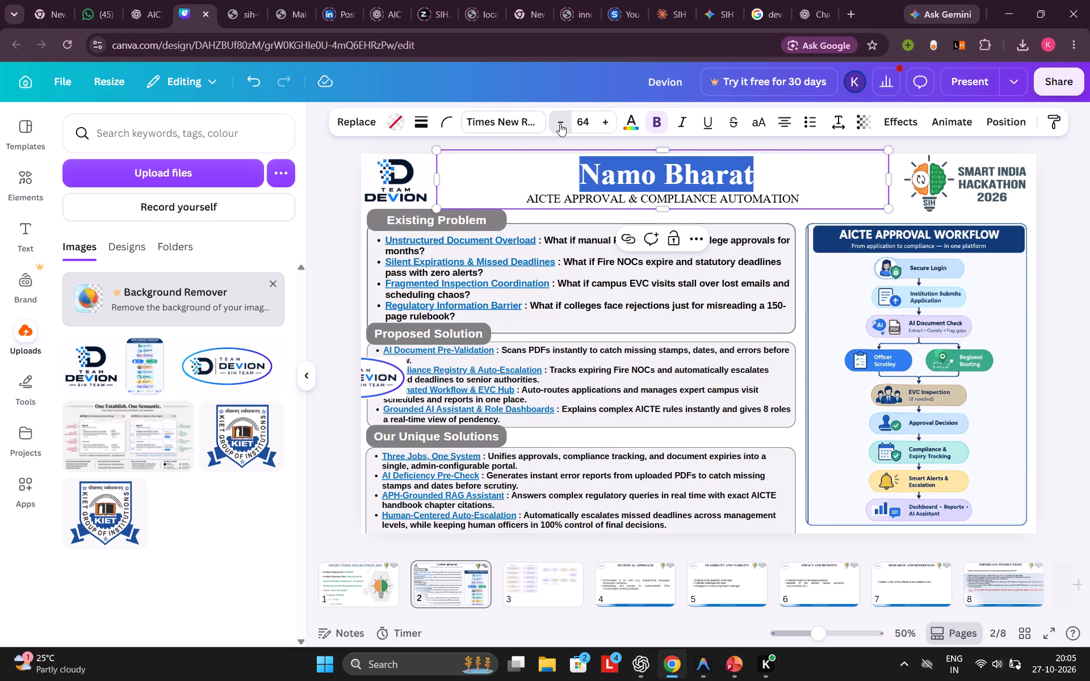
click(560, 124)
click(620, 197)
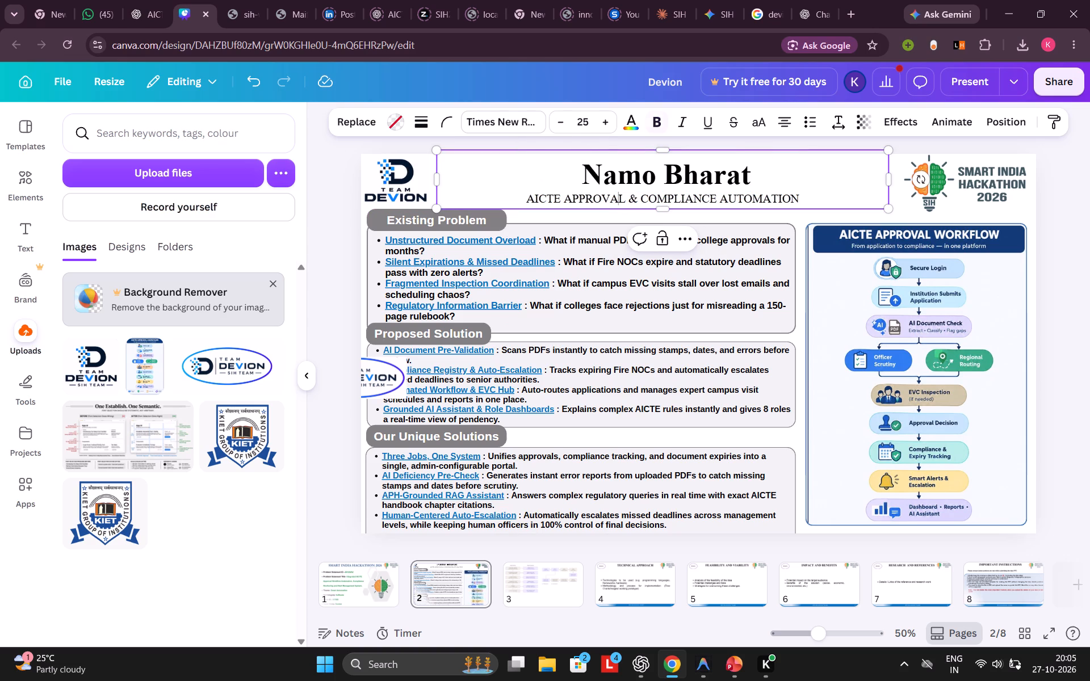
Tighten the Namo Bharat title text box to about 161 high by lowering its top edge slightly.
drag(667, 210, 668, 204)
drag(663, 150, 663, 157)
drag(666, 206, 665, 195)
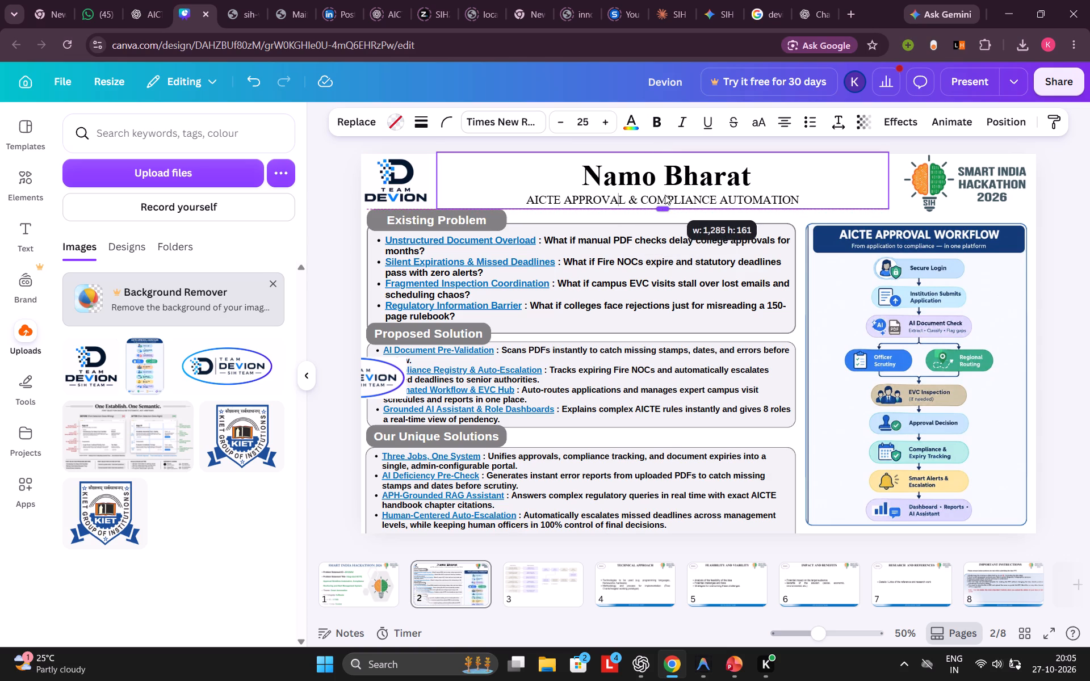
drag(665, 195, 663, 196)
drag(663, 208, 658, 193)
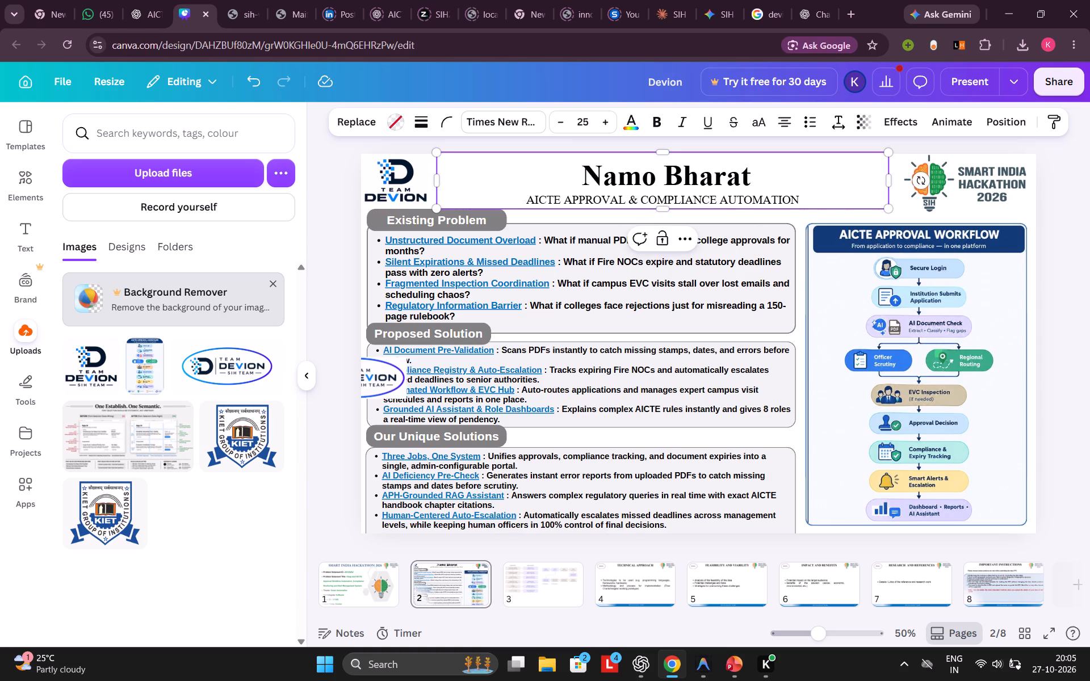
Set the font size of the AICTE APPROVAL & COMPLIANCE AUTOMATION subtitle to 24.
drag(803, 197, 528, 199)
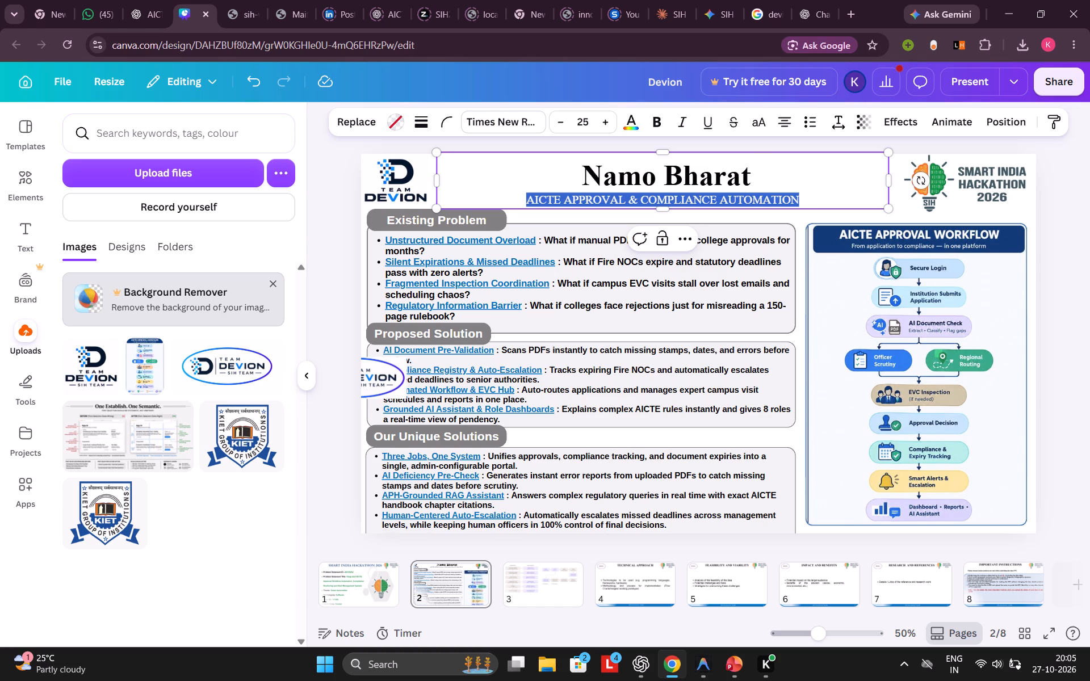
drag(528, 199, 528, 197)
triple_click(556, 124)
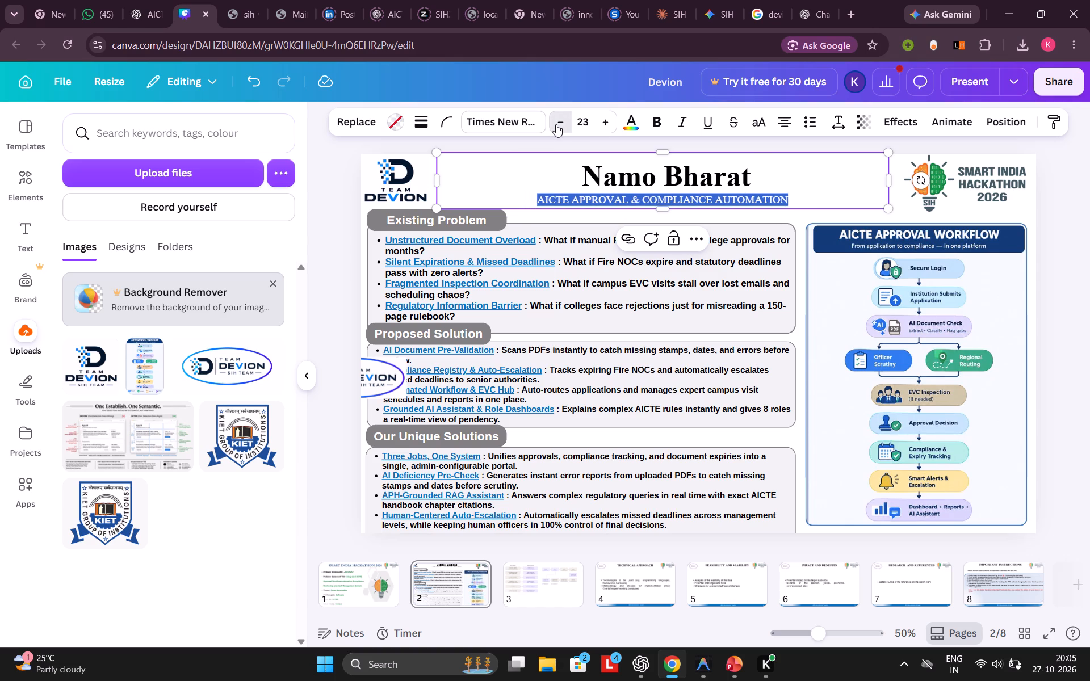
double_click(606, 121)
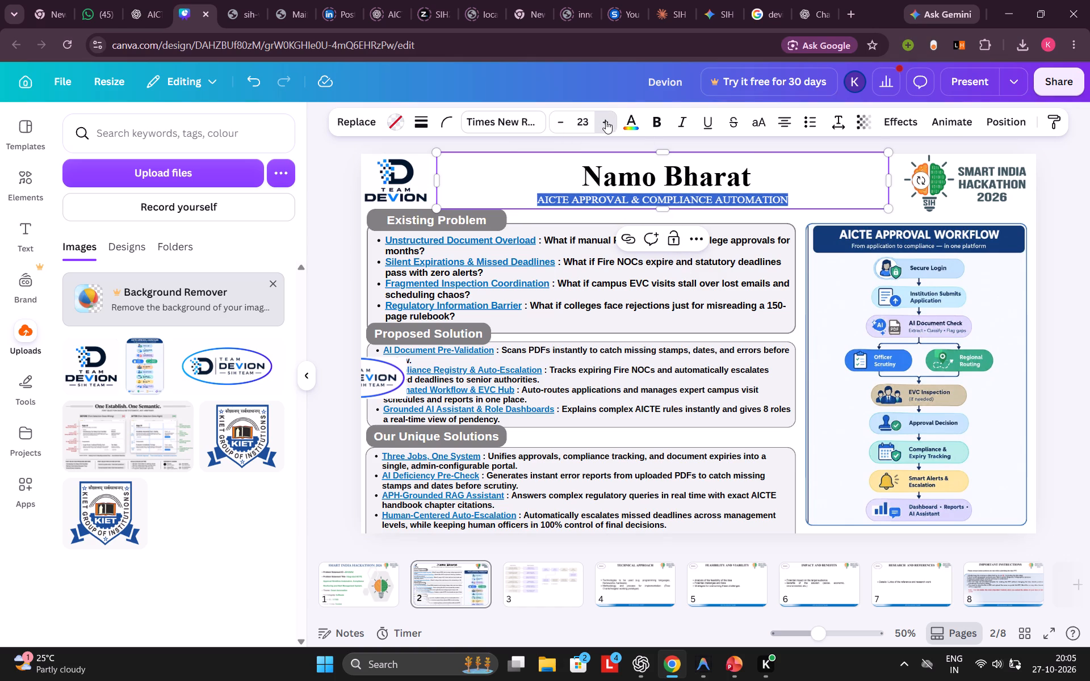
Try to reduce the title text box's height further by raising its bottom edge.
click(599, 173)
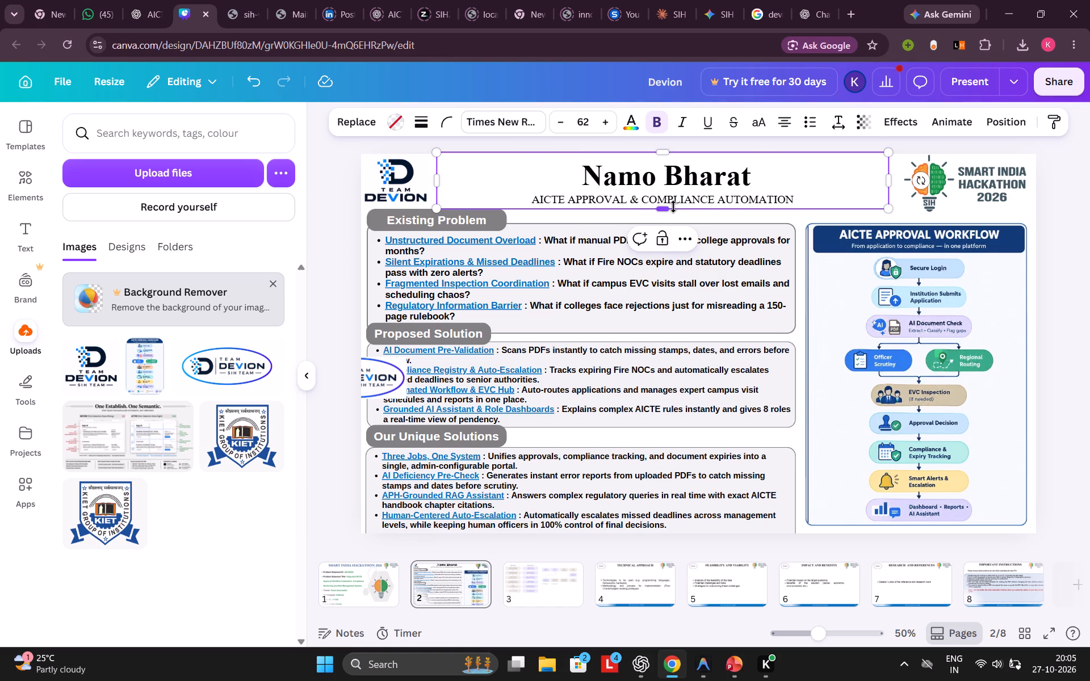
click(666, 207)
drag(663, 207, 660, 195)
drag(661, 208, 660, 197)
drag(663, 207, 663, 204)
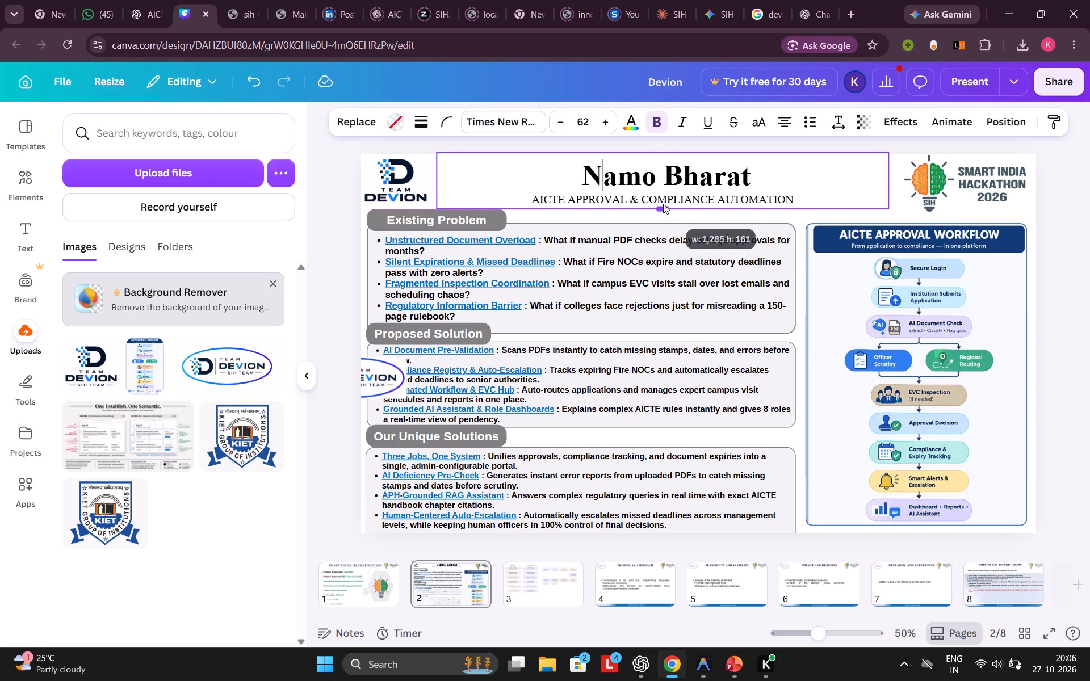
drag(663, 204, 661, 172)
Move the Existing Problem heading up so it sits directly beneath the cropped Team Devion logo, keeping its original size.
click(475, 215)
click(475, 215)
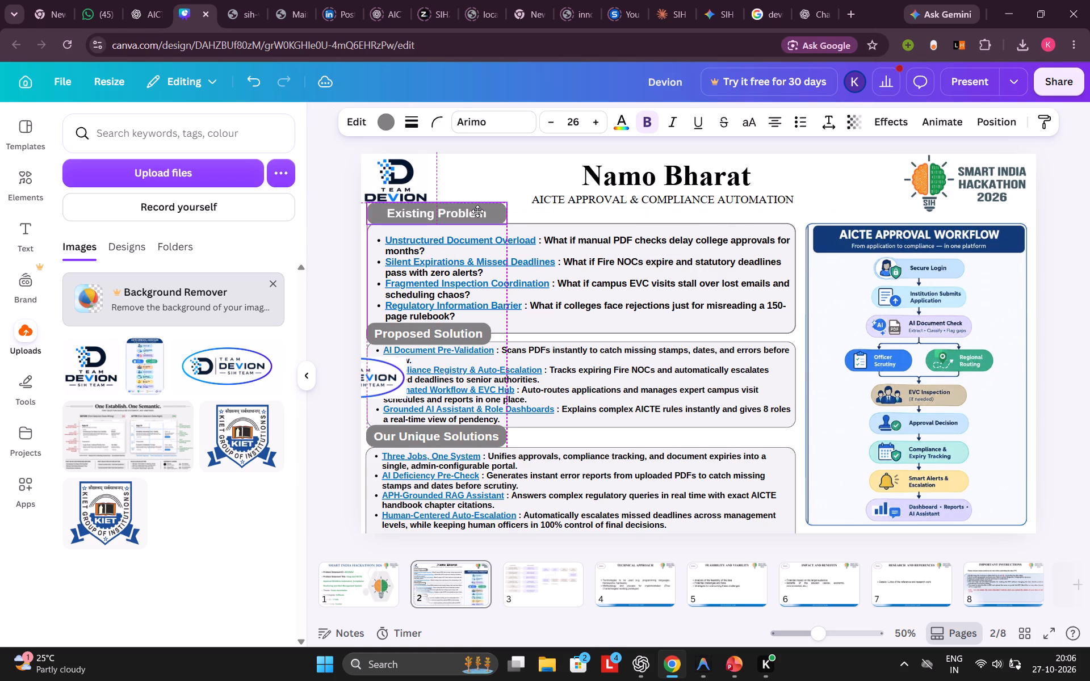
drag(477, 212, 479, 207)
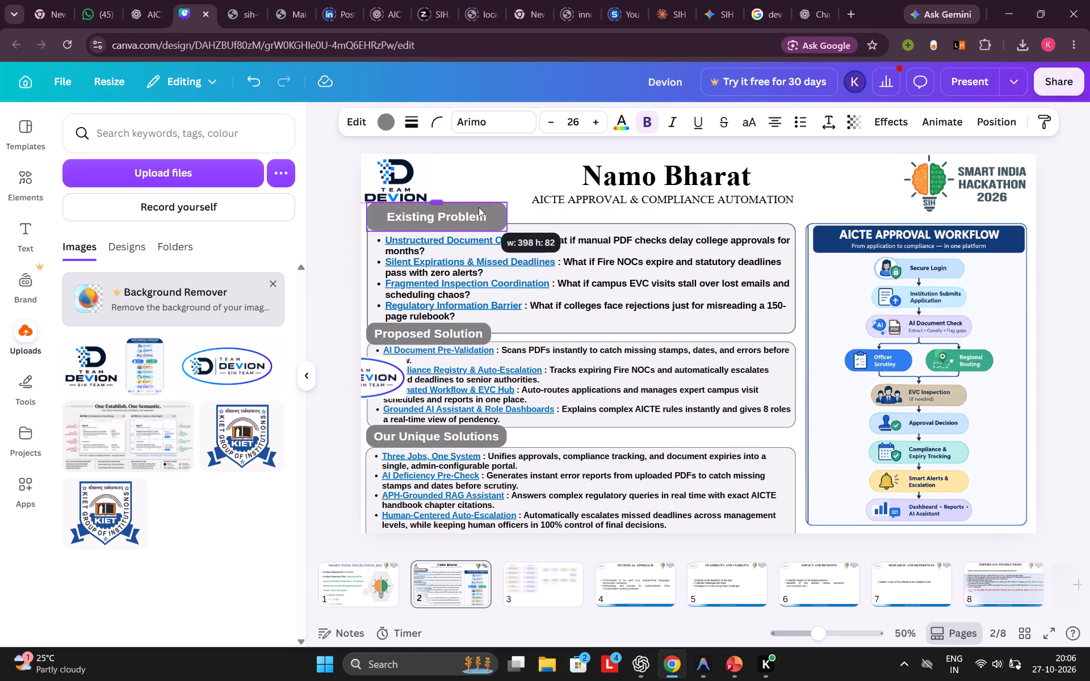
drag(479, 207, 477, 220)
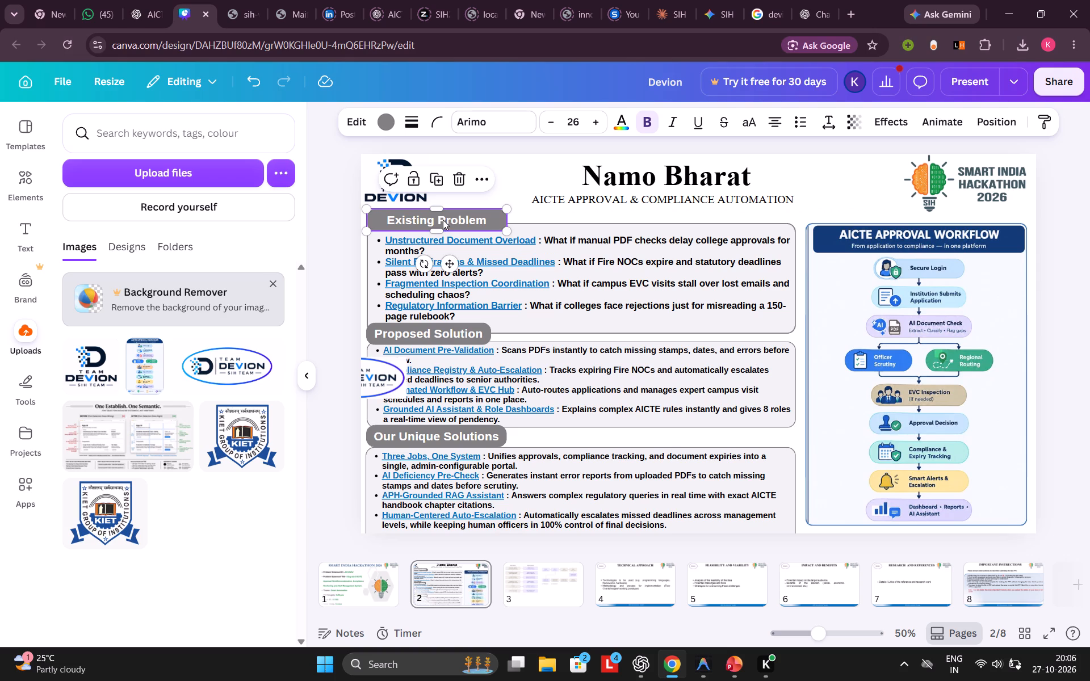
drag(443, 220, 446, 215)
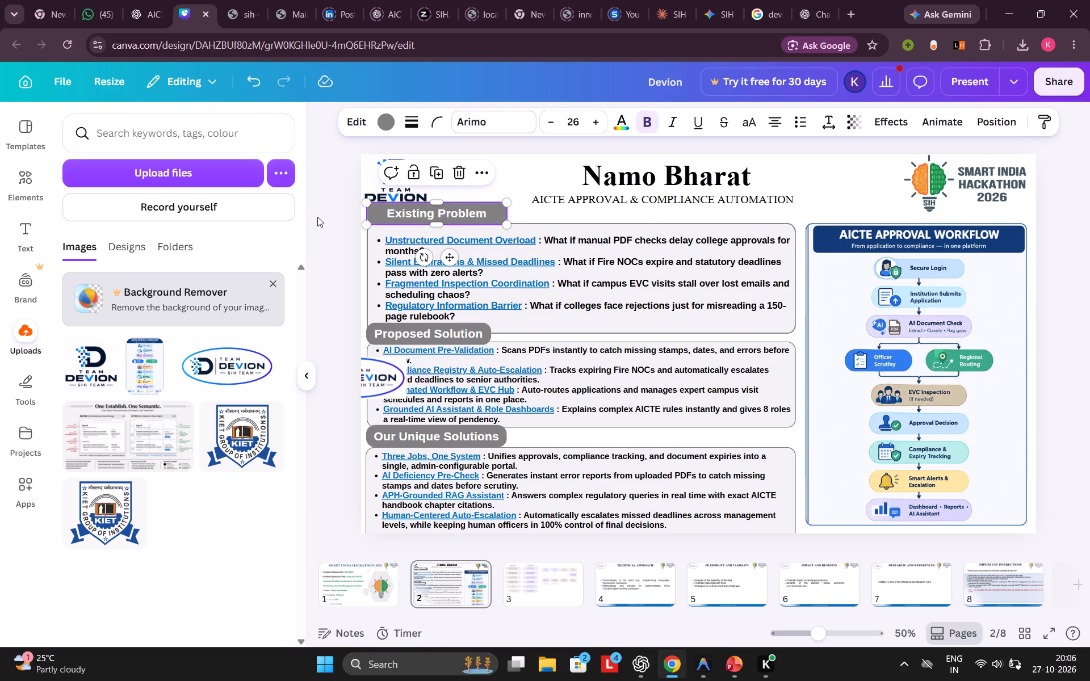
click(336, 209)
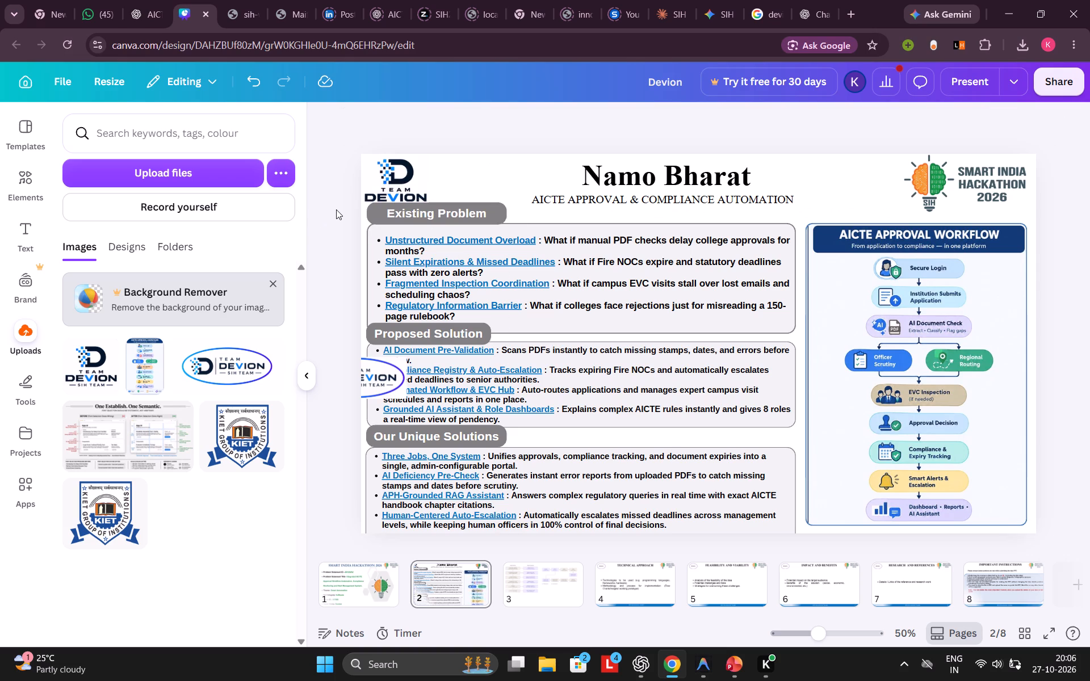
Check the slide 2 layout in the sih-winning-ppt-1.pdf reference presentation, and return to the Devion design.
click(253, 0)
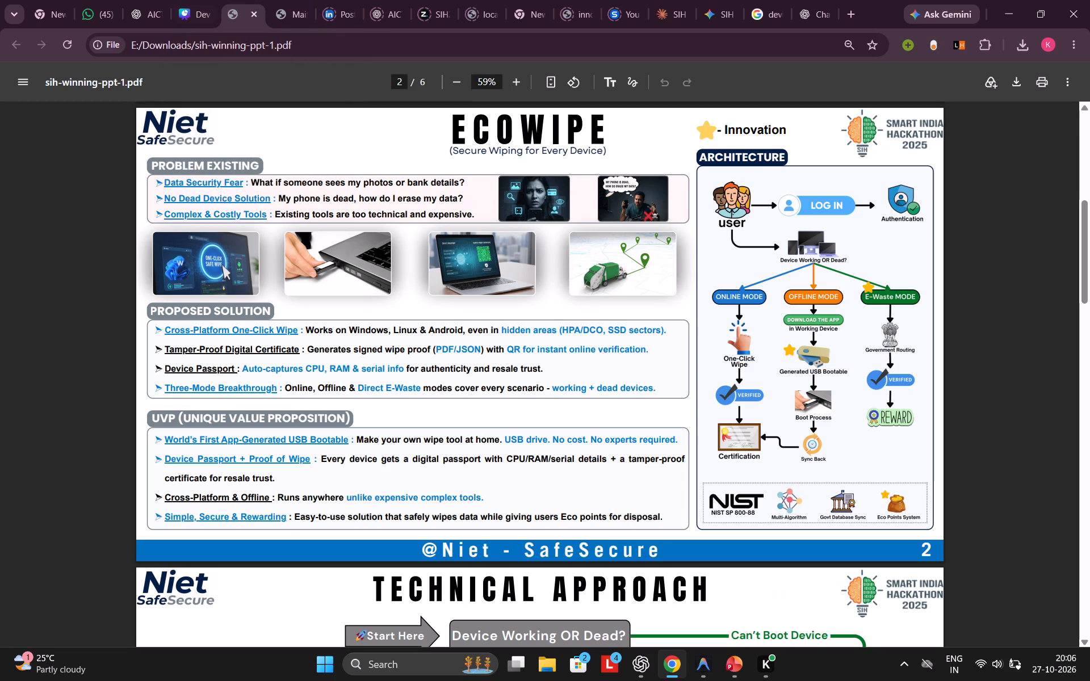
click(183, 0)
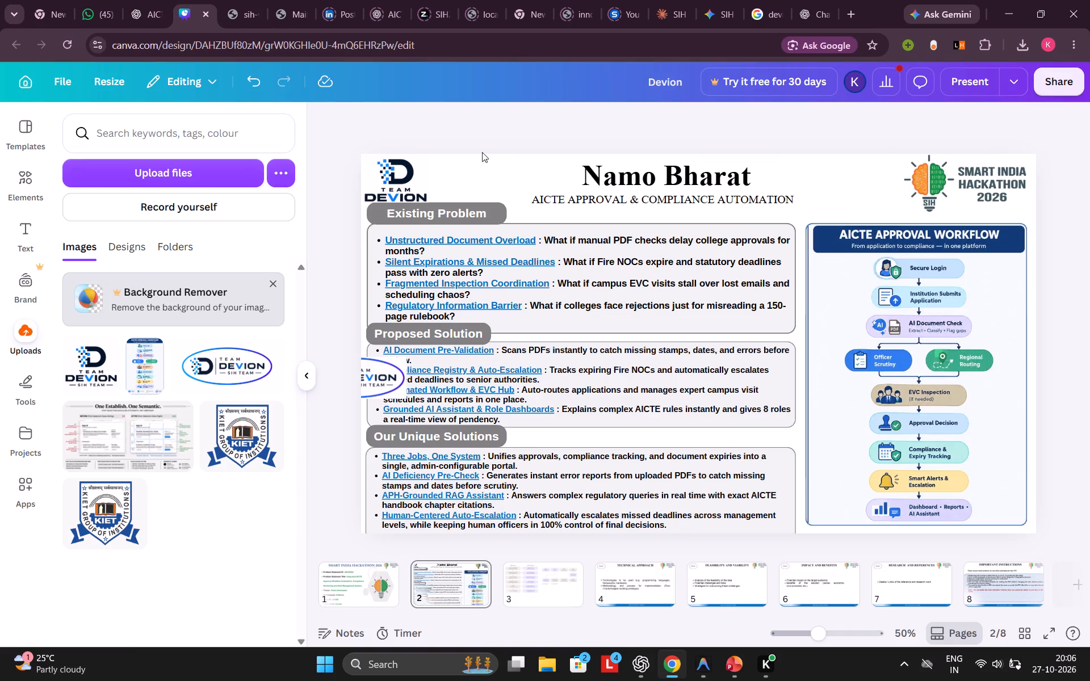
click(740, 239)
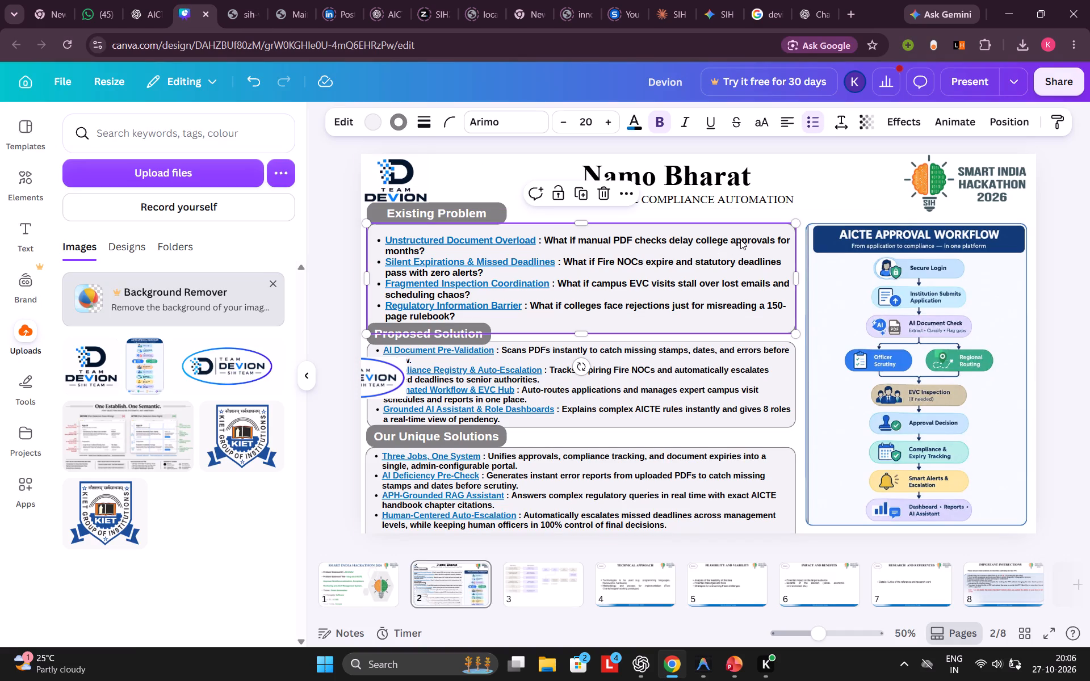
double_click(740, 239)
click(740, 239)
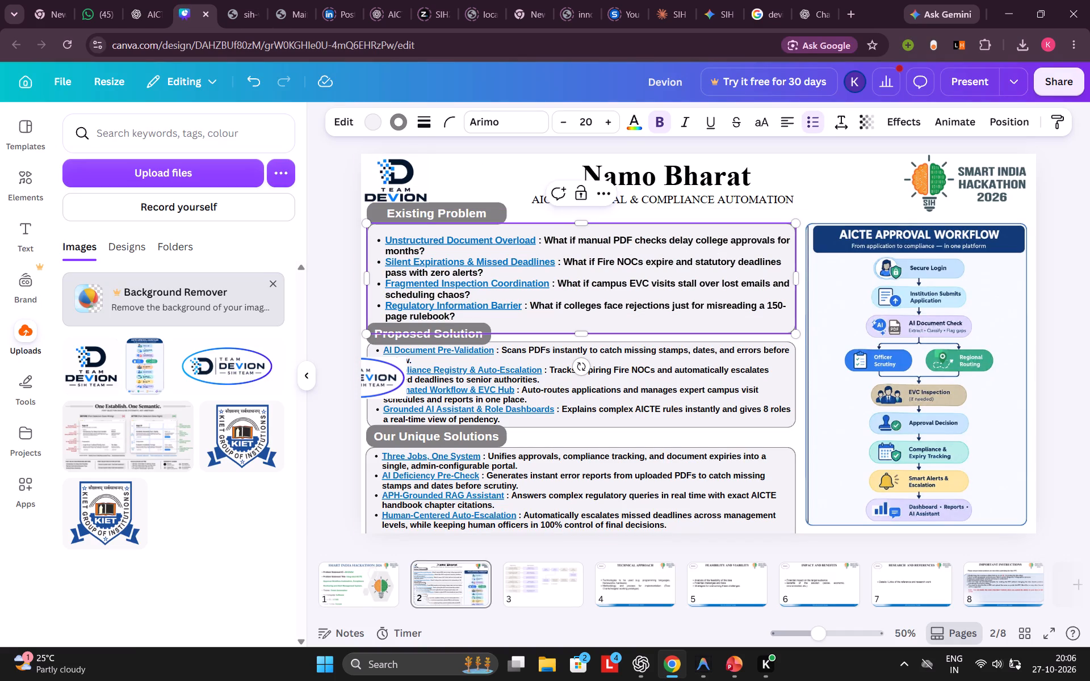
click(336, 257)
Move the Existing Problem heading down slightly so it overlaps the top edge of its text box.
drag(435, 212, 435, 217)
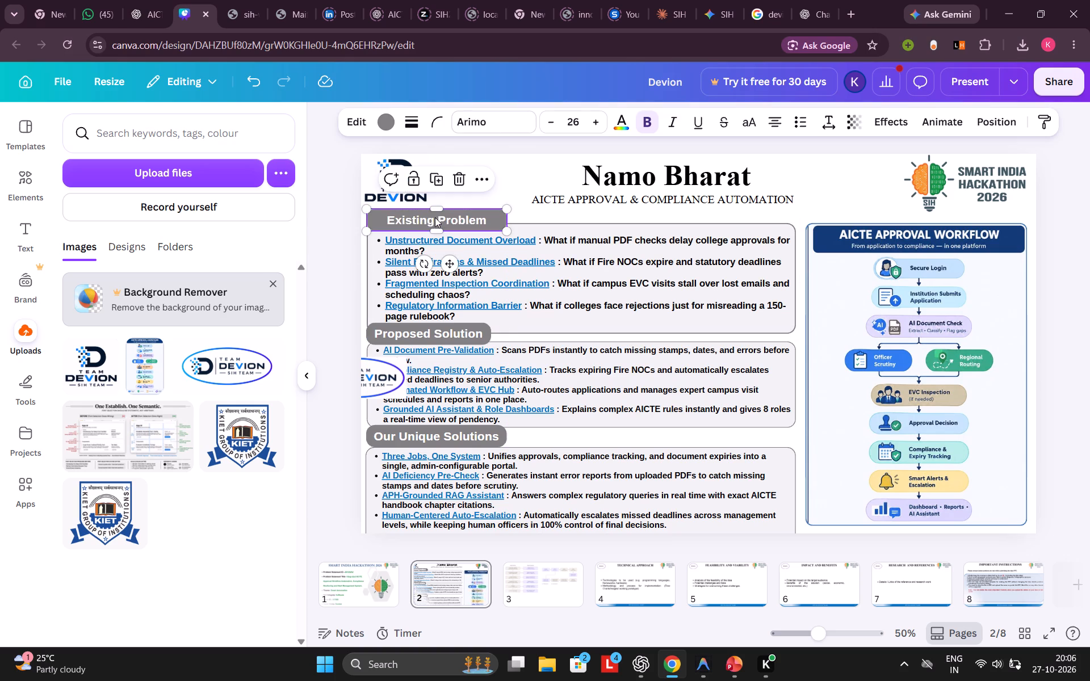
Move the Existing Problem text box up slightly so its top border sits behind the middle of the heading.
click(573, 266)
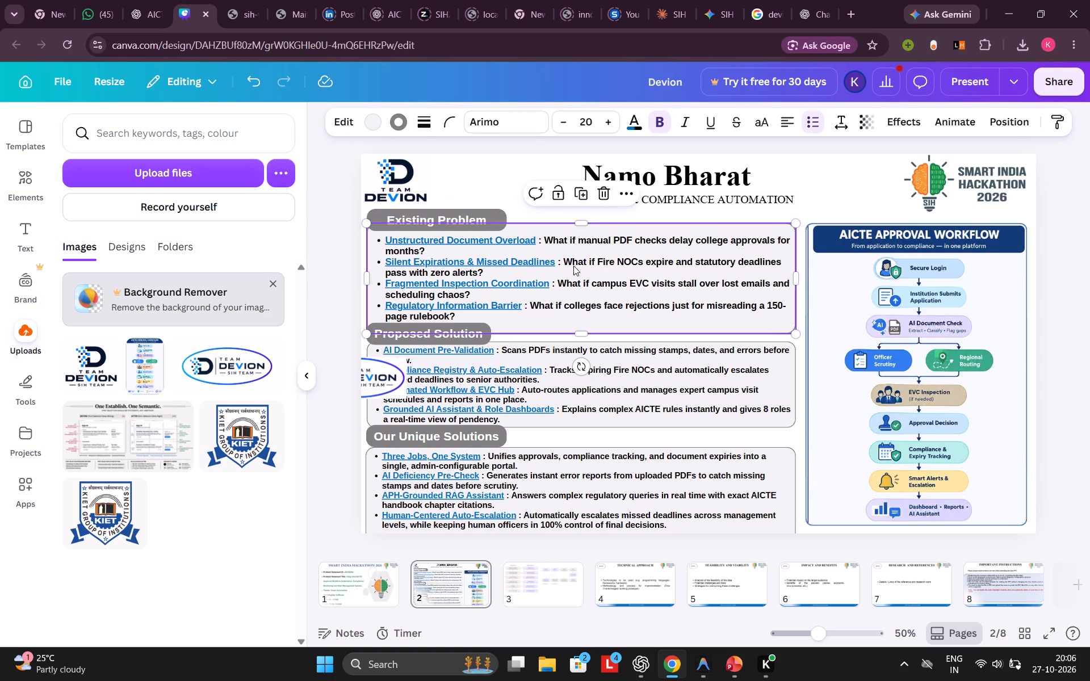
click(573, 266)
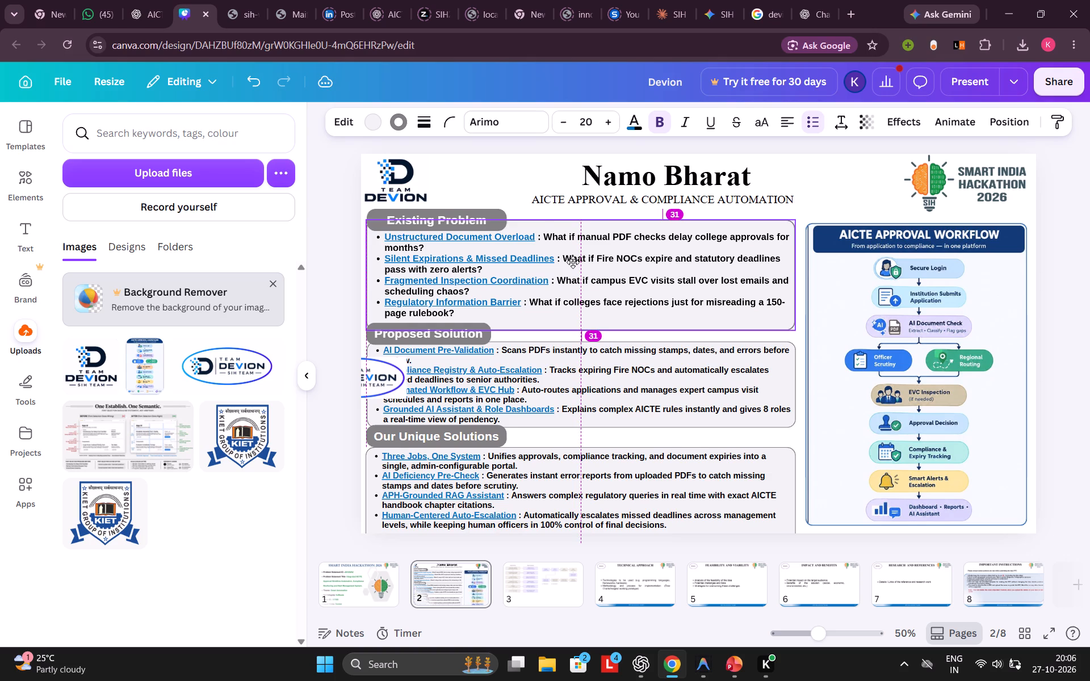
click(572, 264)
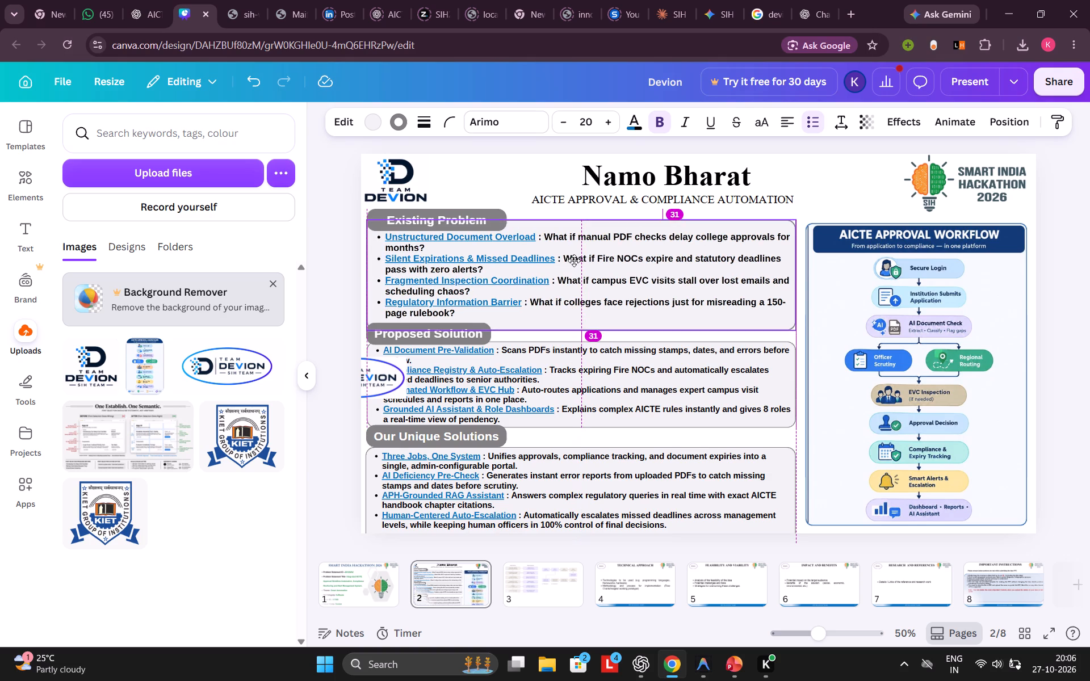
click(339, 233)
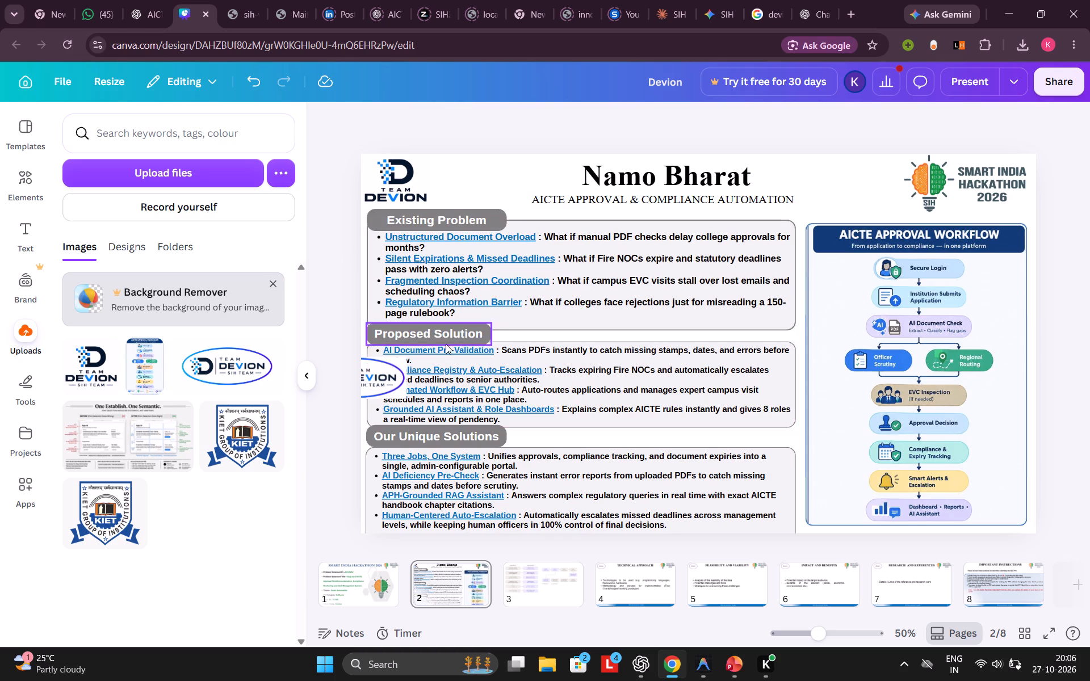
Delete the oval Team Devion logo overlapping the Proposed Solution text at the slide's left edge.
click(372, 386)
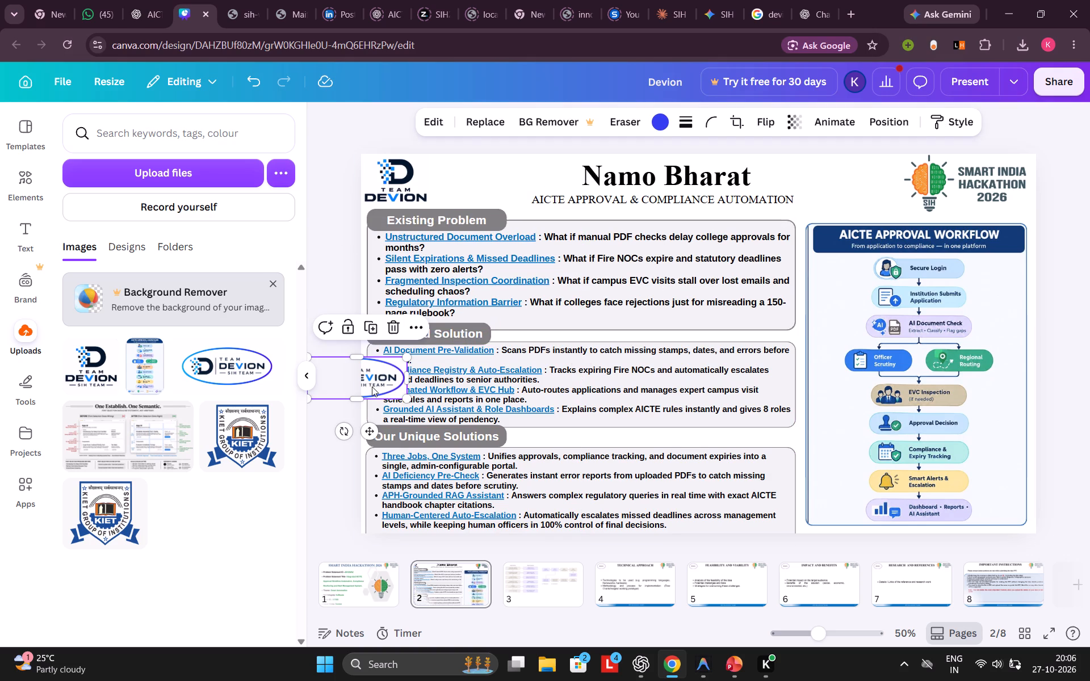
key(Delete)
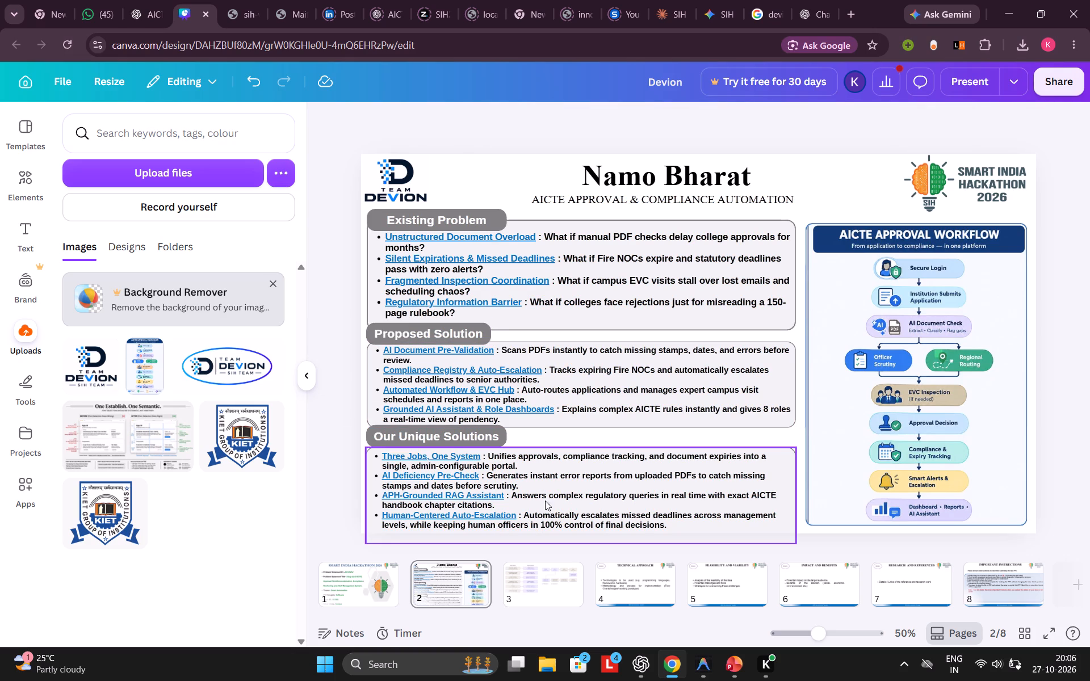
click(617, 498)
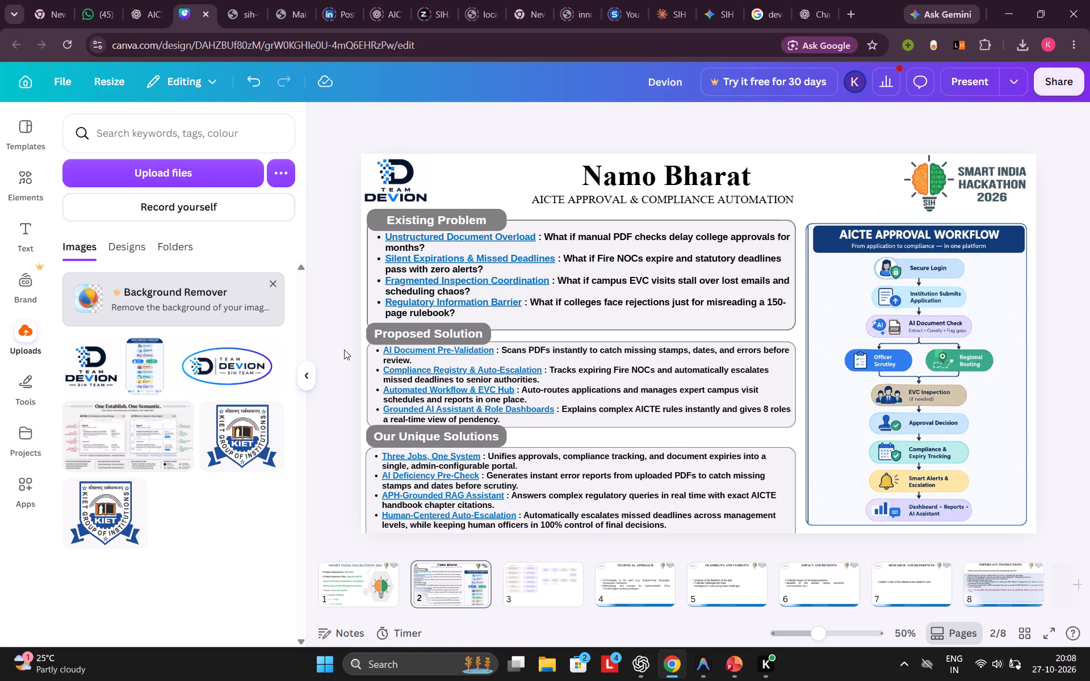
Shift the Team Devion logo slightly right so it lines up with the section headings, keeping it at the slide's top edge.
click(417, 170)
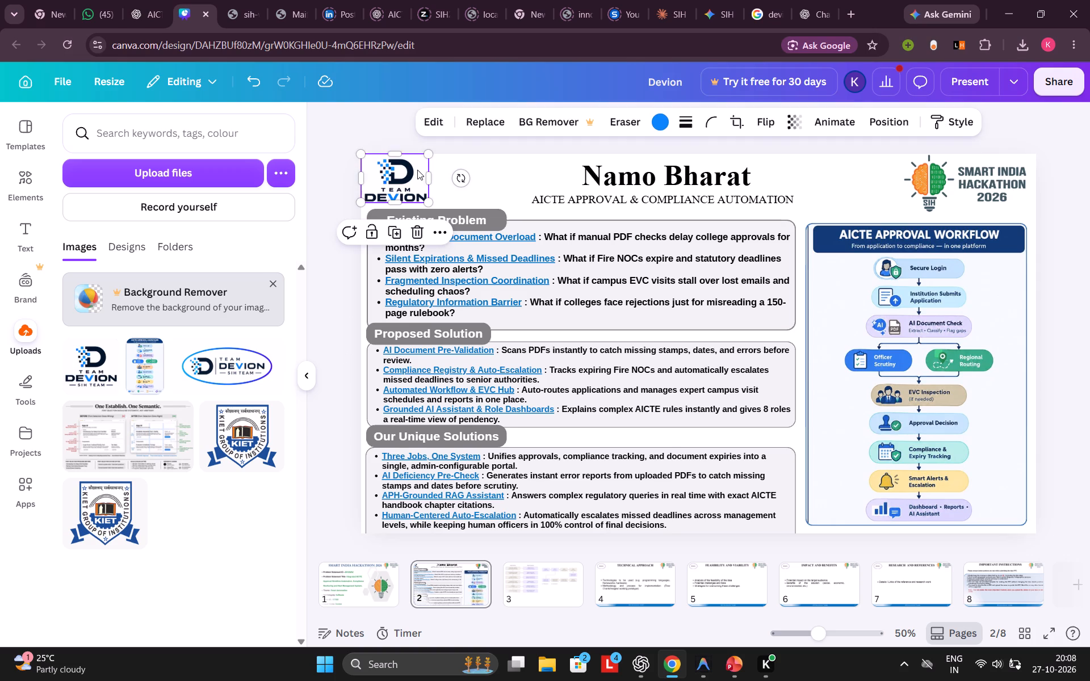
drag(417, 170, 425, 171)
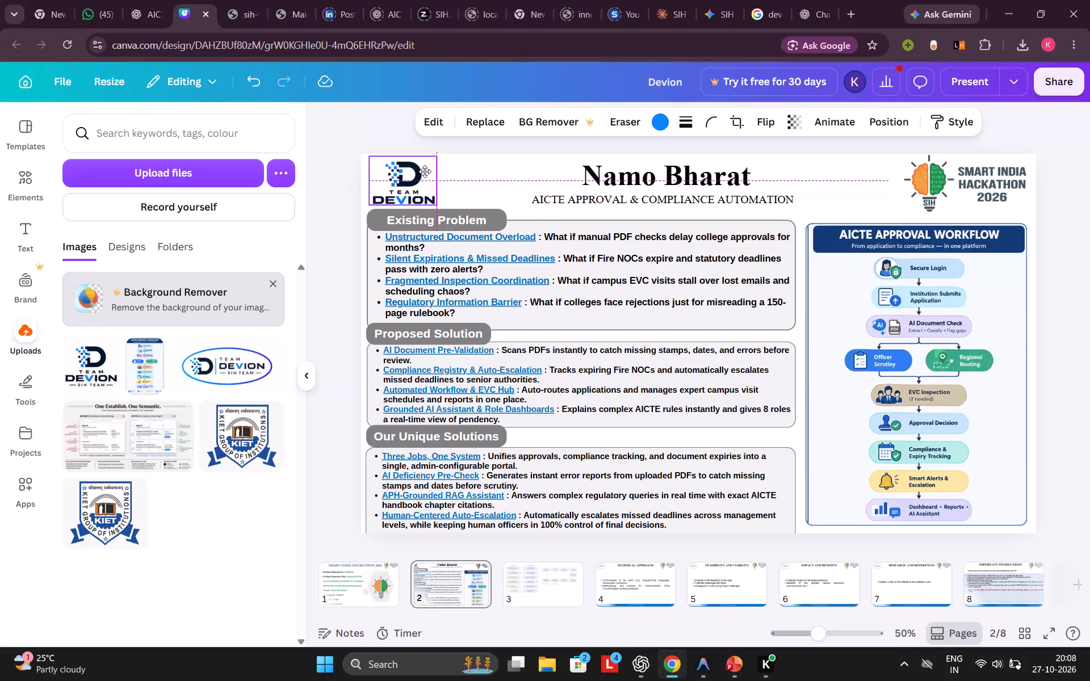
drag(425, 171, 426, 170)
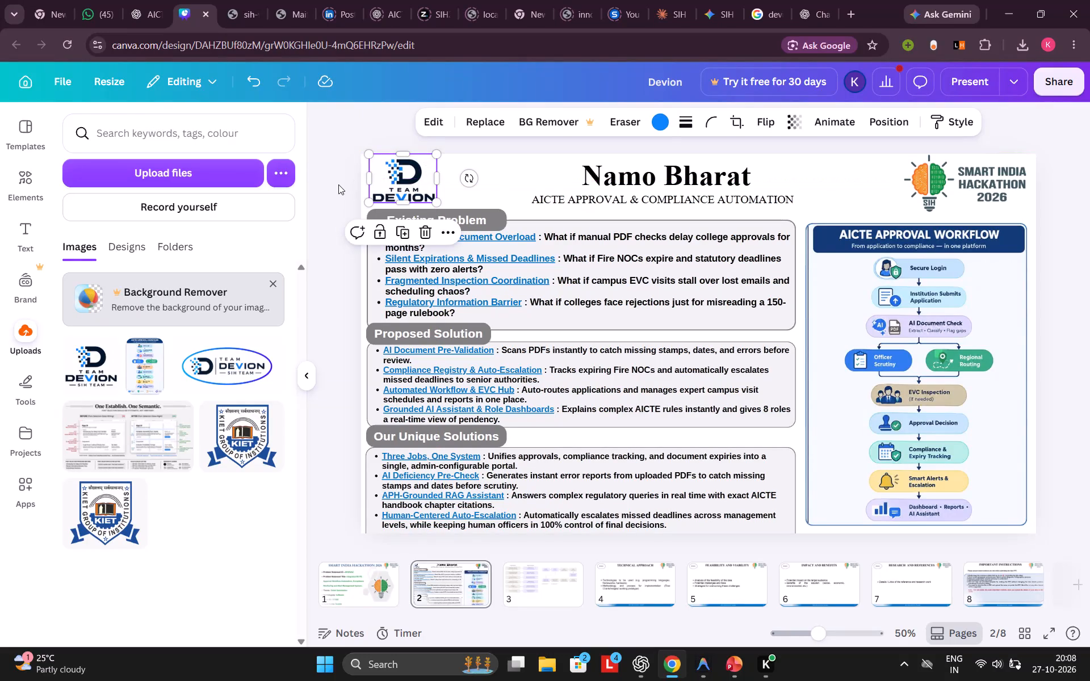
click(340, 183)
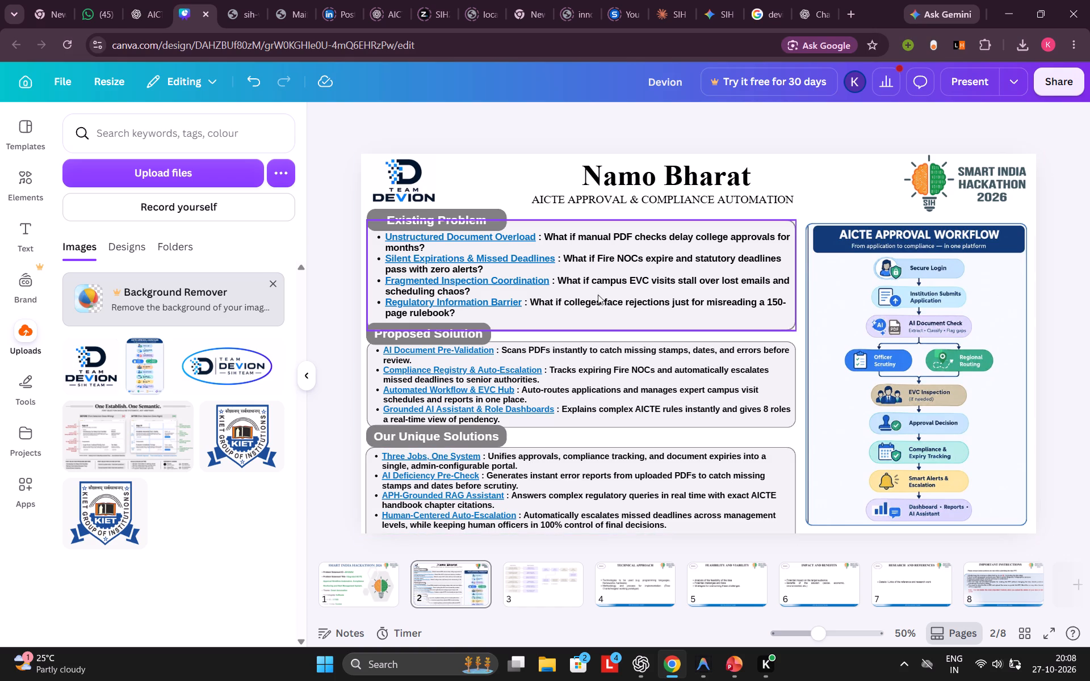
Remove the comma after "dates" in the AI Document Pre-Validation bullet of the Proposed Solution text.
click(433, 359)
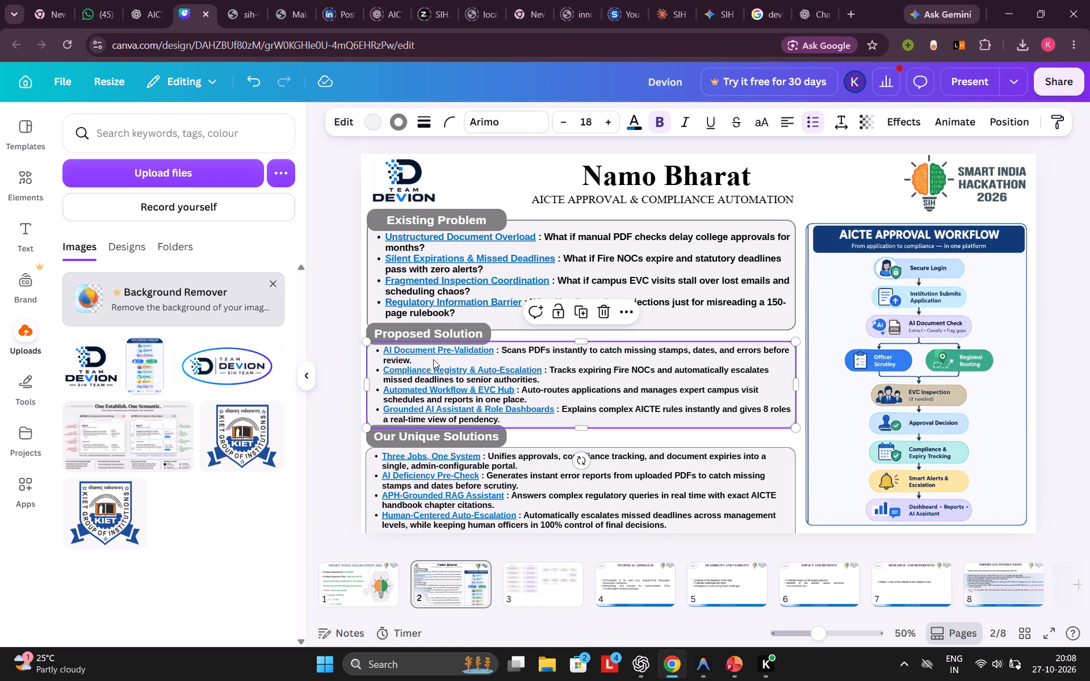
click(421, 361)
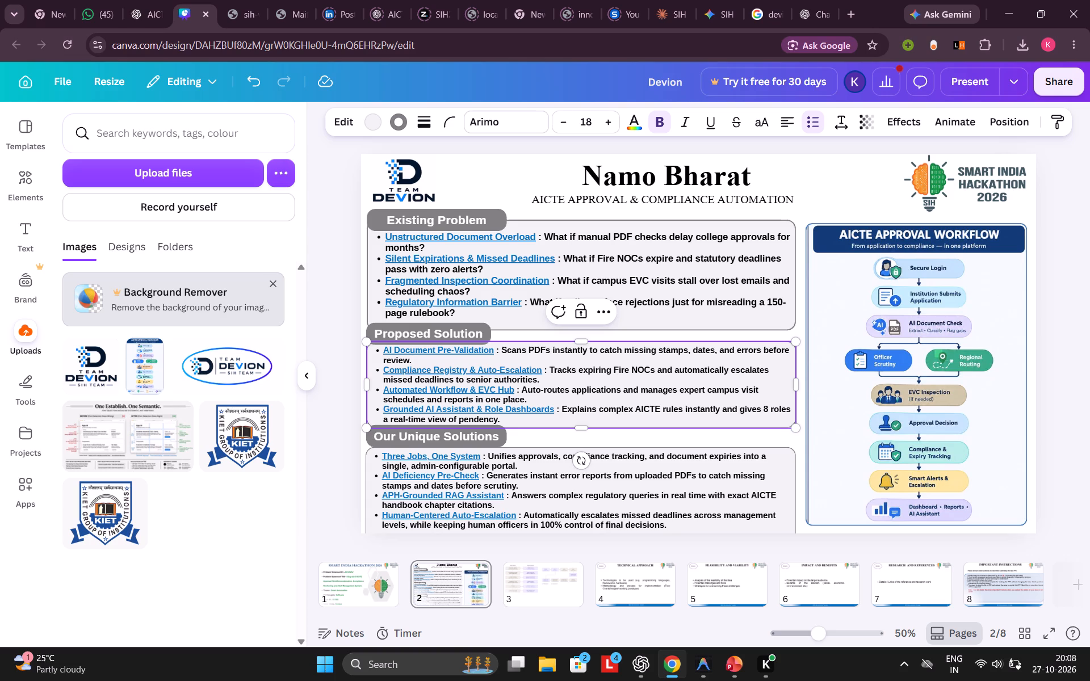
click(719, 350)
key(BackSpace)
key(BackSpace)
key(space)
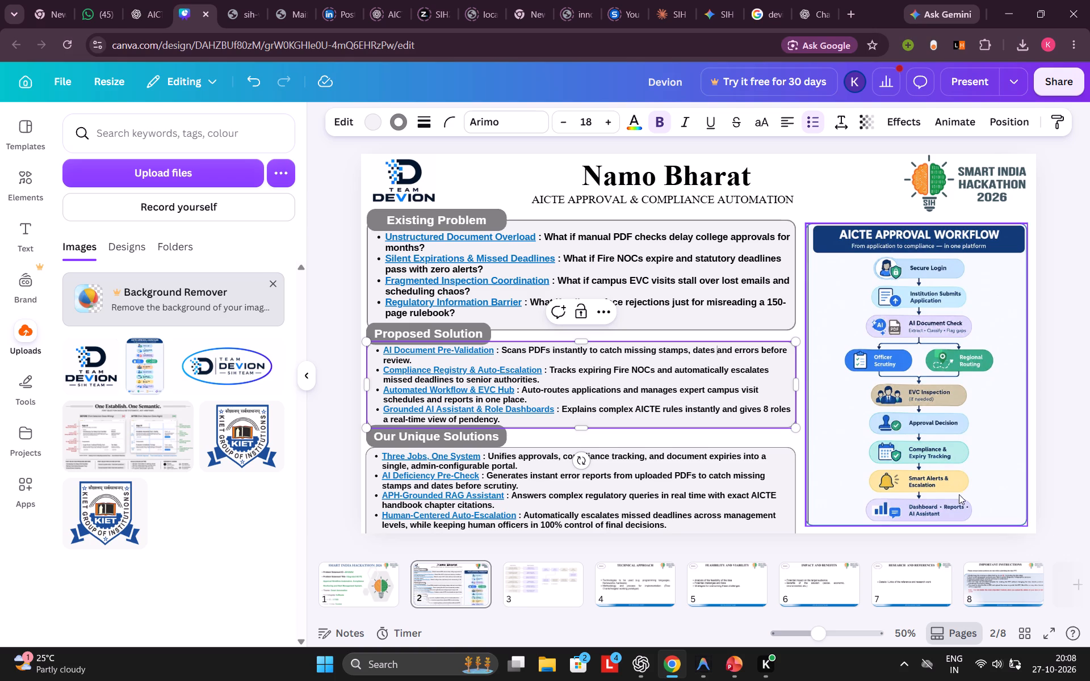
click(1036, 528)
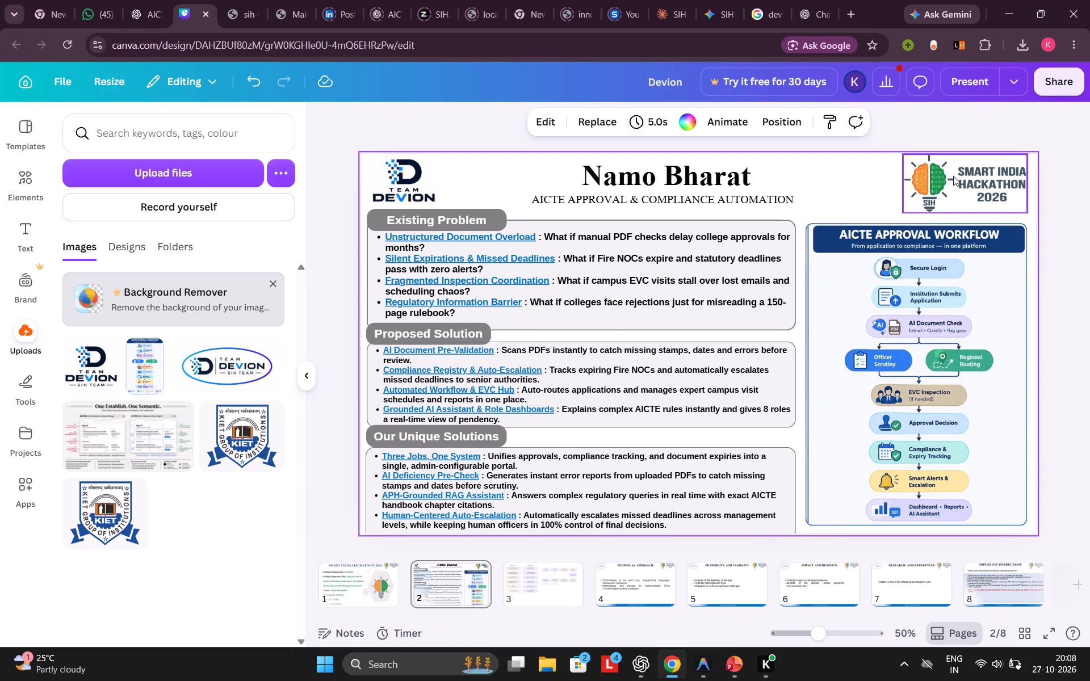
Preview slide 2 in full-screen presentation mode, and return to editing.
click(972, 75)
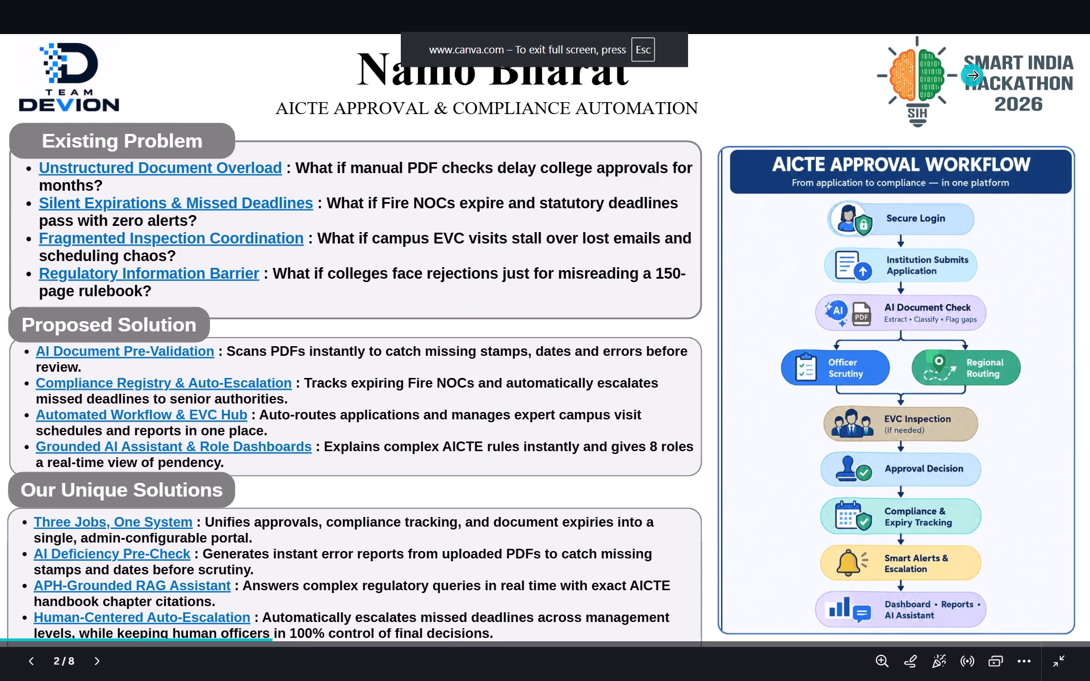
key(Escape)
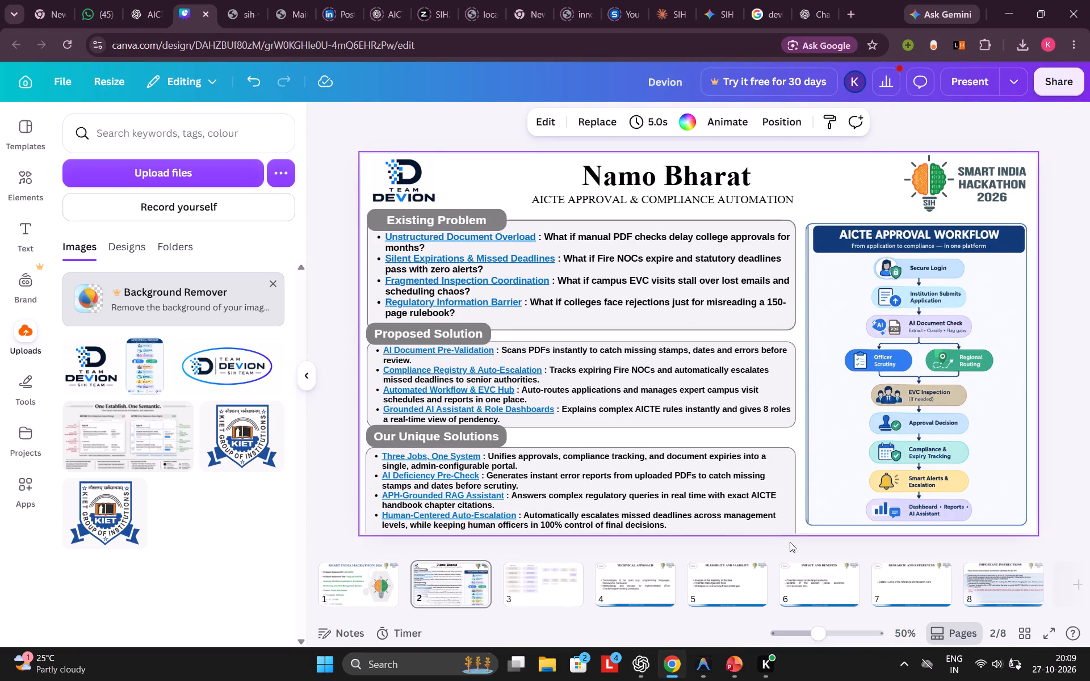
click(751, 478)
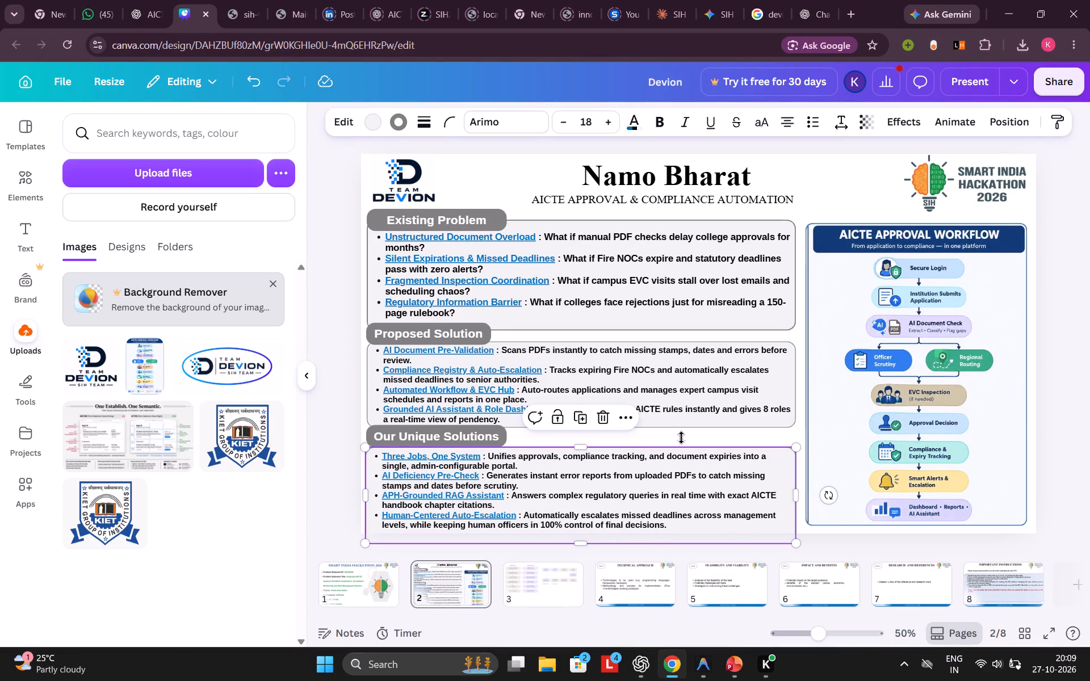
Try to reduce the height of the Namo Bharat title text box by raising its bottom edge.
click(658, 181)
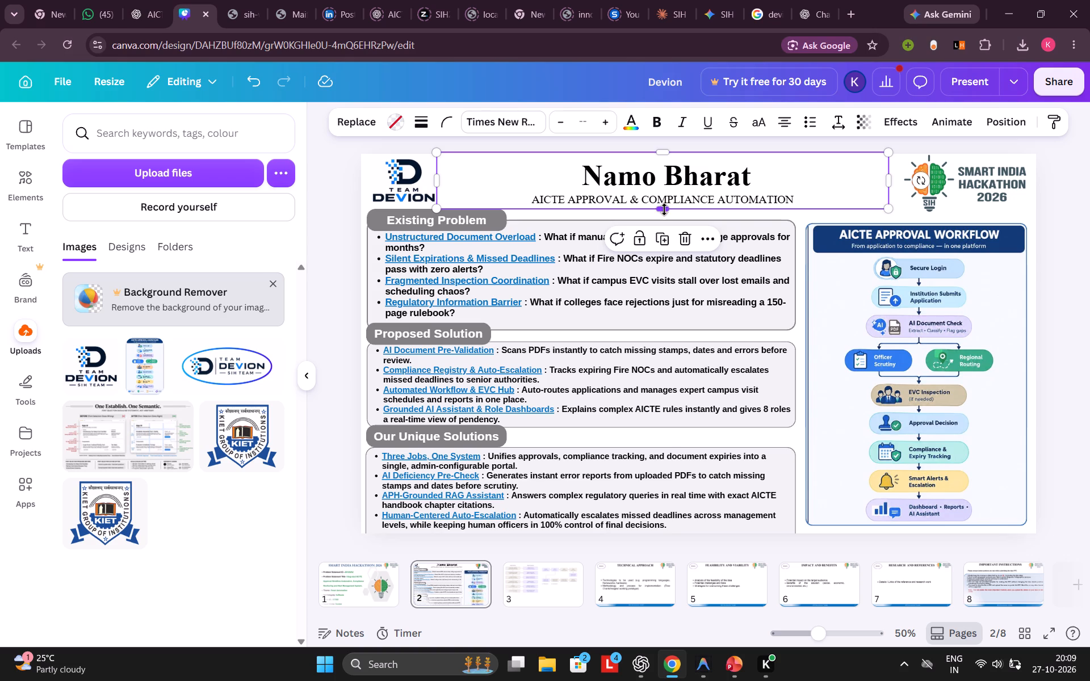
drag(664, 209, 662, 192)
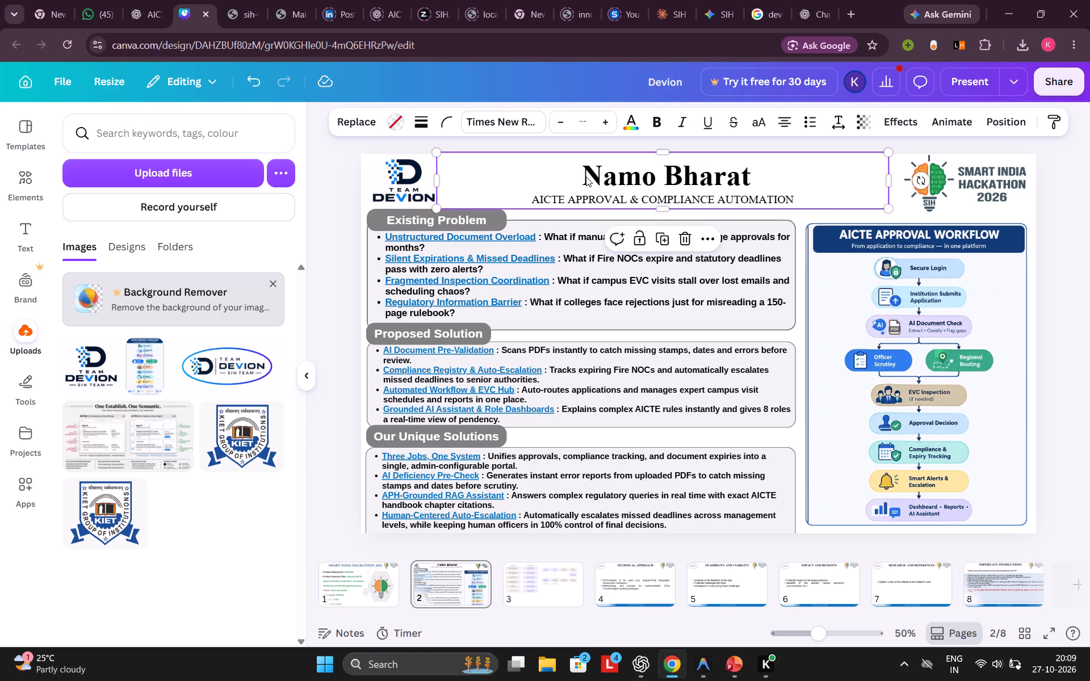
Set the font size of the Namo Bharat title to 51.
double_click(587, 176)
drag(587, 176, 760, 180)
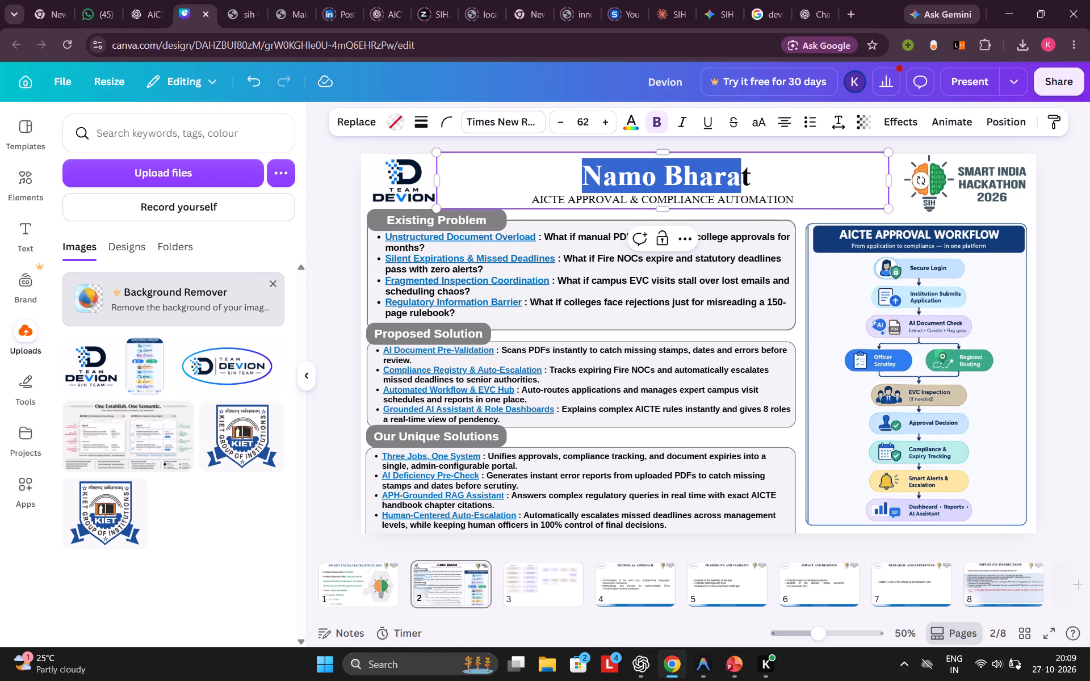
drag(760, 180, 759, 180)
triple_click(559, 123)
triple_click(559, 123)
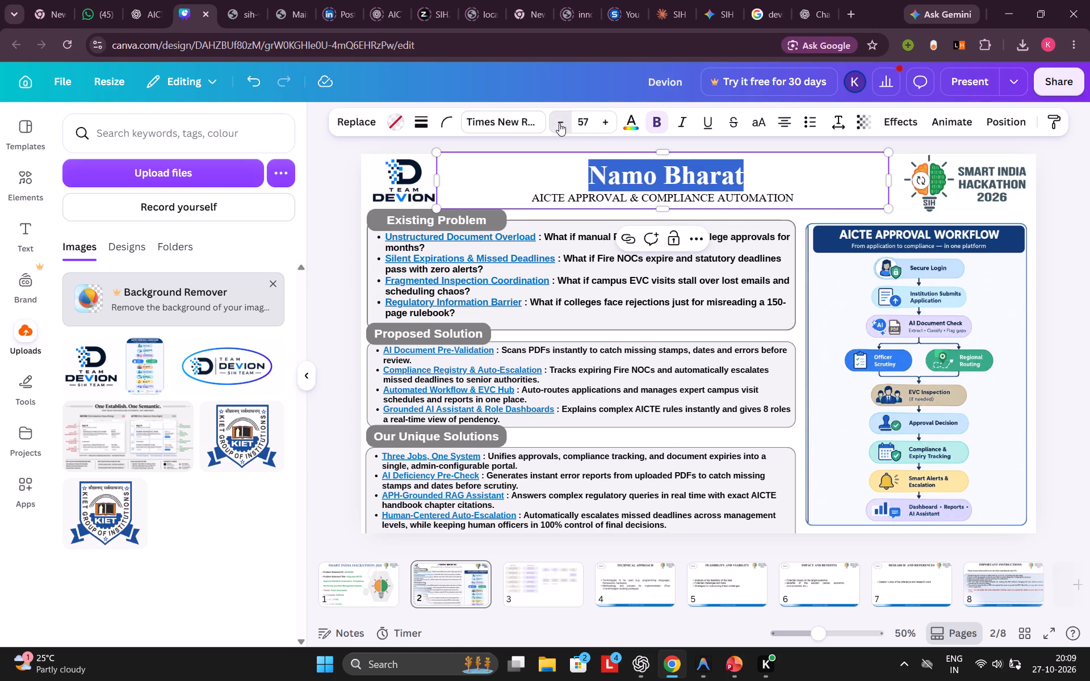
triple_click(559, 123)
double_click(559, 123)
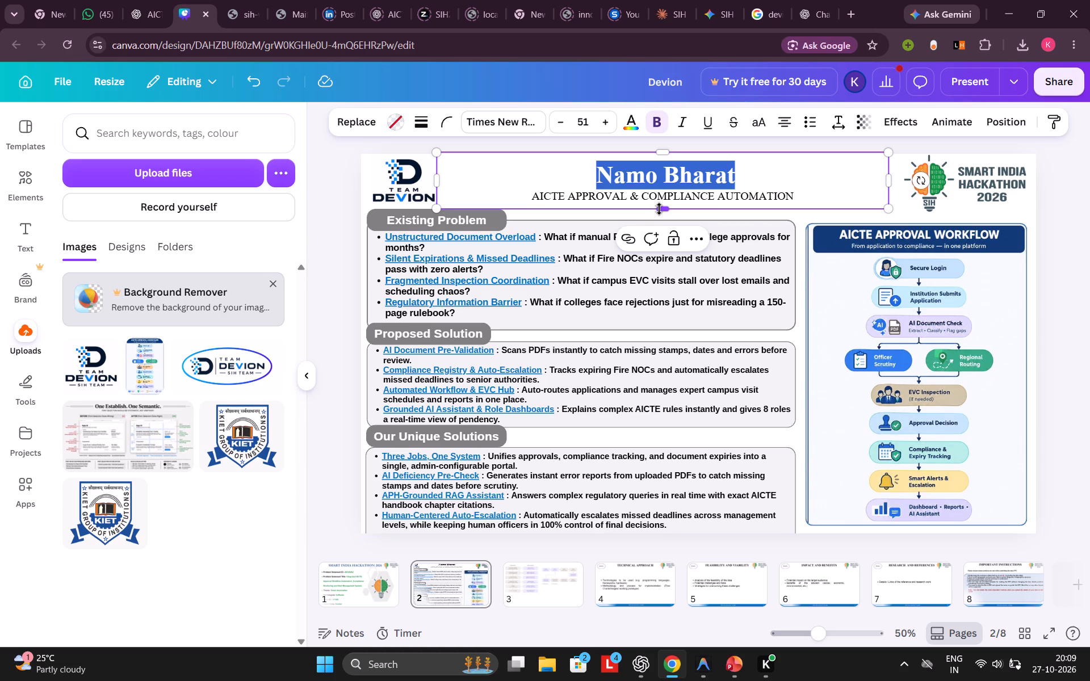
Reduce the title text box's height to about 143 by raising its bottom edge.
drag(659, 209, 659, 192)
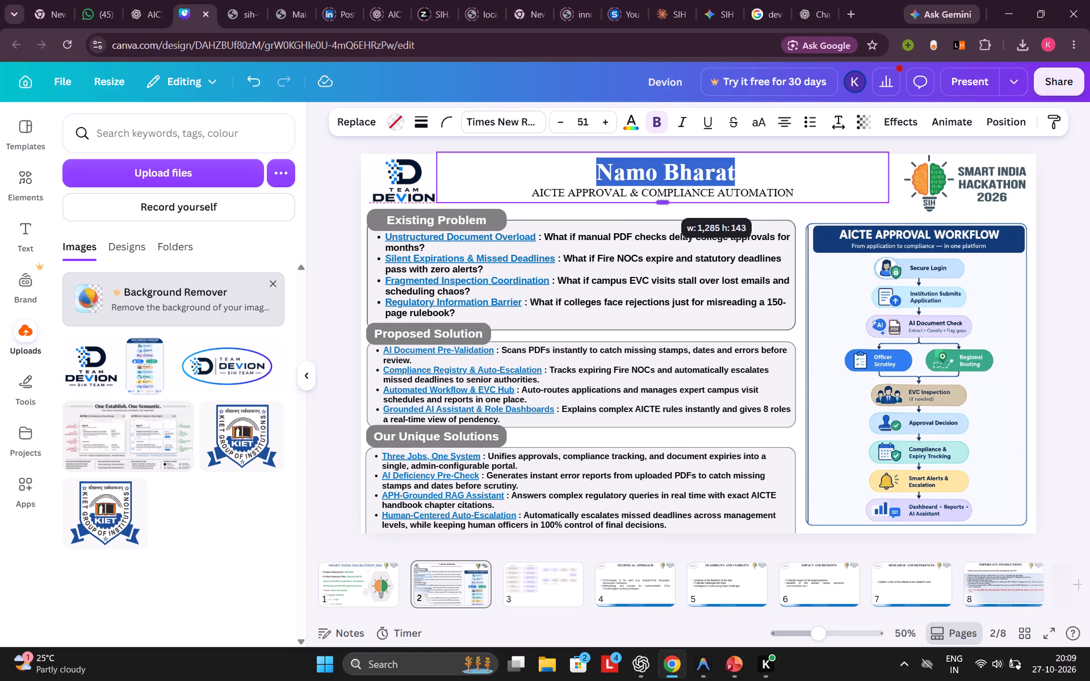
Nudge the Existing Problem heading slightly left to line up with the left edge of its text box.
click(477, 218)
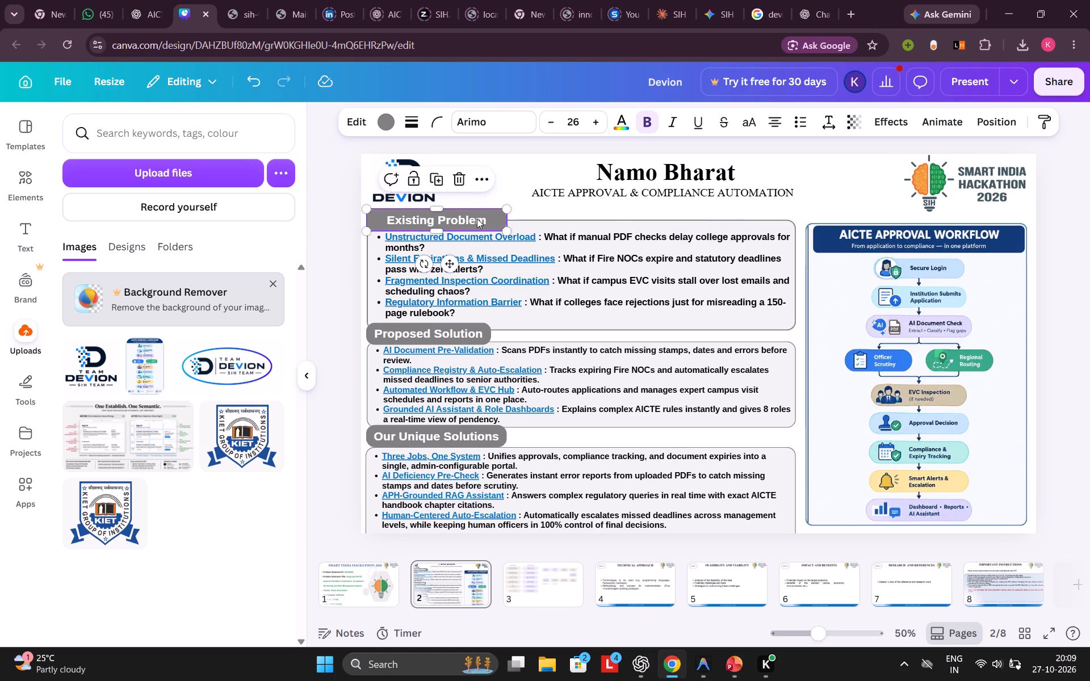
click(477, 218)
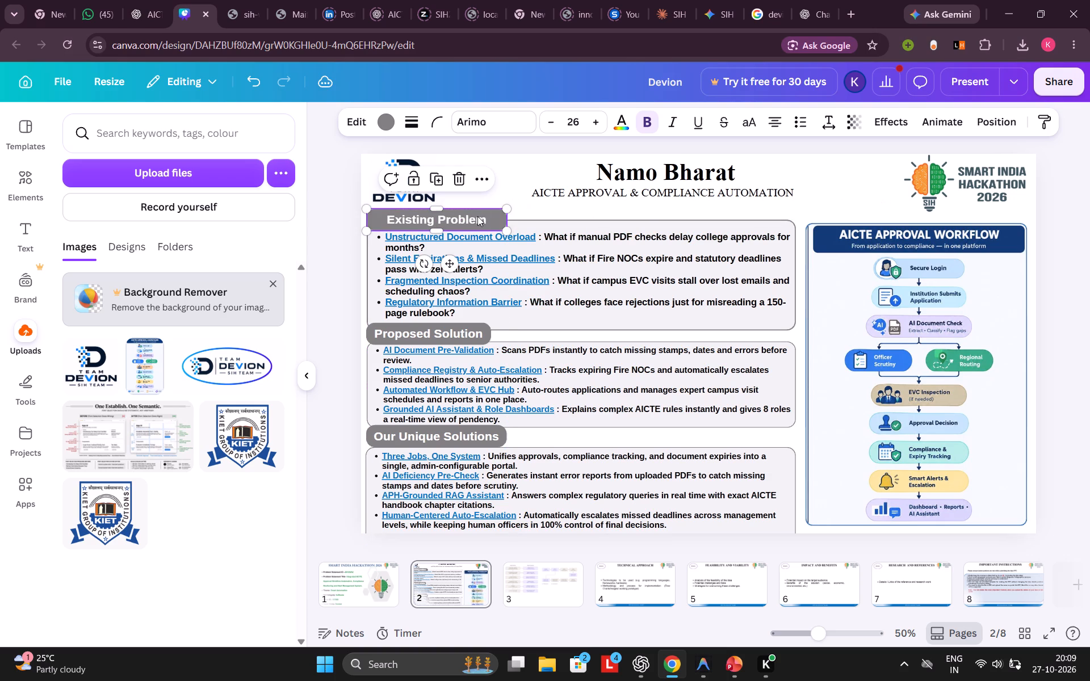
click(477, 216)
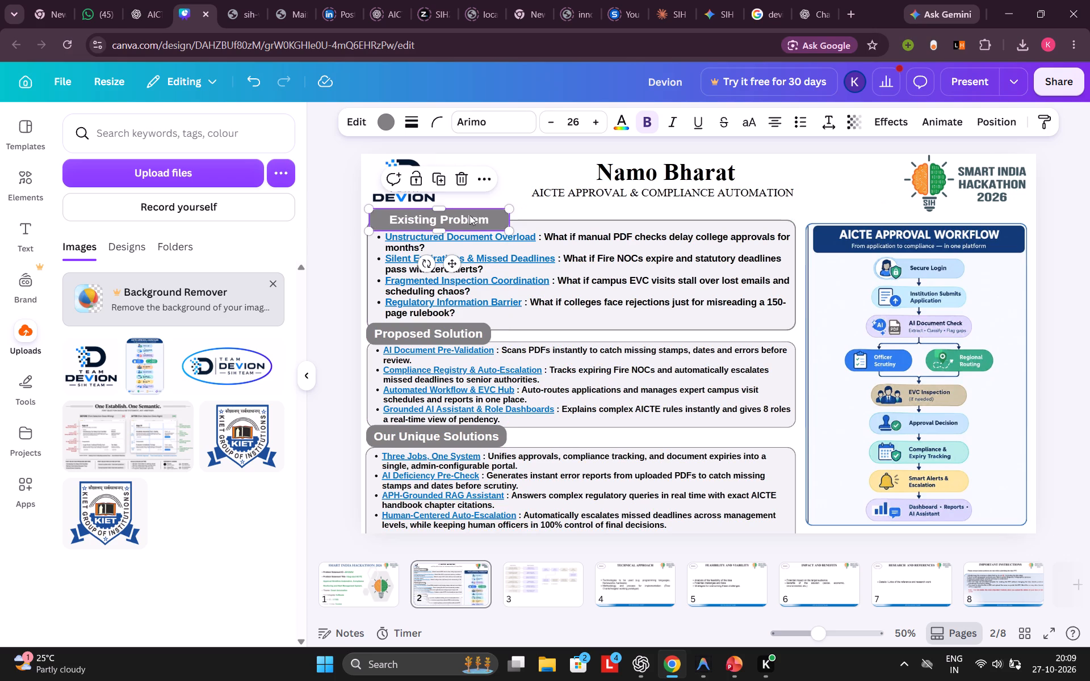
click(471, 215)
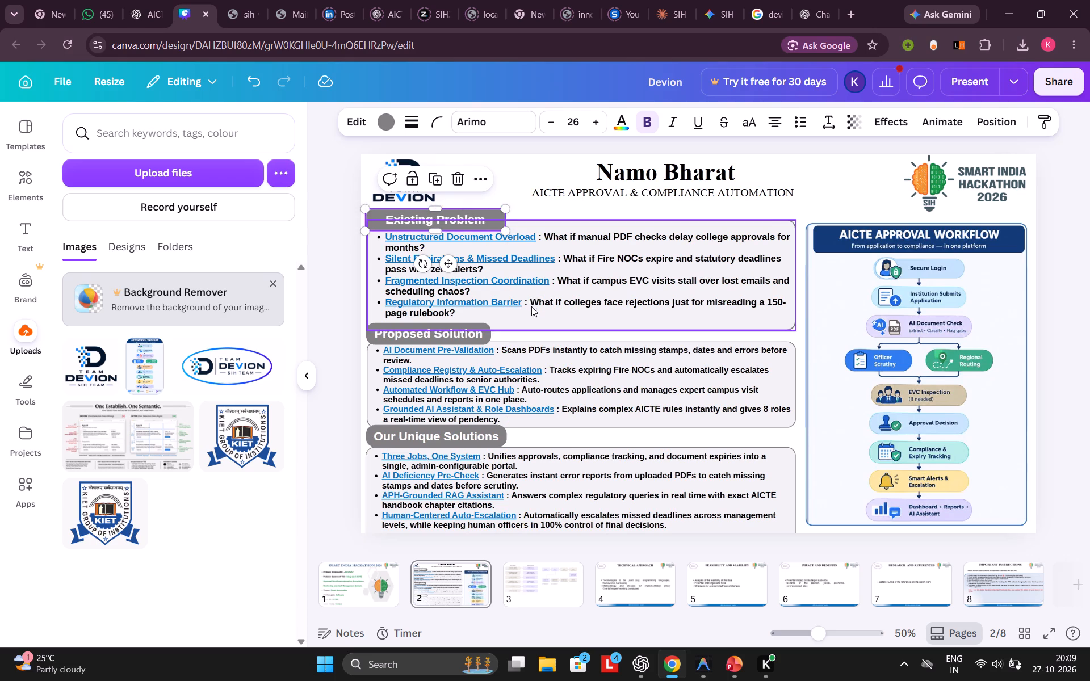
click(353, 268)
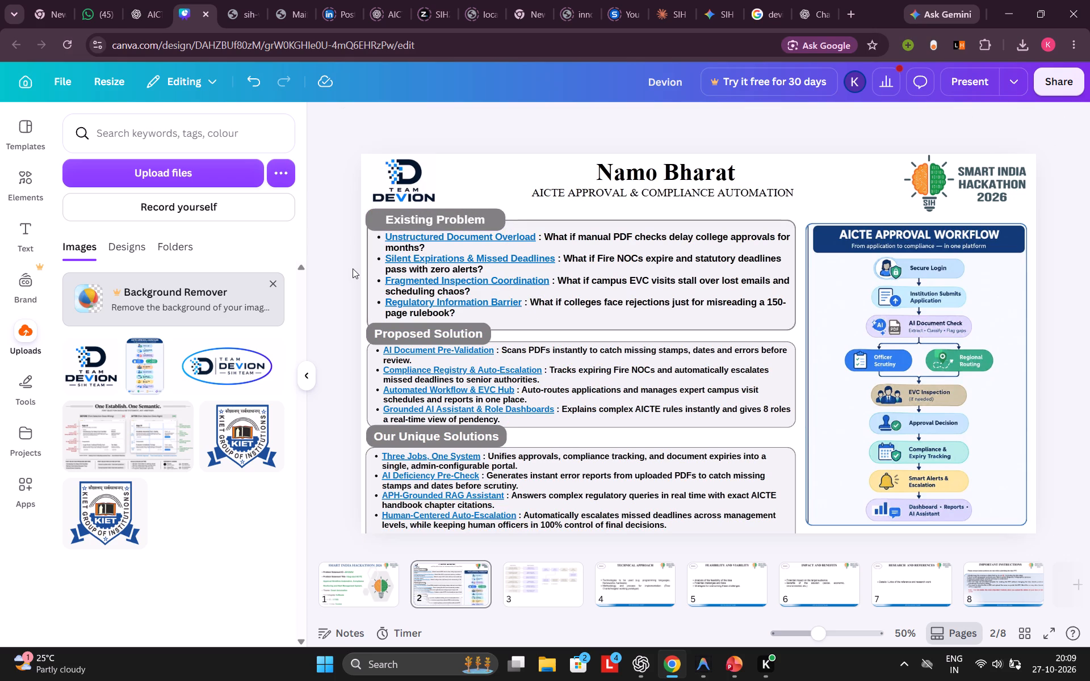
Reduce the Existing Problem text box's height to about 293 by raising its bottom edge.
click(556, 315)
drag(584, 331, 584, 322)
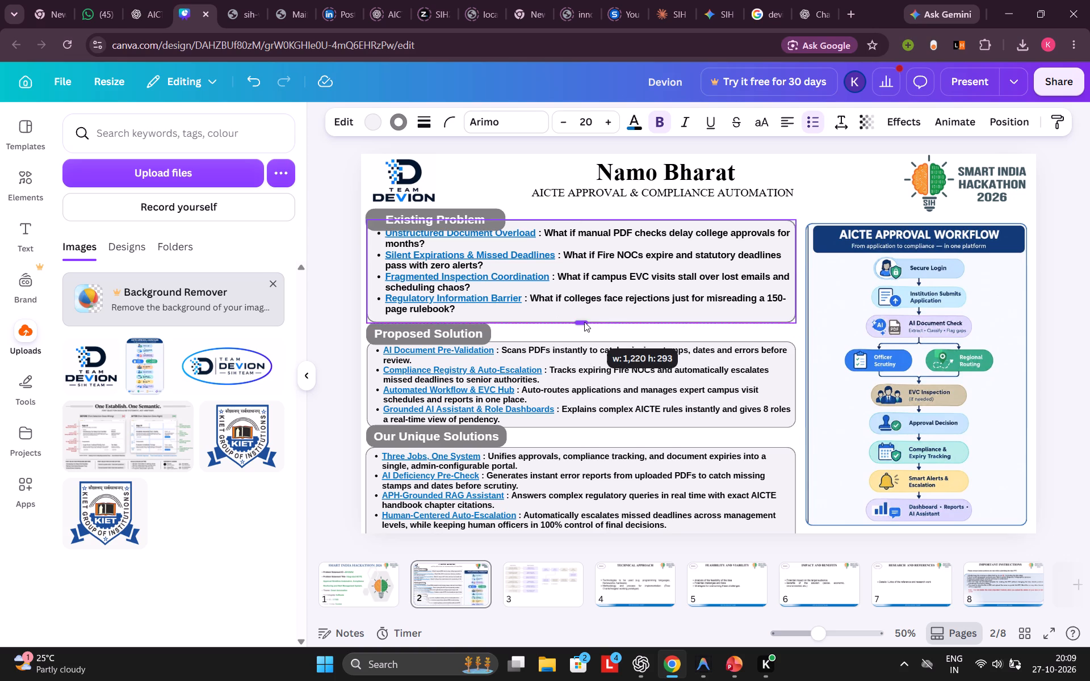
drag(584, 322, 584, 321)
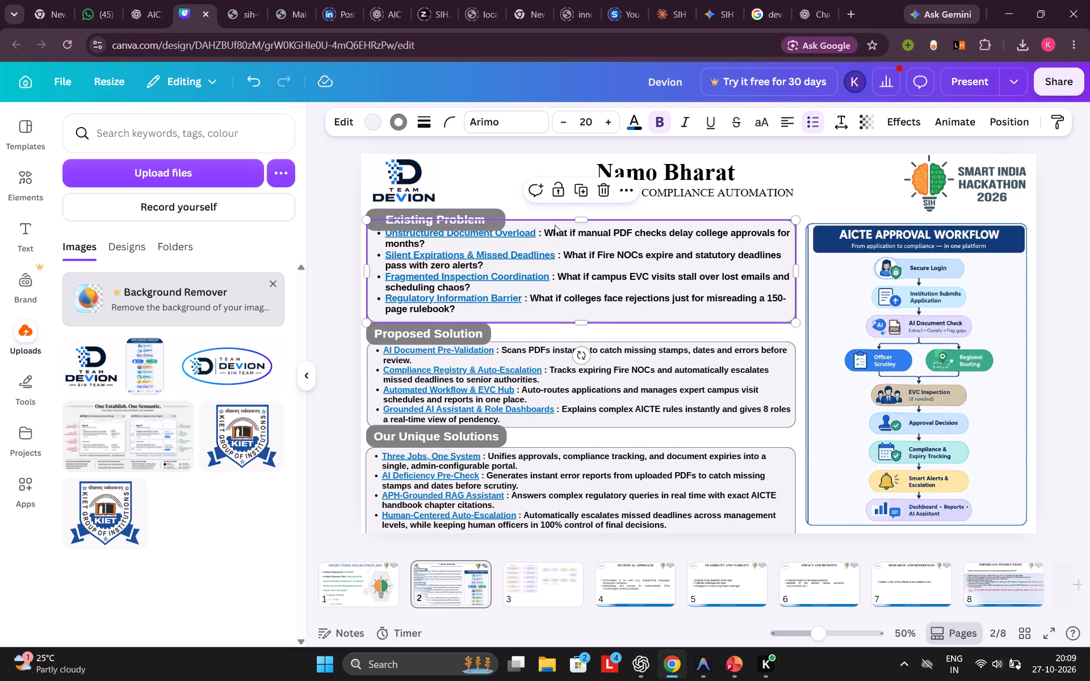
Move the Existing Problem text box slightly down so its first bullet clears the heading above it.
click(554, 225)
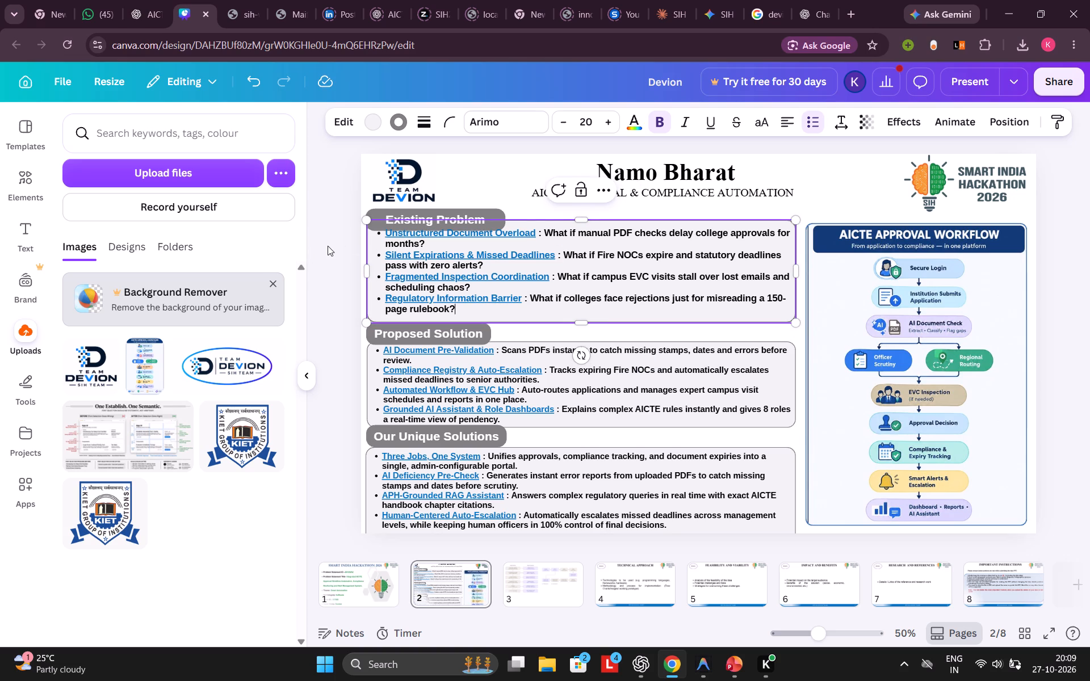
click(328, 246)
click(562, 253)
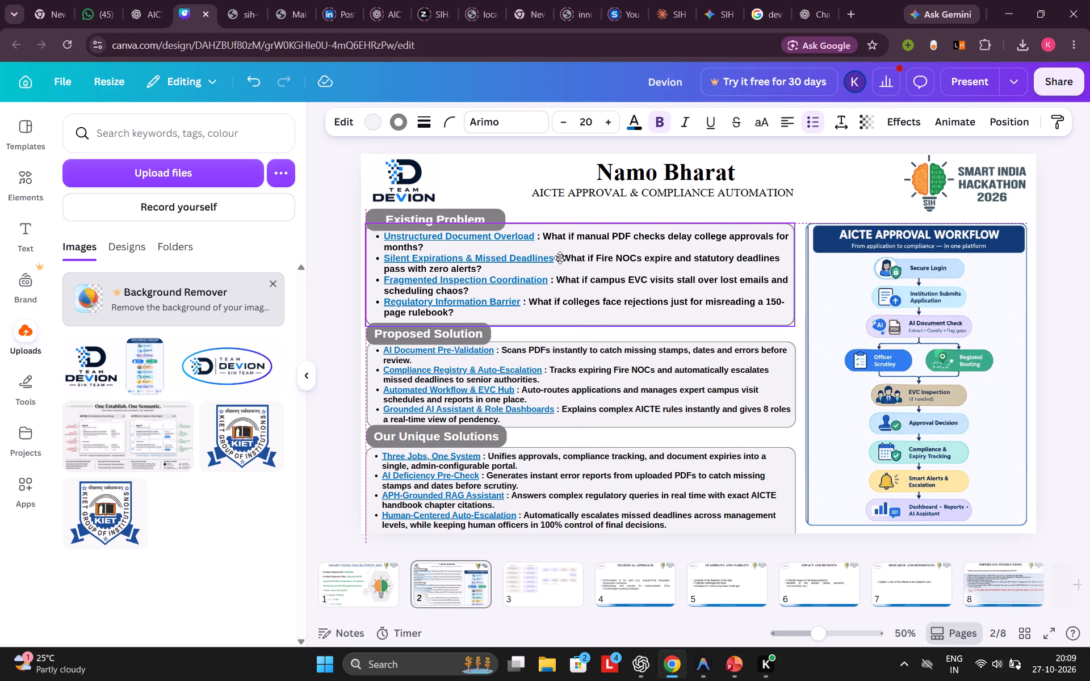
click(338, 249)
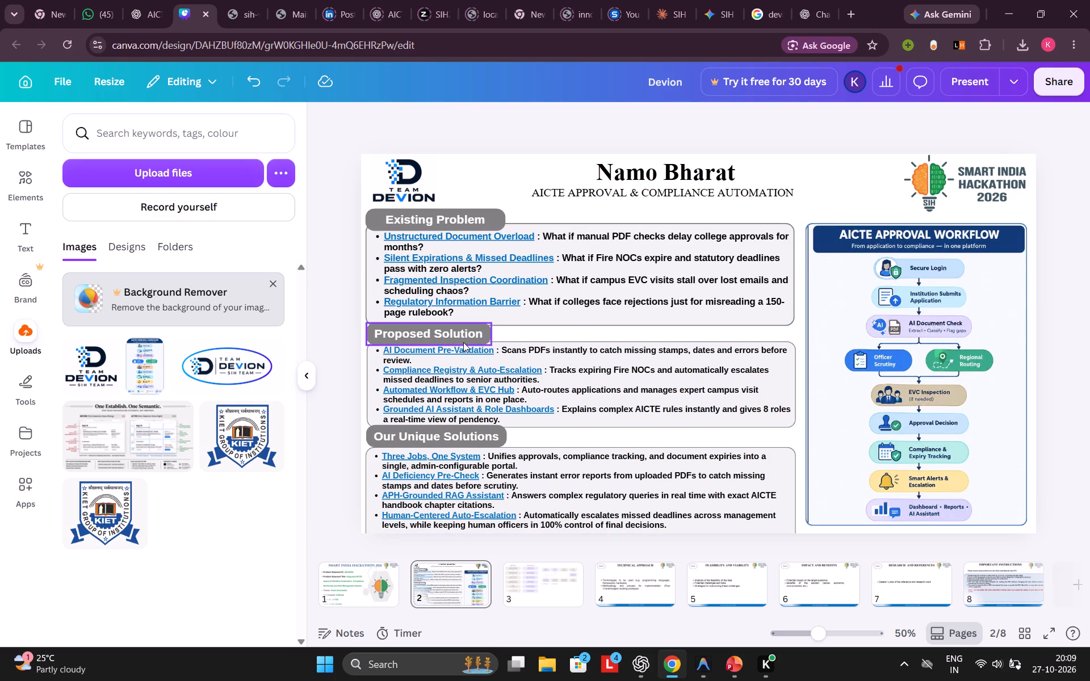
Shift the Proposed Solution heading and its text box slightly up, closer to the Existing Problem section.
click(456, 337)
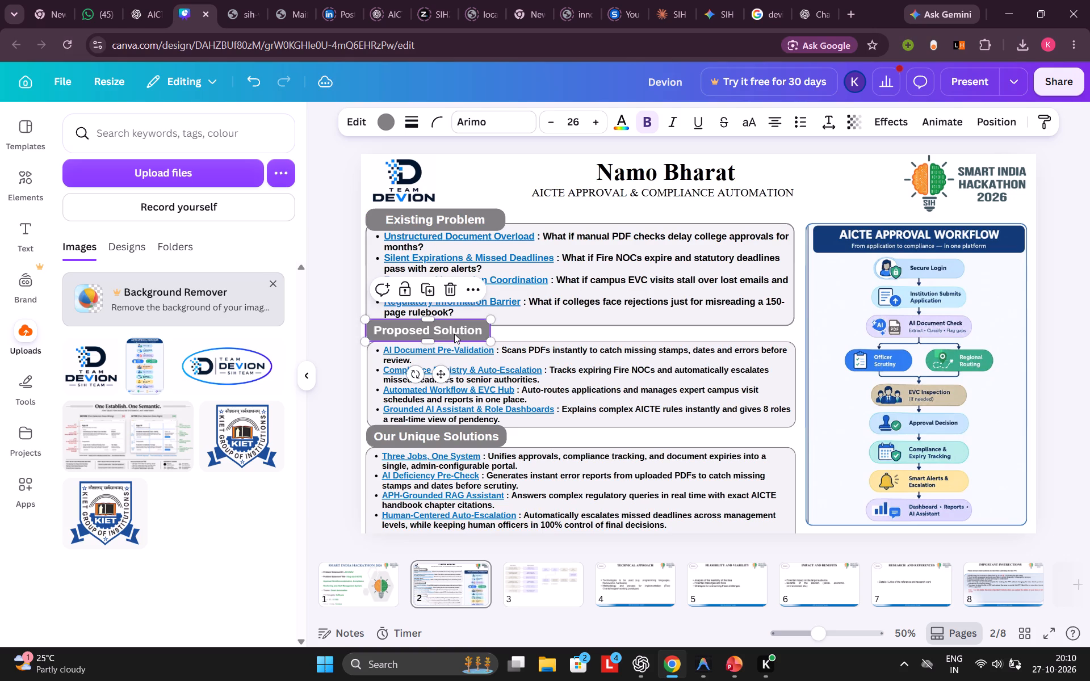
click(346, 359)
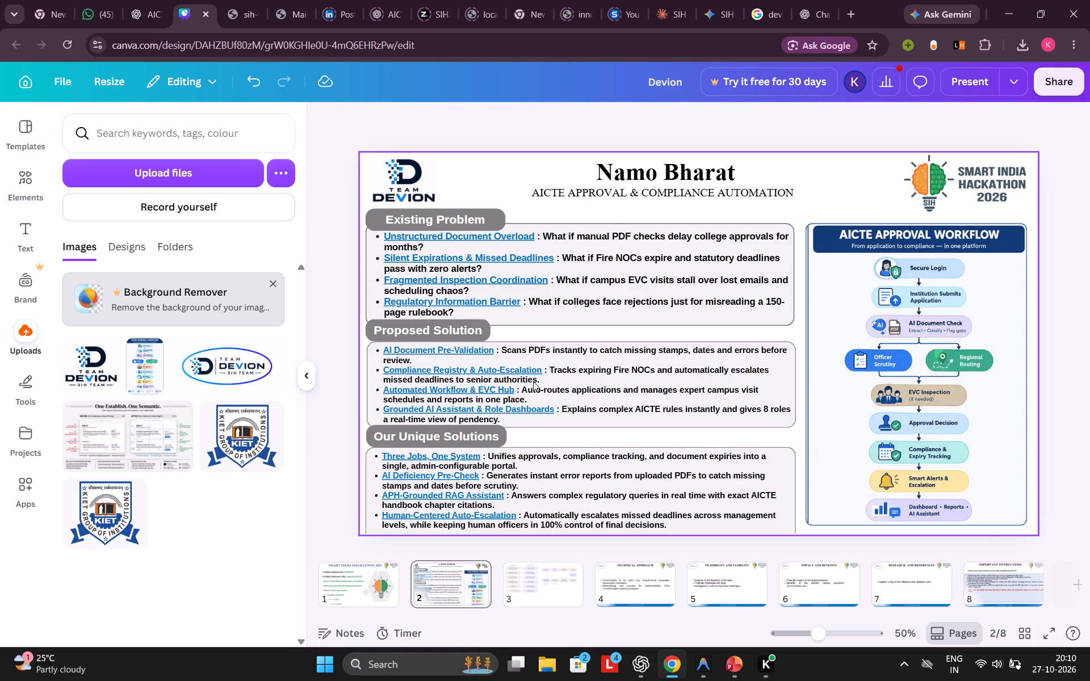
click(548, 382)
click(548, 382)
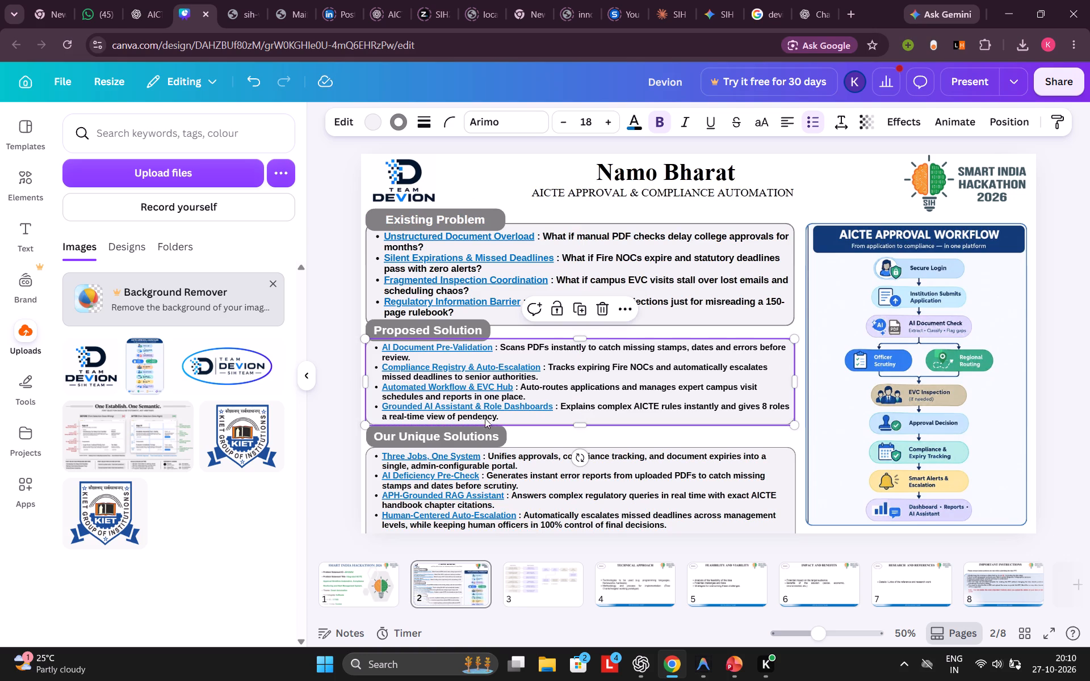
click(459, 437)
drag(459, 437, 460, 434)
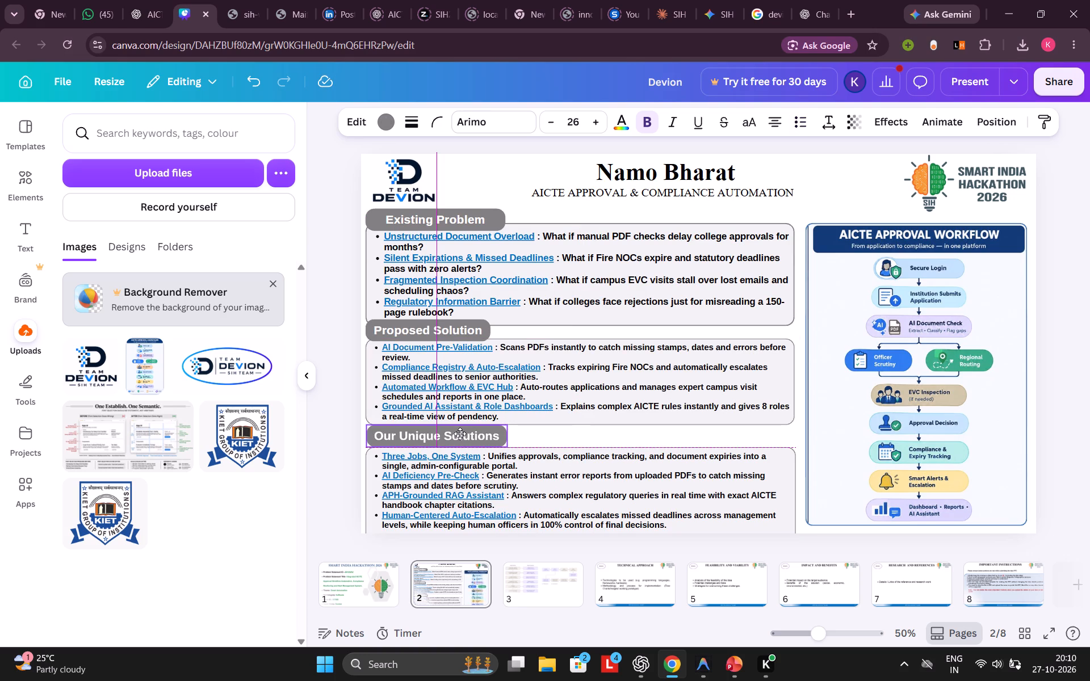
drag(460, 434, 458, 432)
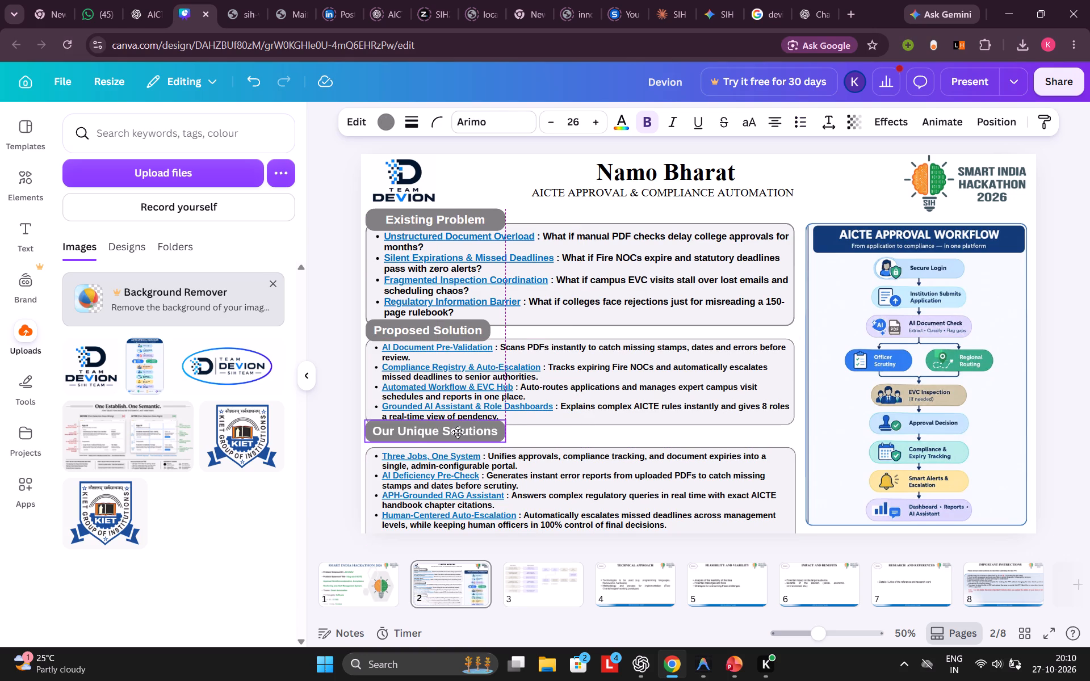
drag(458, 432, 464, 433)
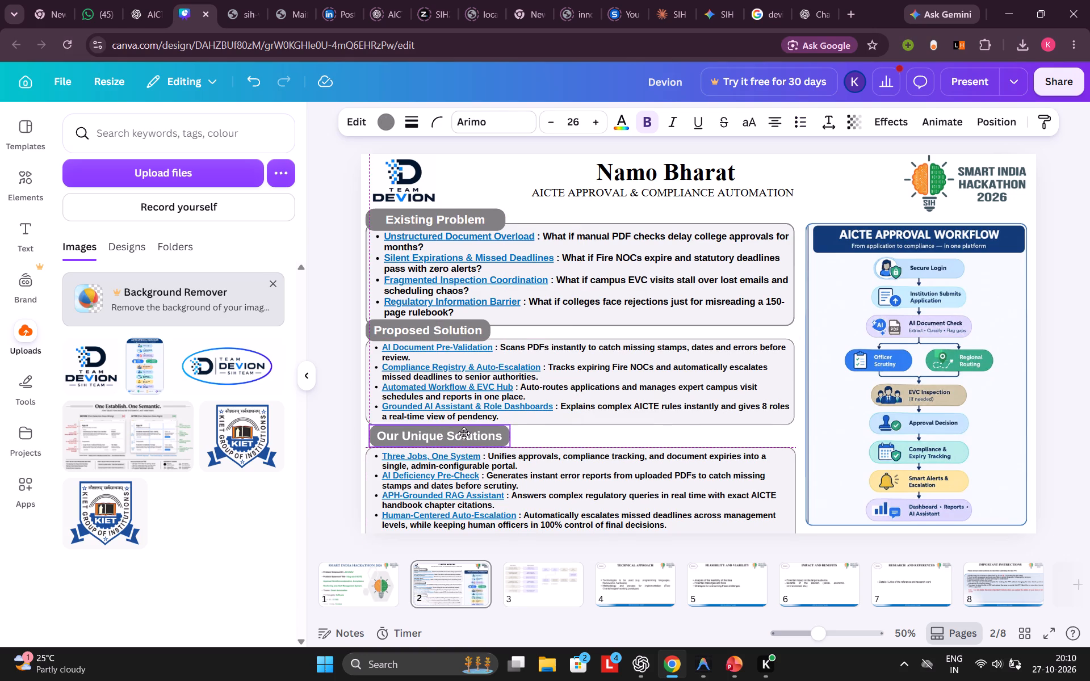
drag(464, 433, 460, 431)
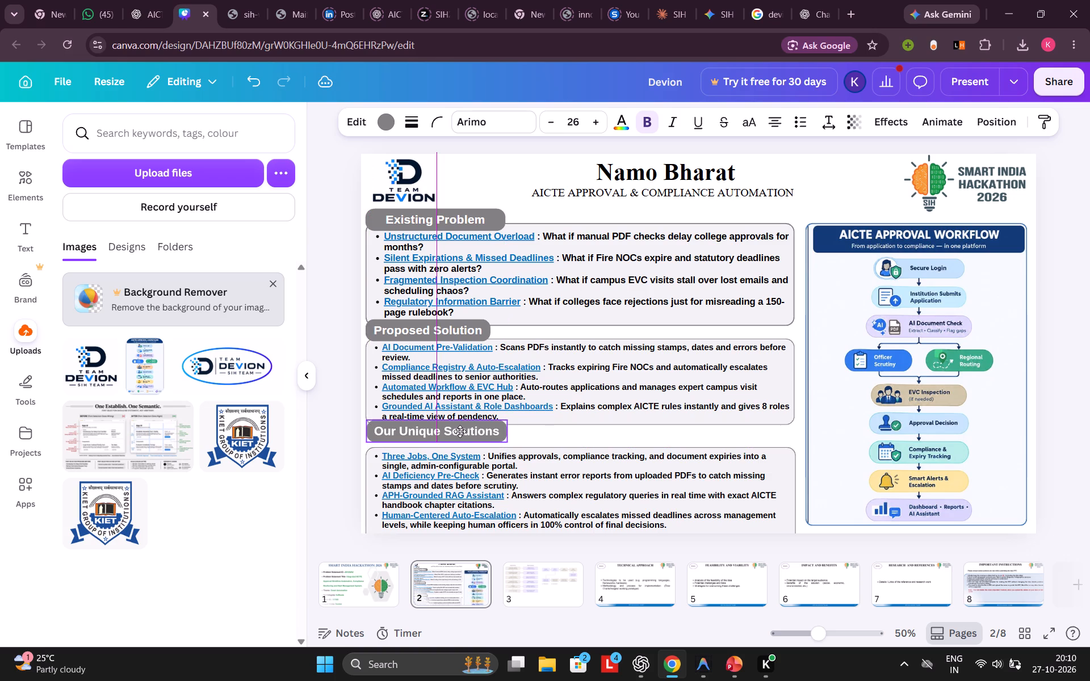
drag(460, 431, 454, 419)
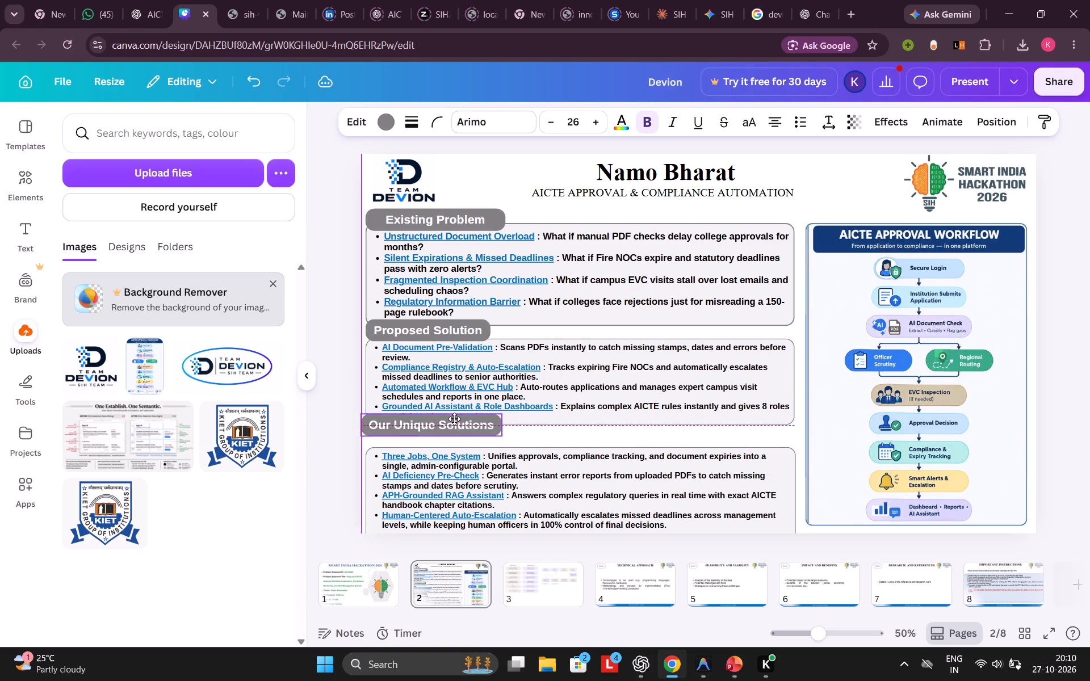
drag(454, 419, 460, 422)
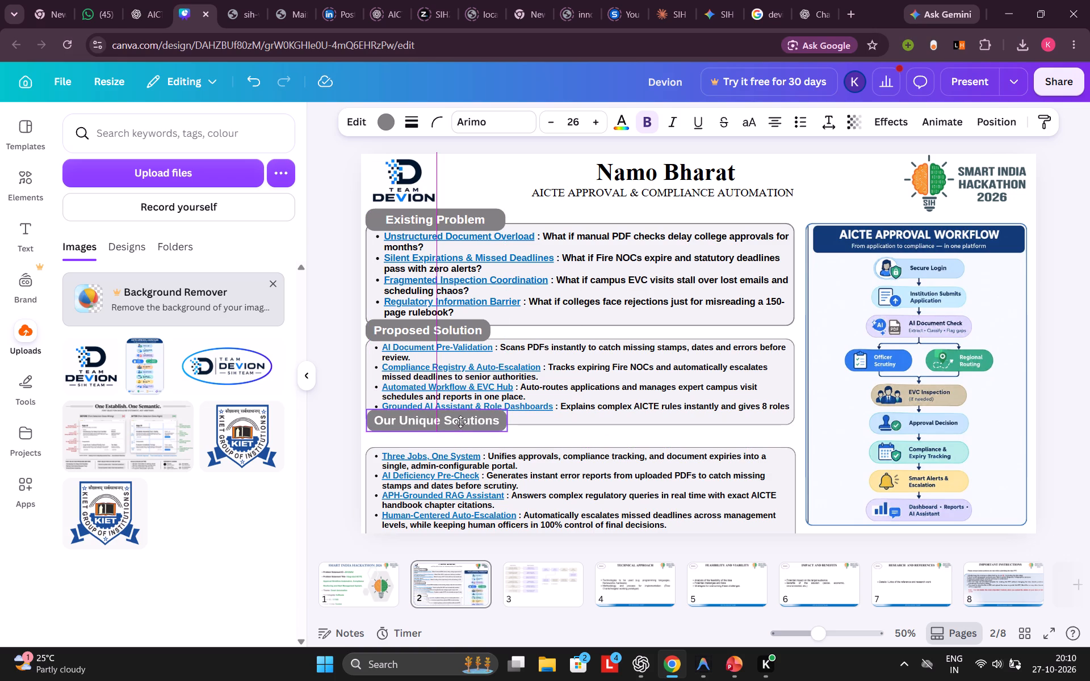
drag(460, 422, 456, 432)
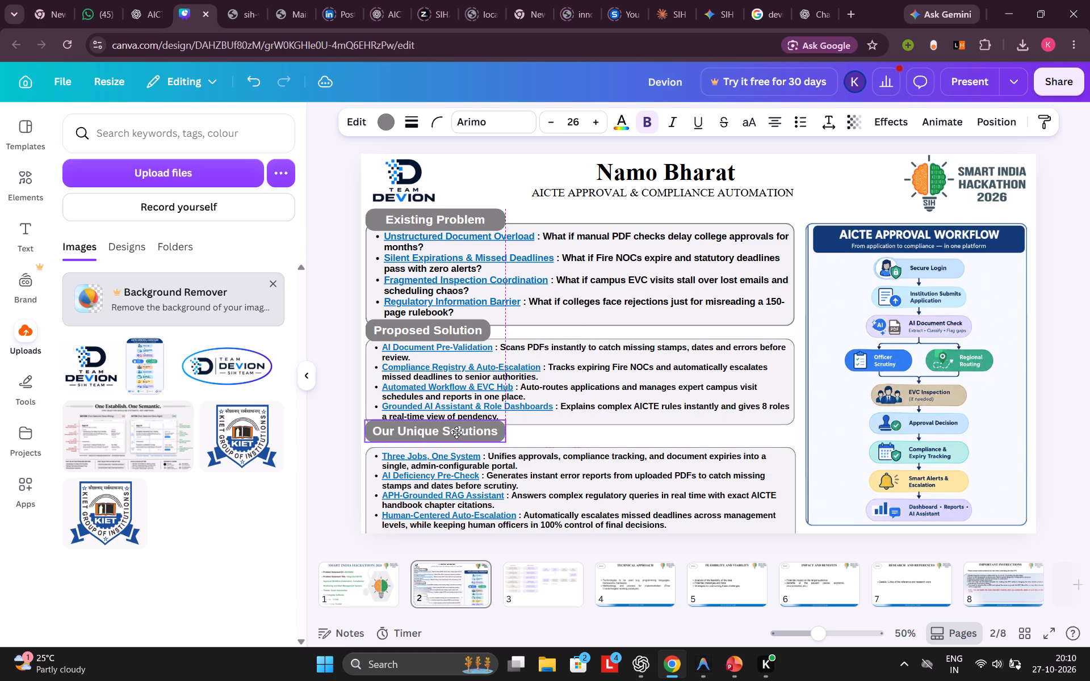
drag(456, 432, 458, 432)
drag(458, 432, 457, 432)
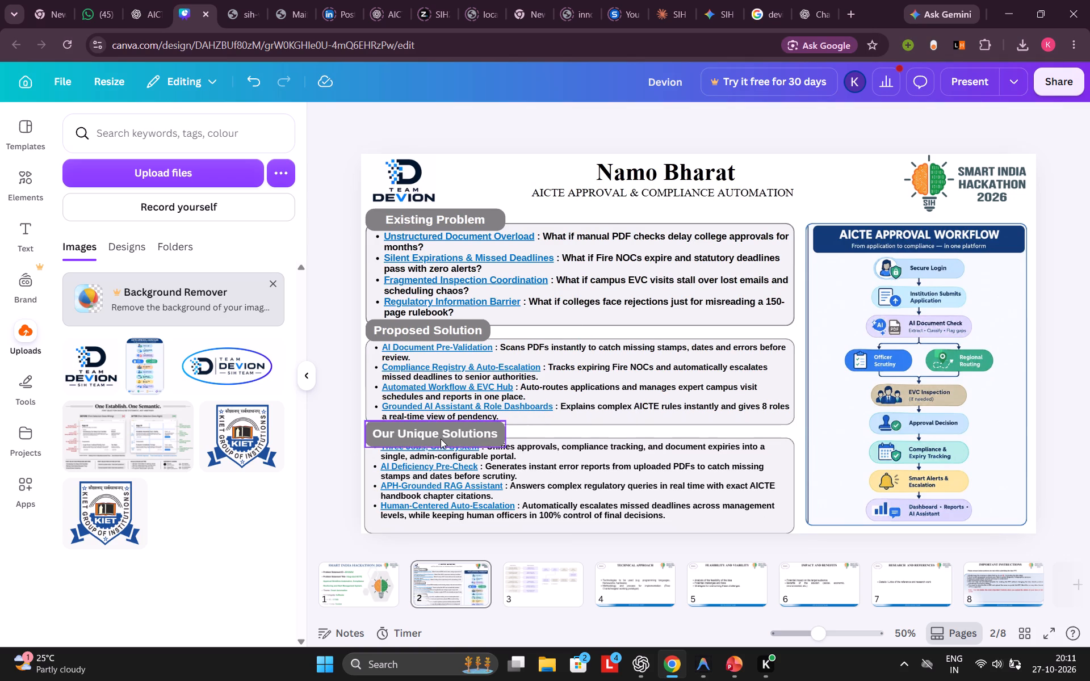
Reduce the height of the Our Unique Solutions heading shape to about 63.
click(441, 439)
drag(438, 448, 439, 442)
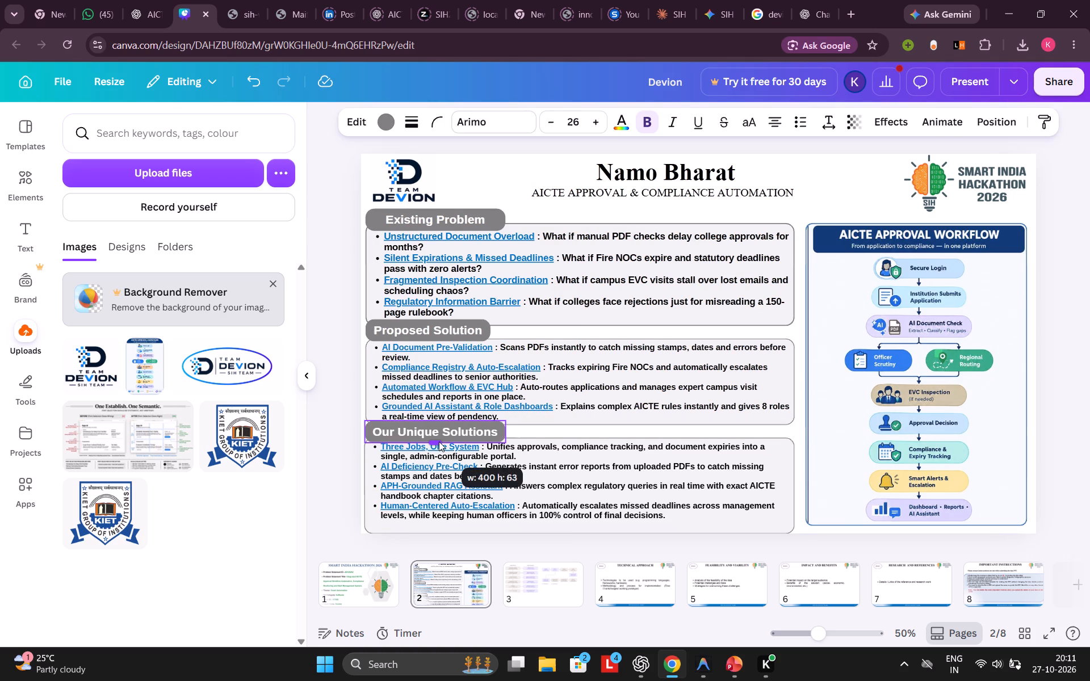
drag(439, 442, 439, 441)
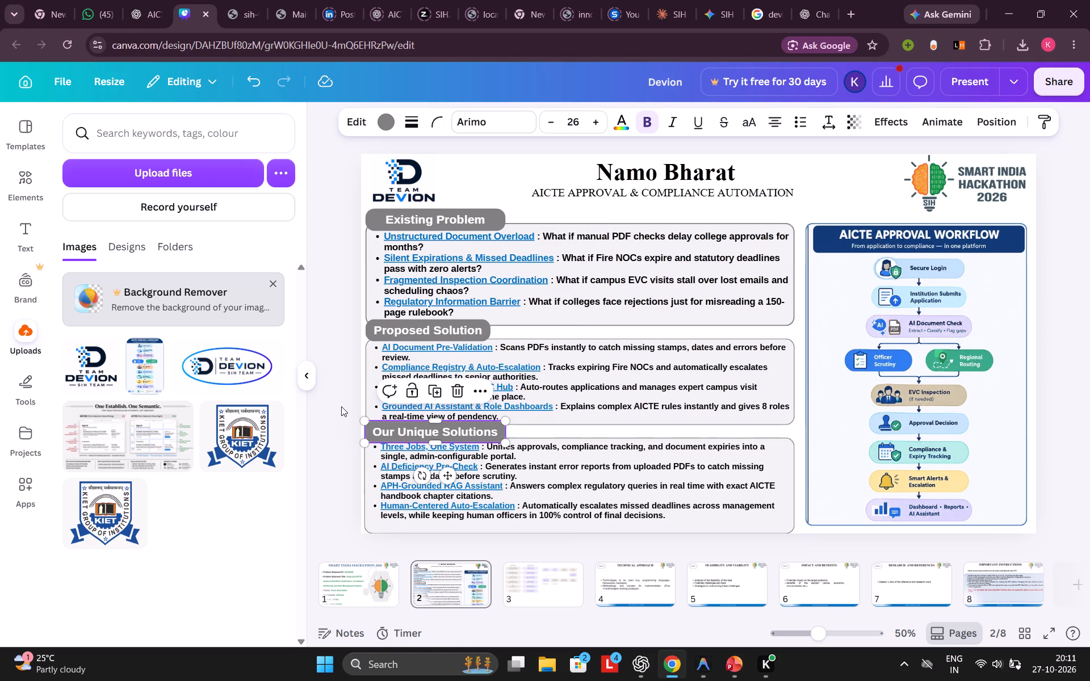
click(341, 406)
Set the font size of the Existing Problem, Proposed Solution and Our Unique Solutions headings to 25.
click(460, 213)
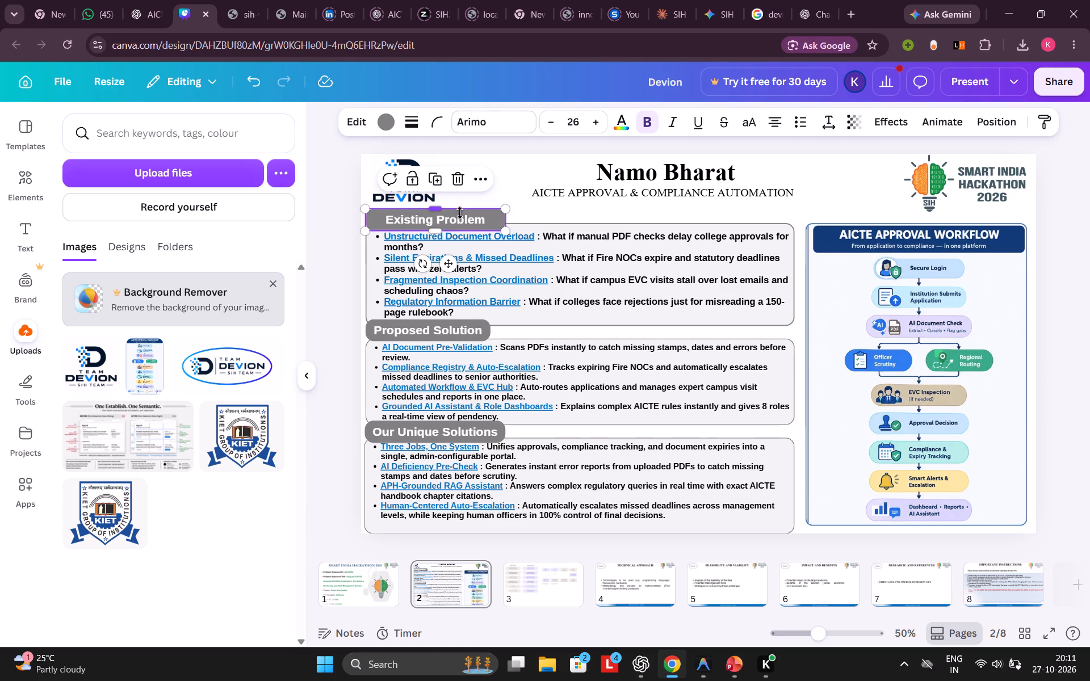
drag(435, 230, 435, 224)
triple_click(483, 215)
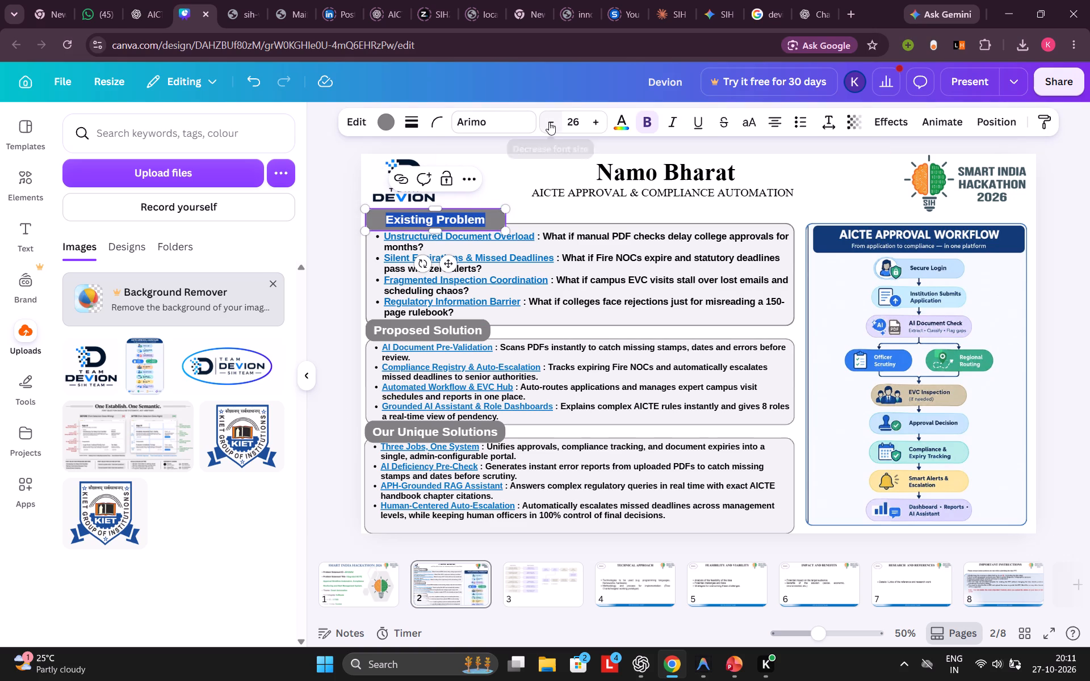
click(548, 122)
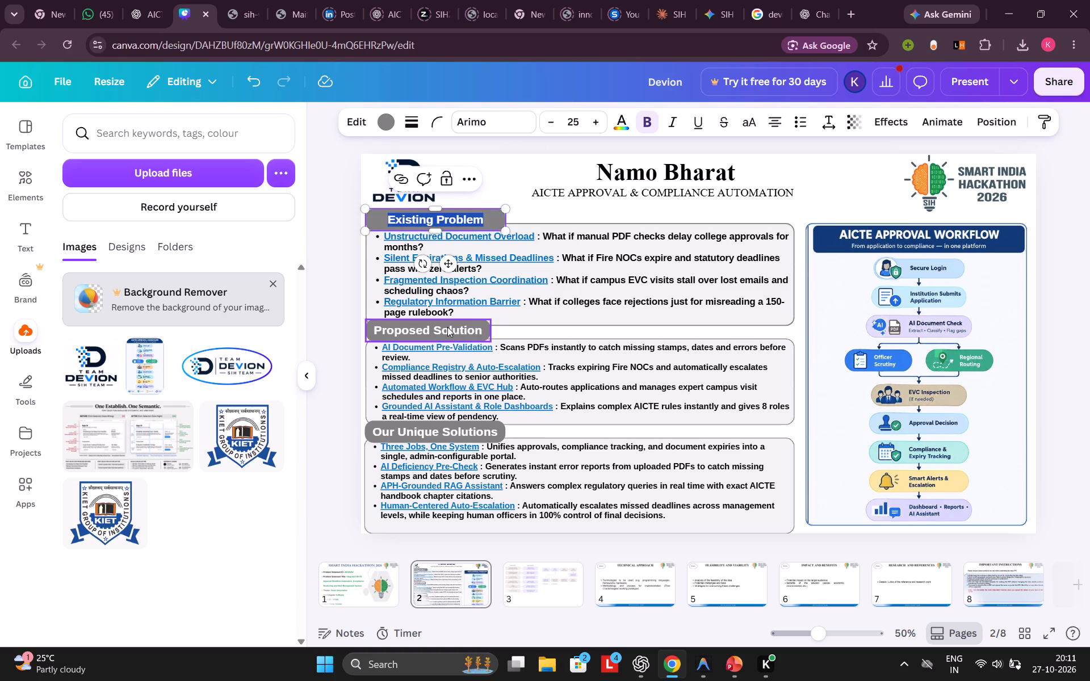
double_click(447, 327)
triple_click(447, 327)
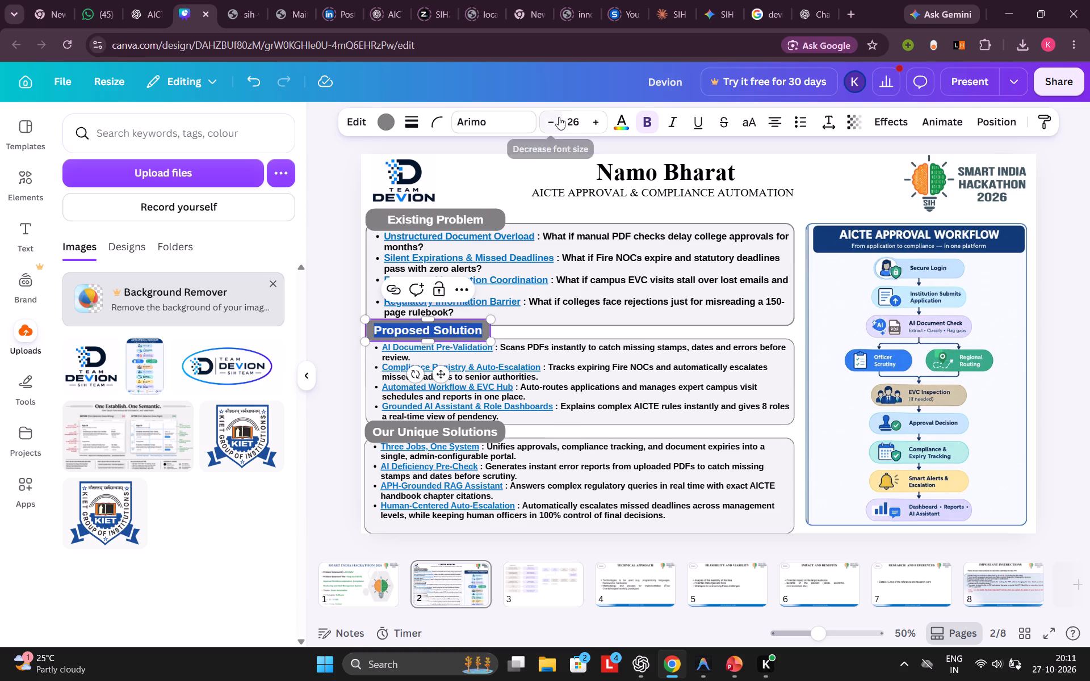
click(554, 123)
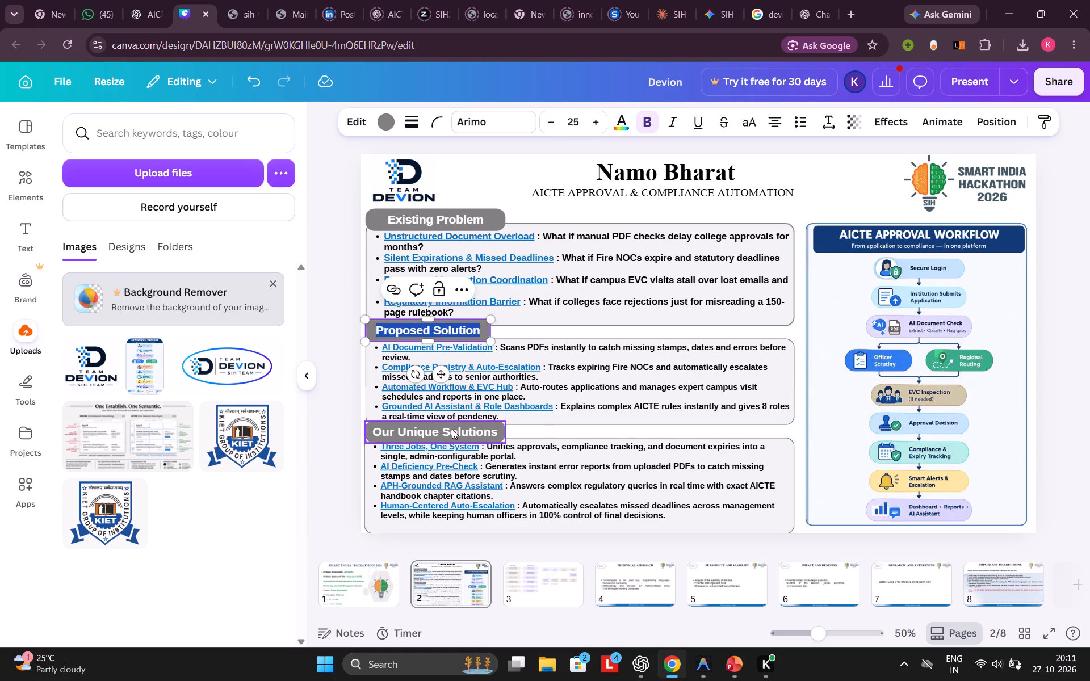
triple_click(451, 429)
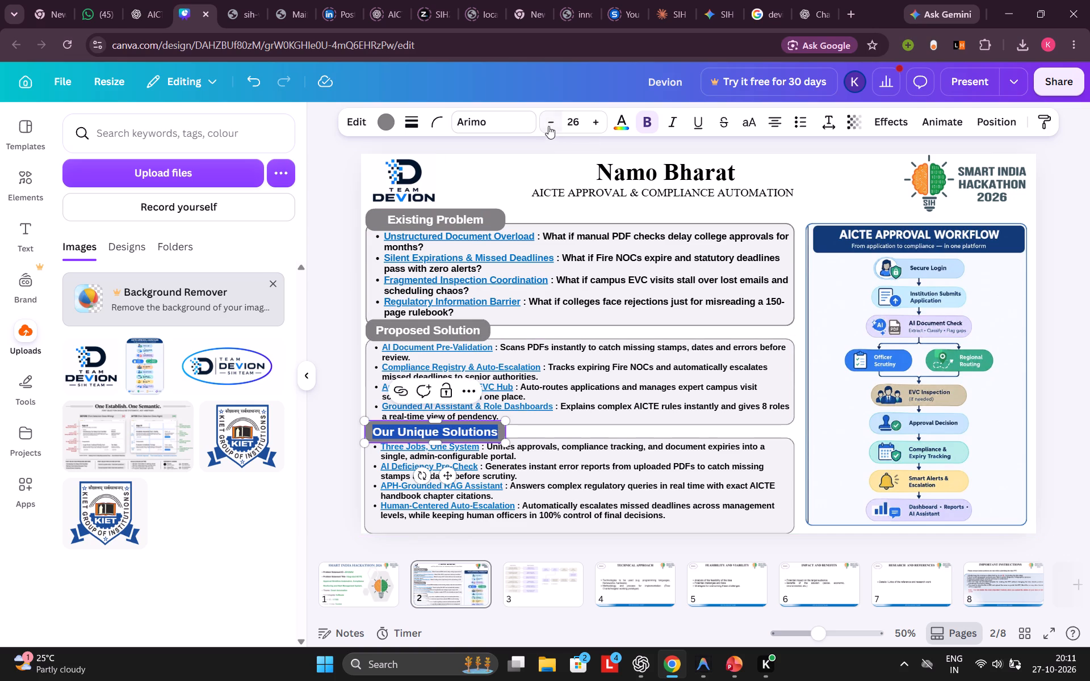
click(549, 122)
click(336, 350)
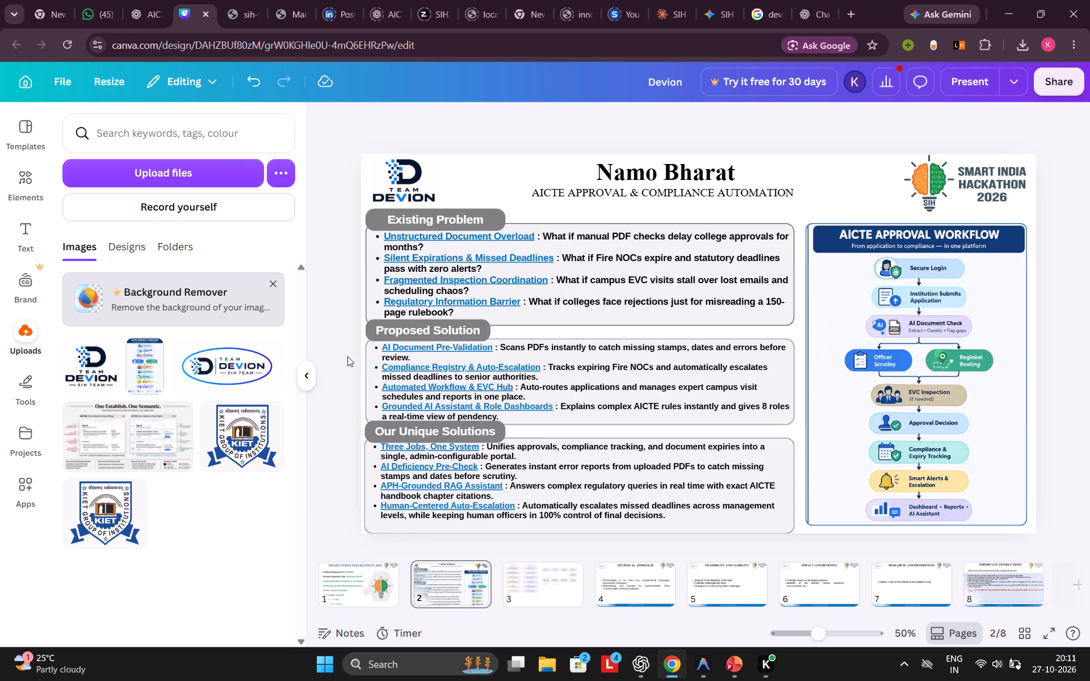
Shift the Our Unique Solutions text box and its heading slightly down, away from the Proposed Solution box.
click(603, 497)
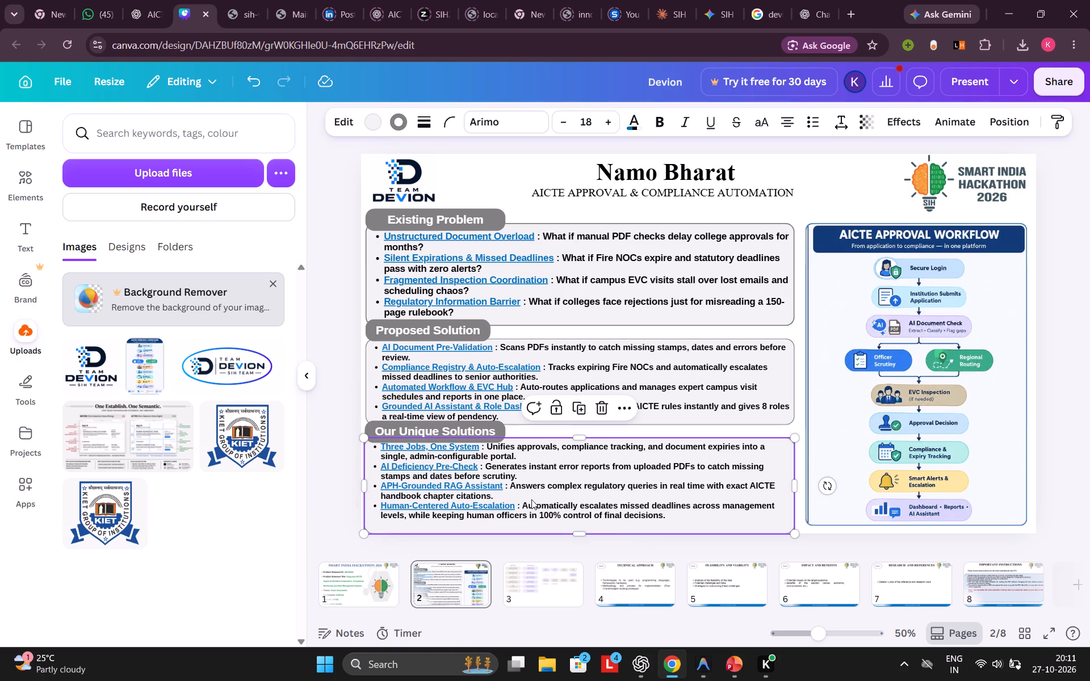
click(405, 453)
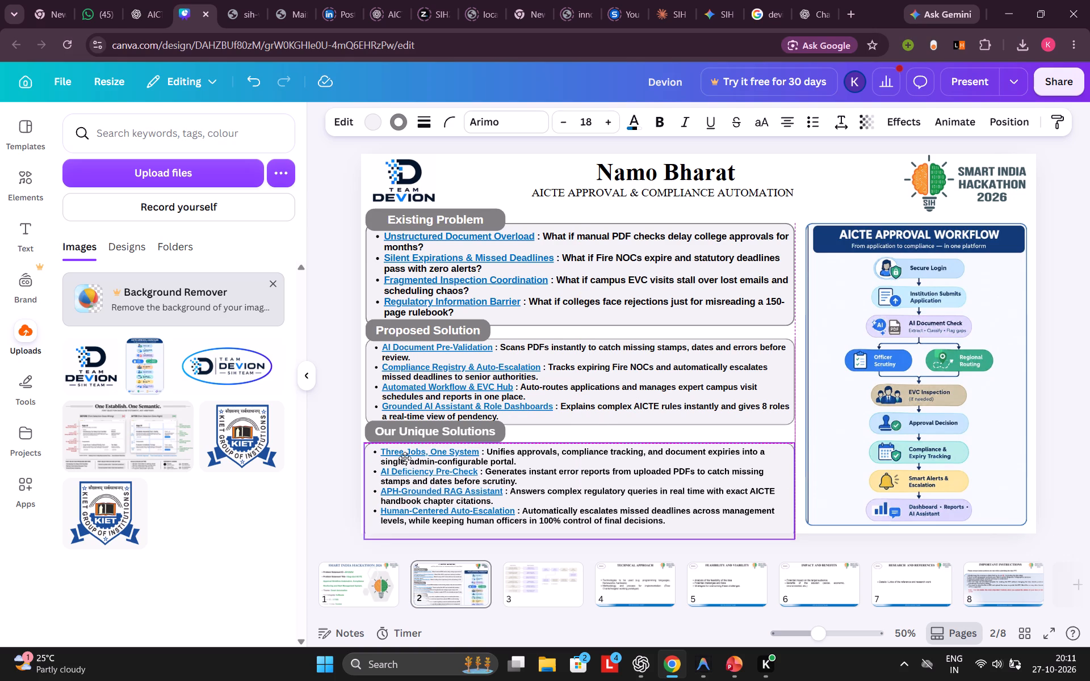
click(324, 430)
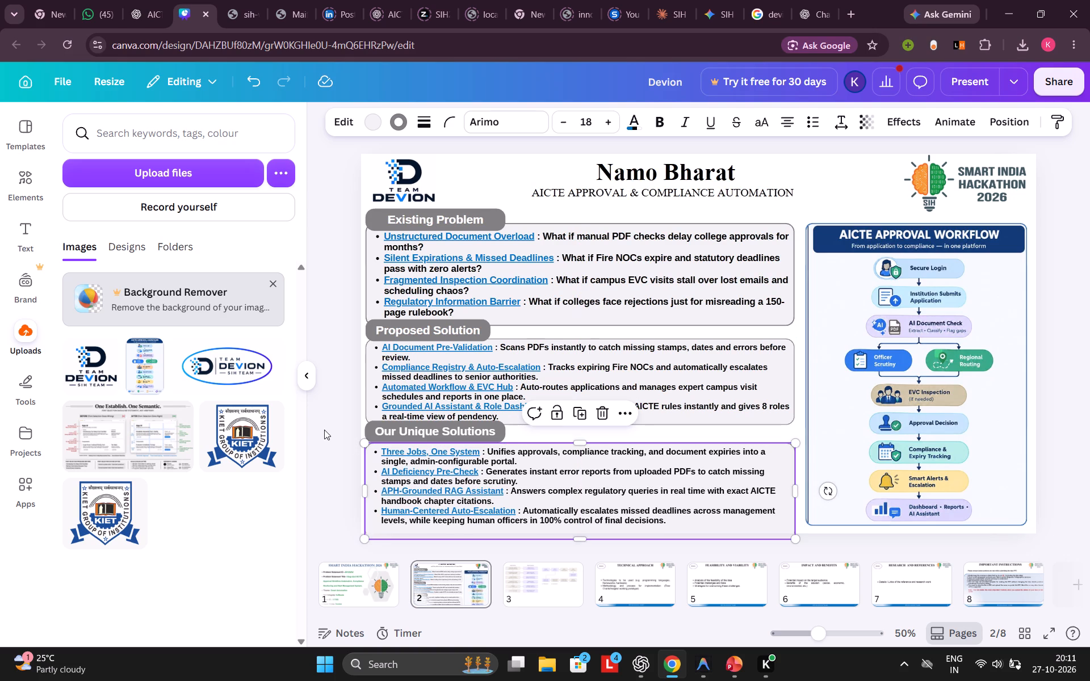
click(419, 434)
click(419, 434)
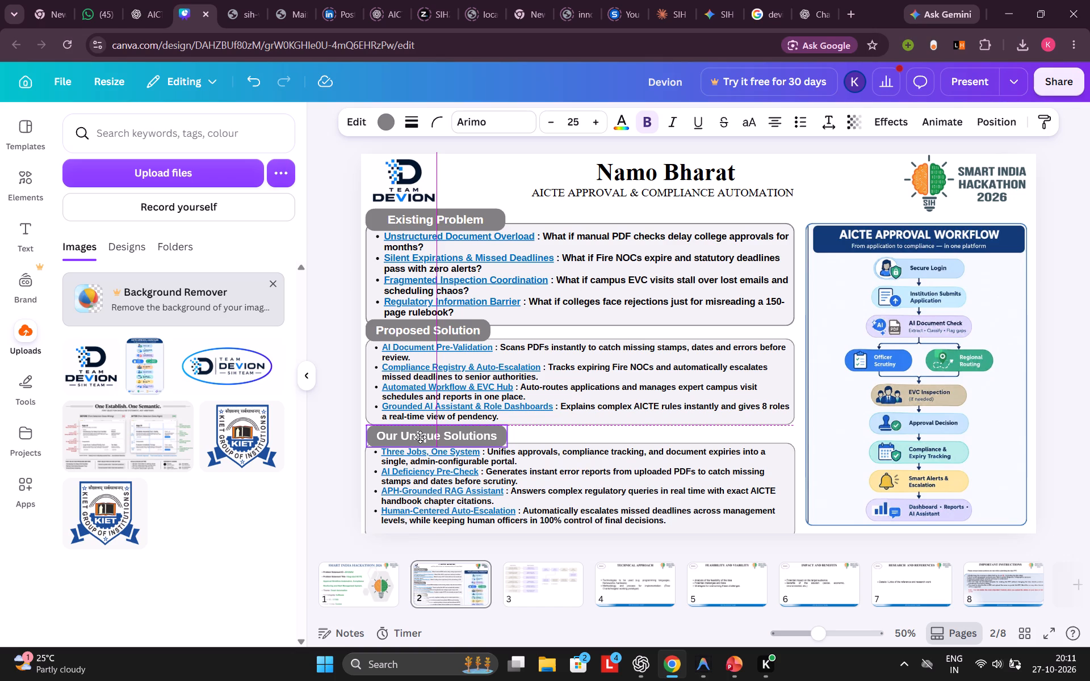
click(334, 420)
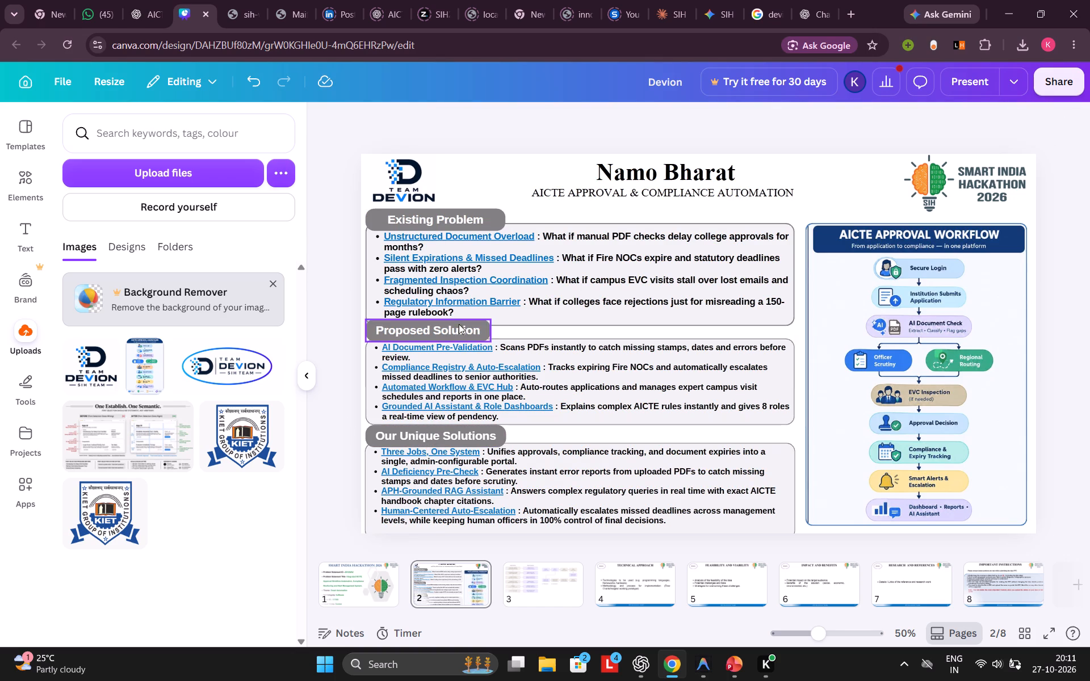
Shift the Proposed Solution text box and its heading slightly down to even out the spacing between sections.
click(539, 418)
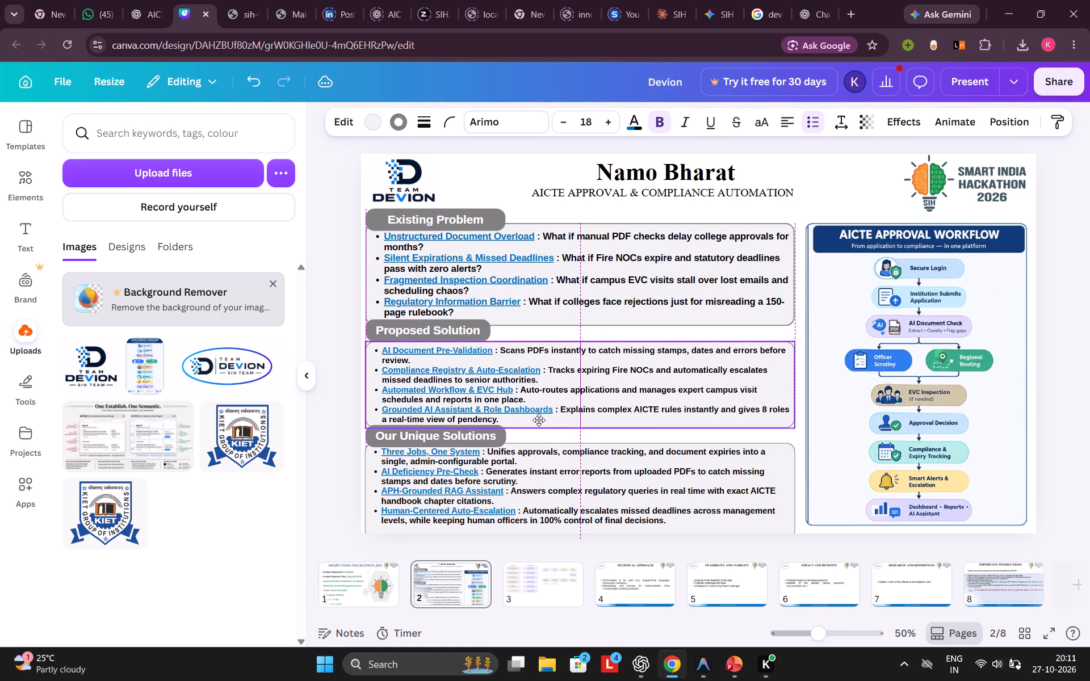
click(453, 330)
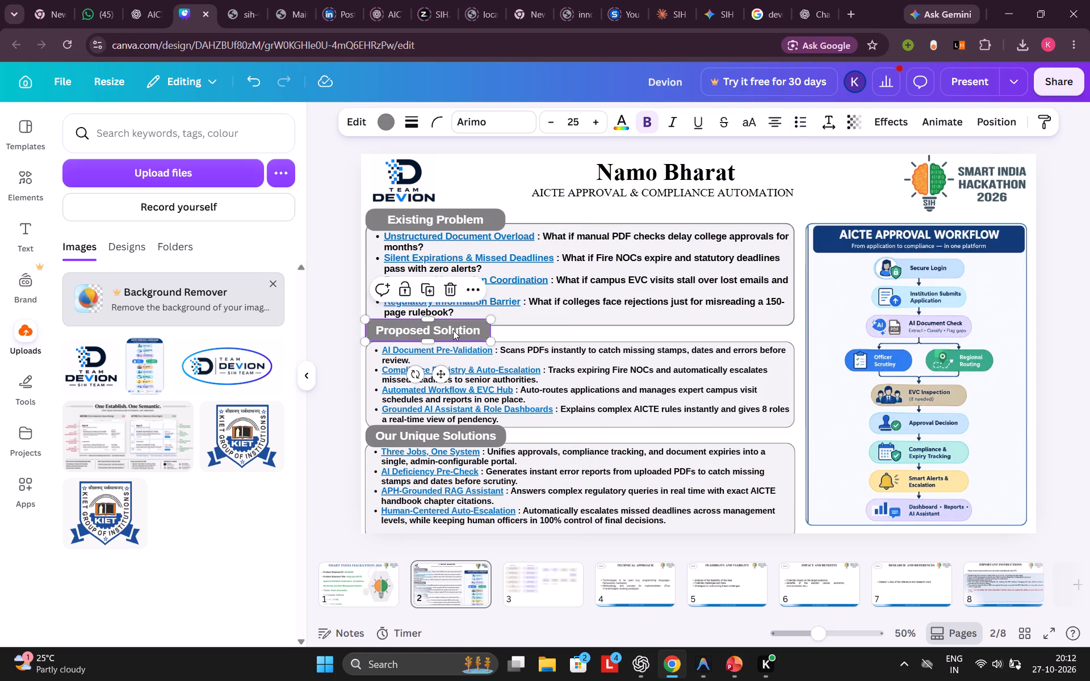
click(453, 330)
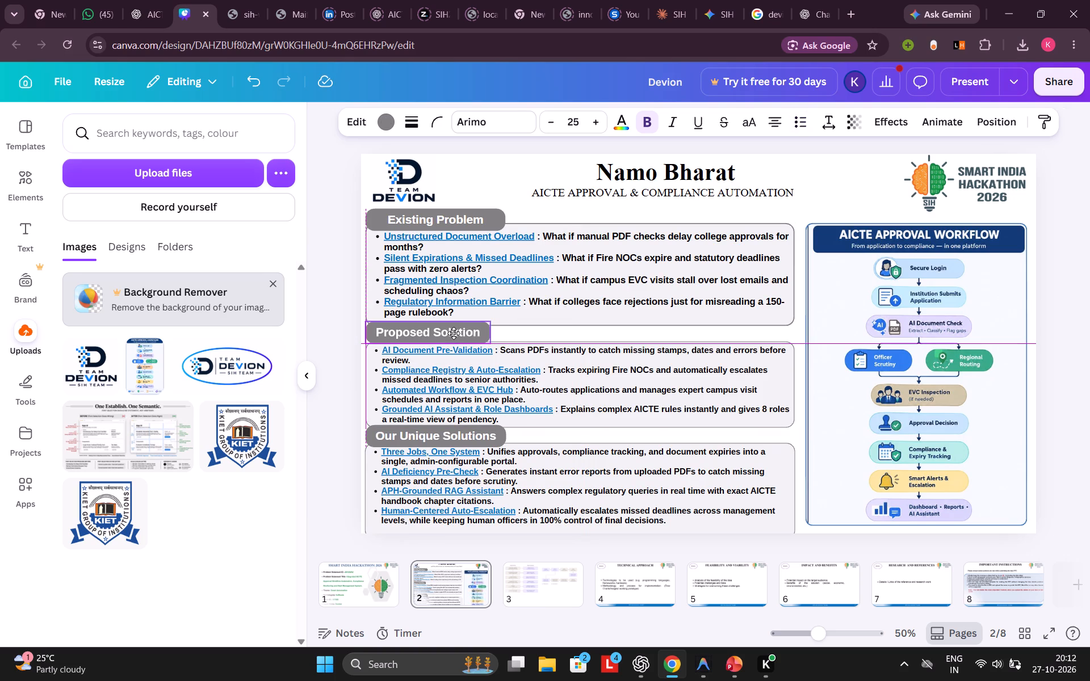
click(333, 264)
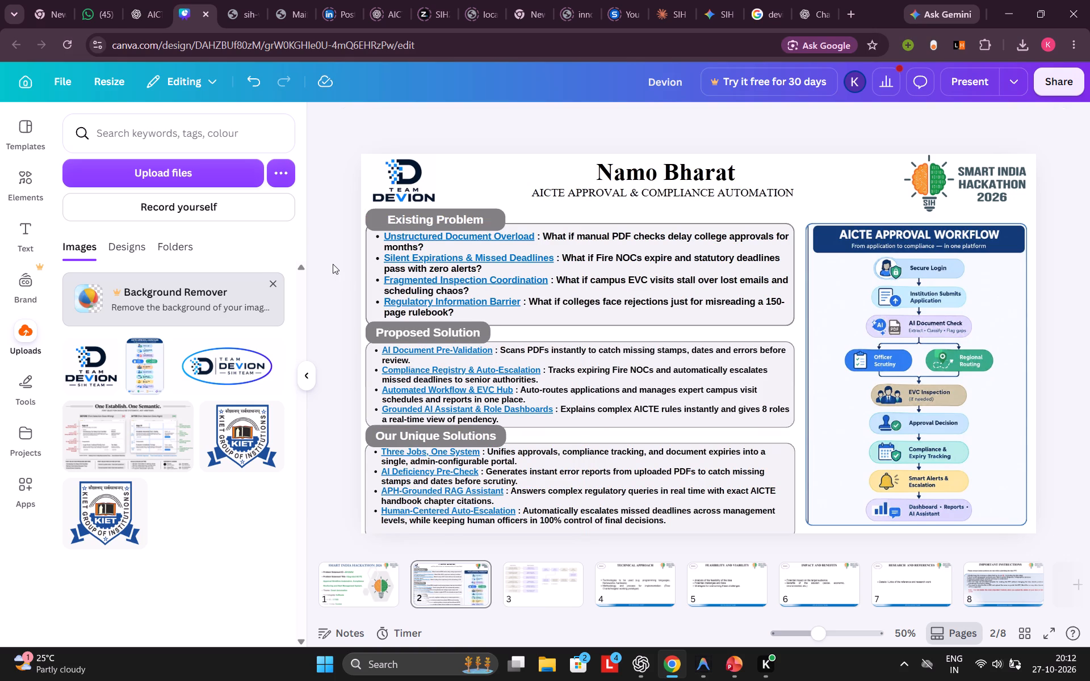
Nudge the Existing Problem text box slightly left, then slightly shorten its heading shape and align it with the box.
click(564, 289)
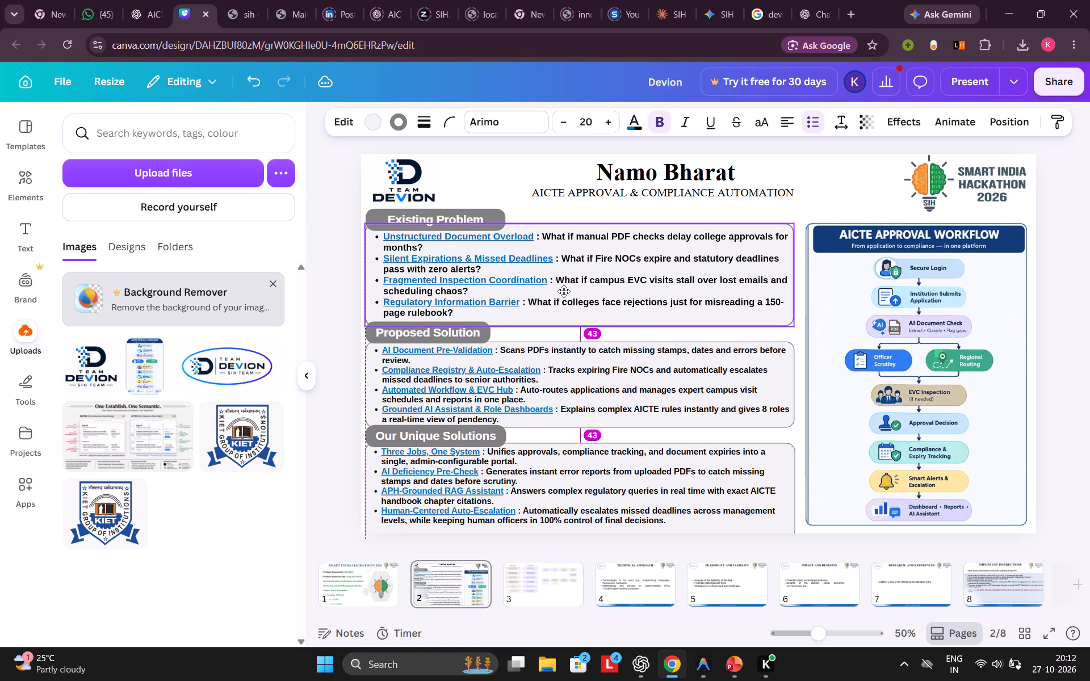
click(471, 220)
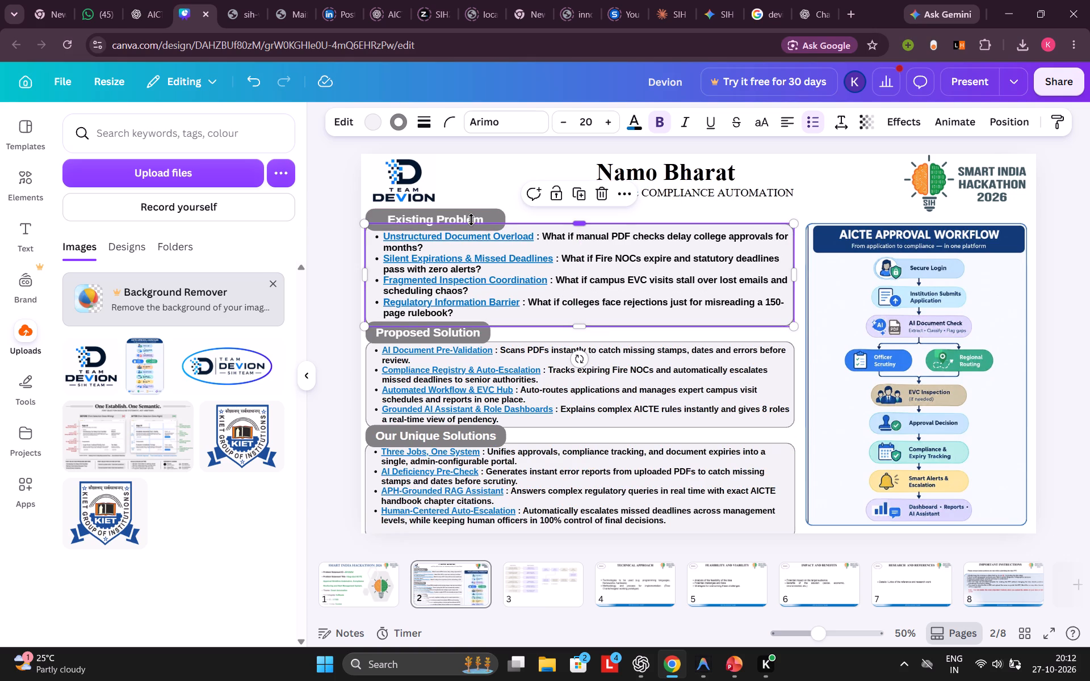
click(485, 217)
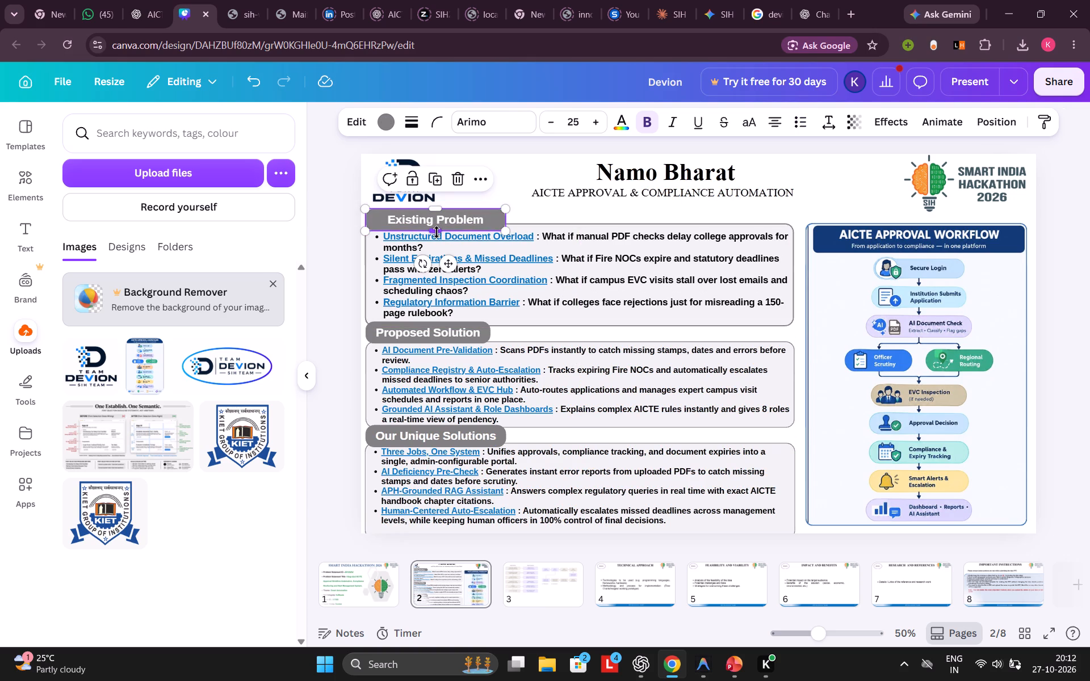
drag(437, 232, 438, 225)
click(442, 220)
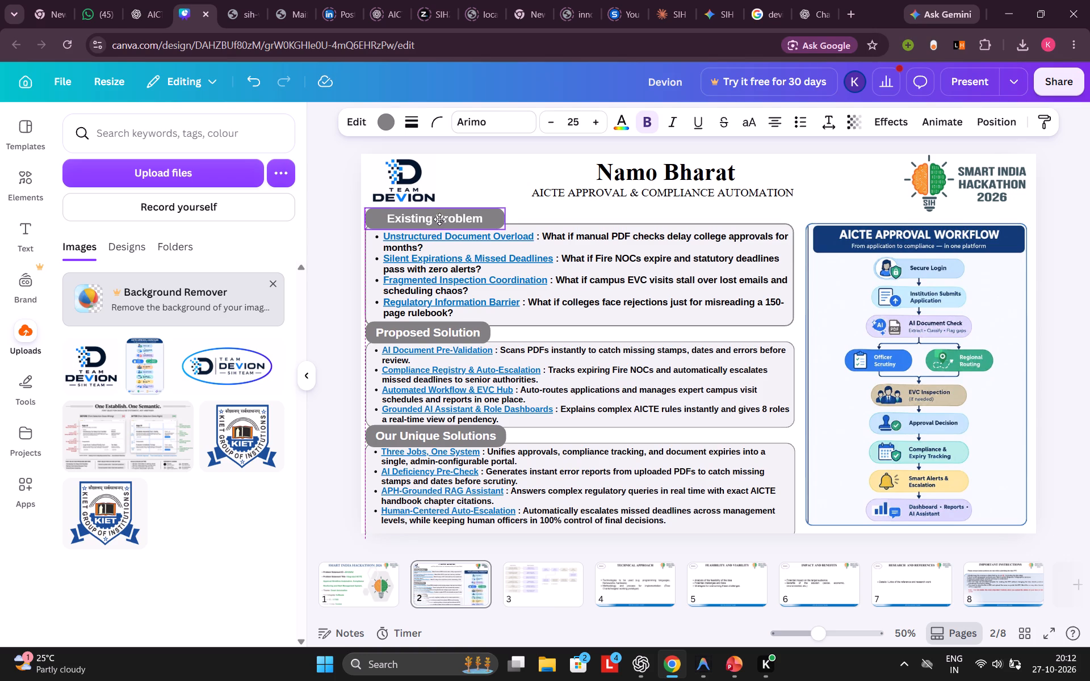
click(340, 234)
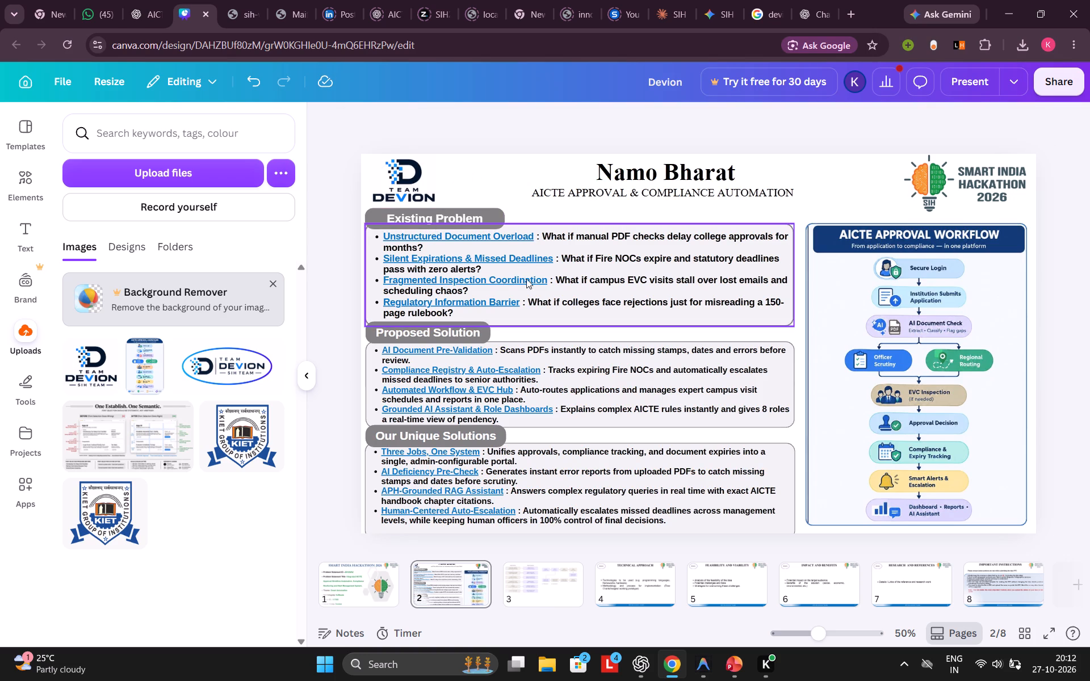
Preview slide 2 in full-screen presentation mode to check the layout, and return to editing.
click(961, 77)
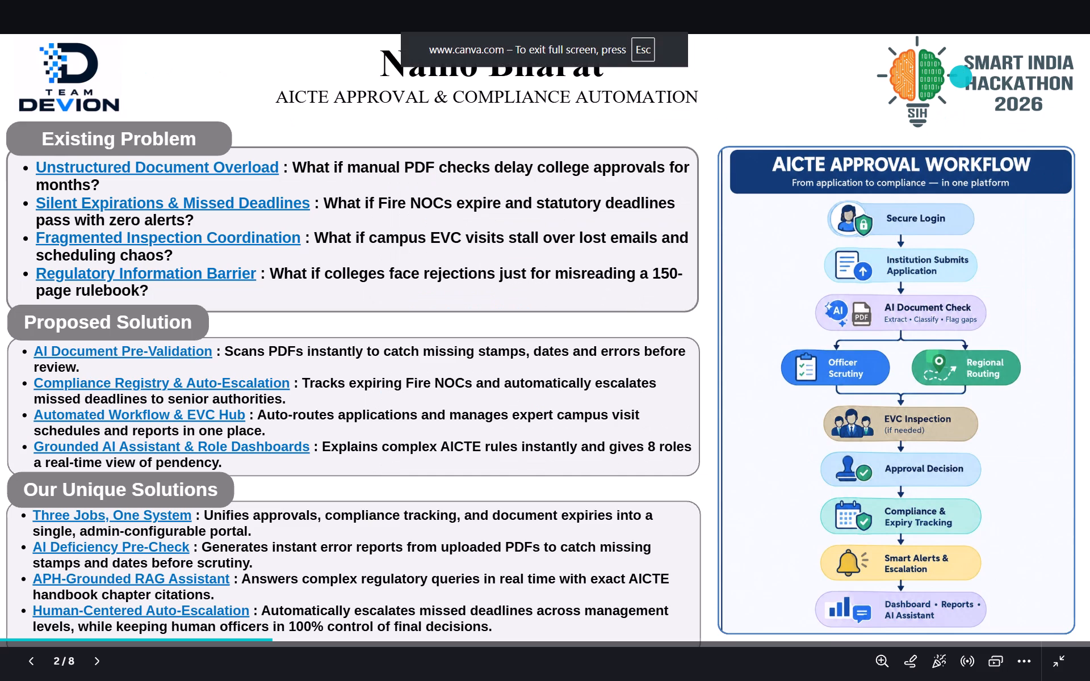
key(Escape)
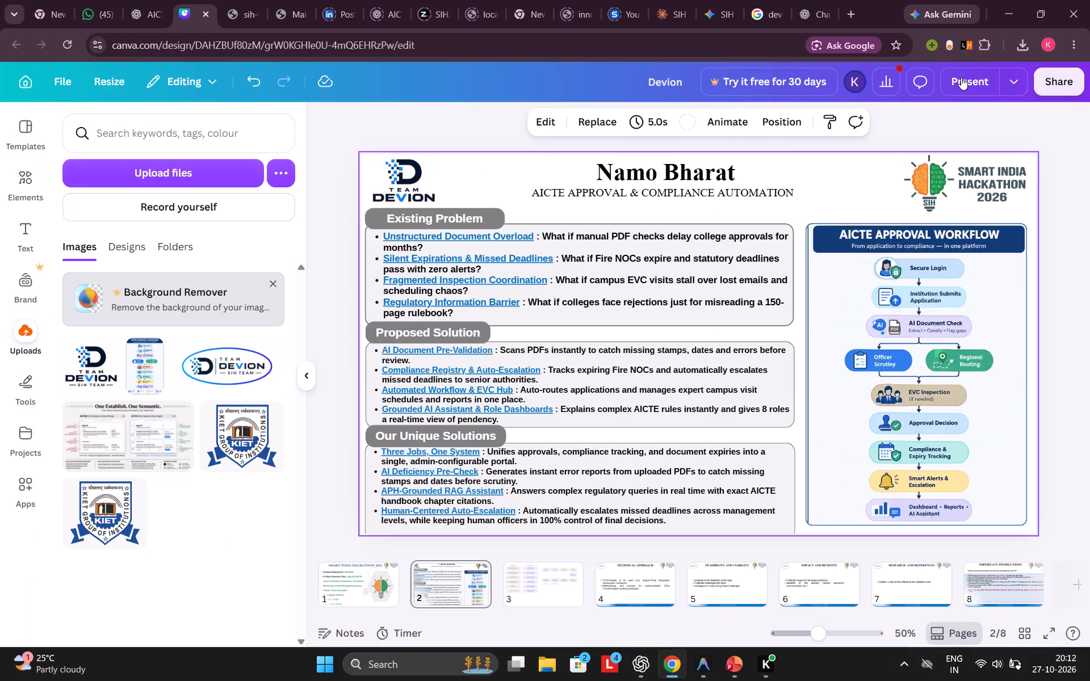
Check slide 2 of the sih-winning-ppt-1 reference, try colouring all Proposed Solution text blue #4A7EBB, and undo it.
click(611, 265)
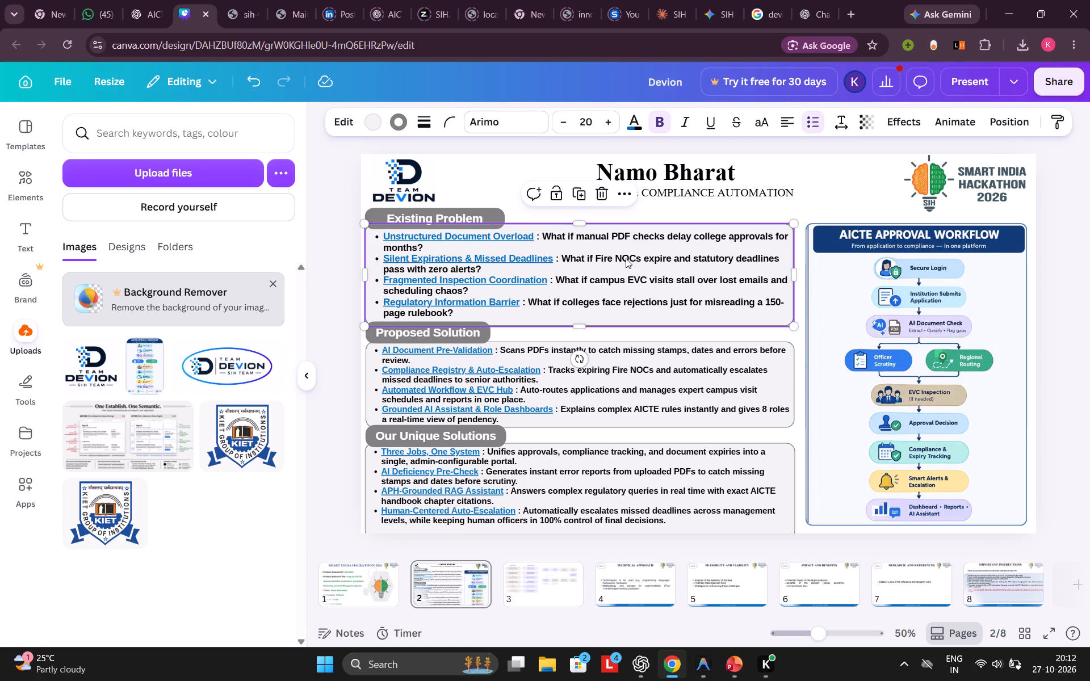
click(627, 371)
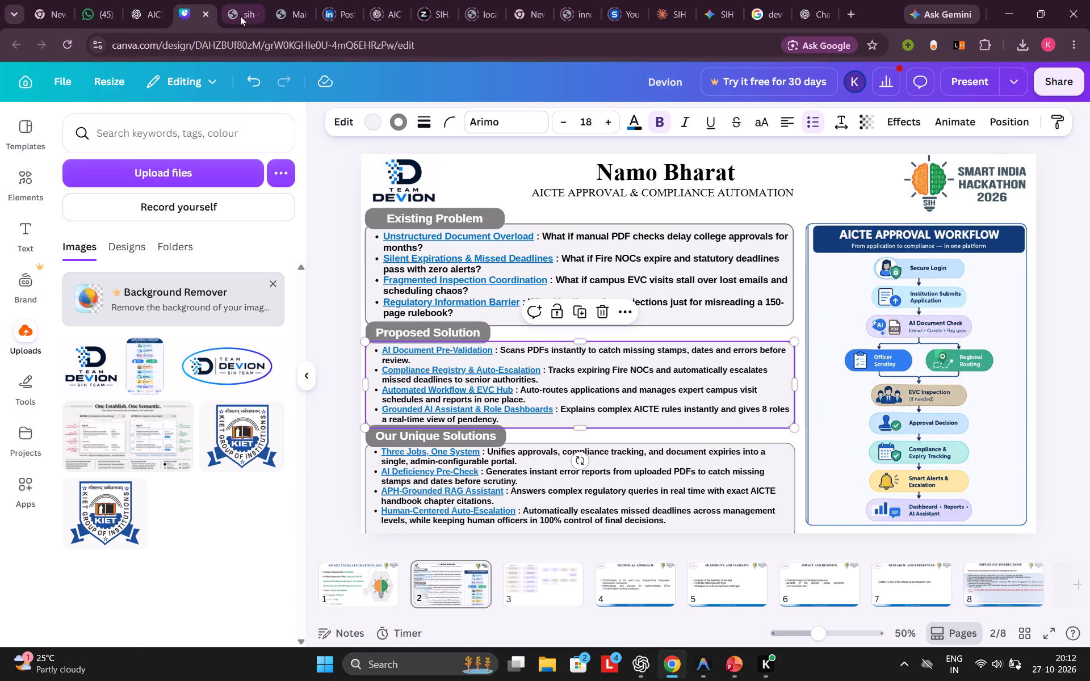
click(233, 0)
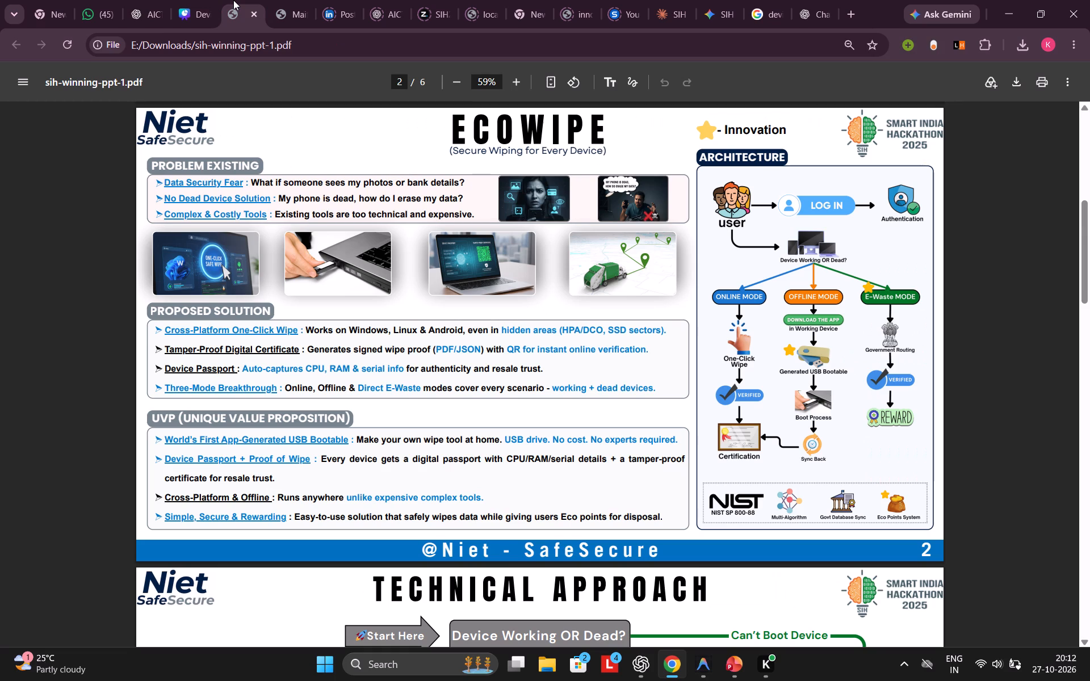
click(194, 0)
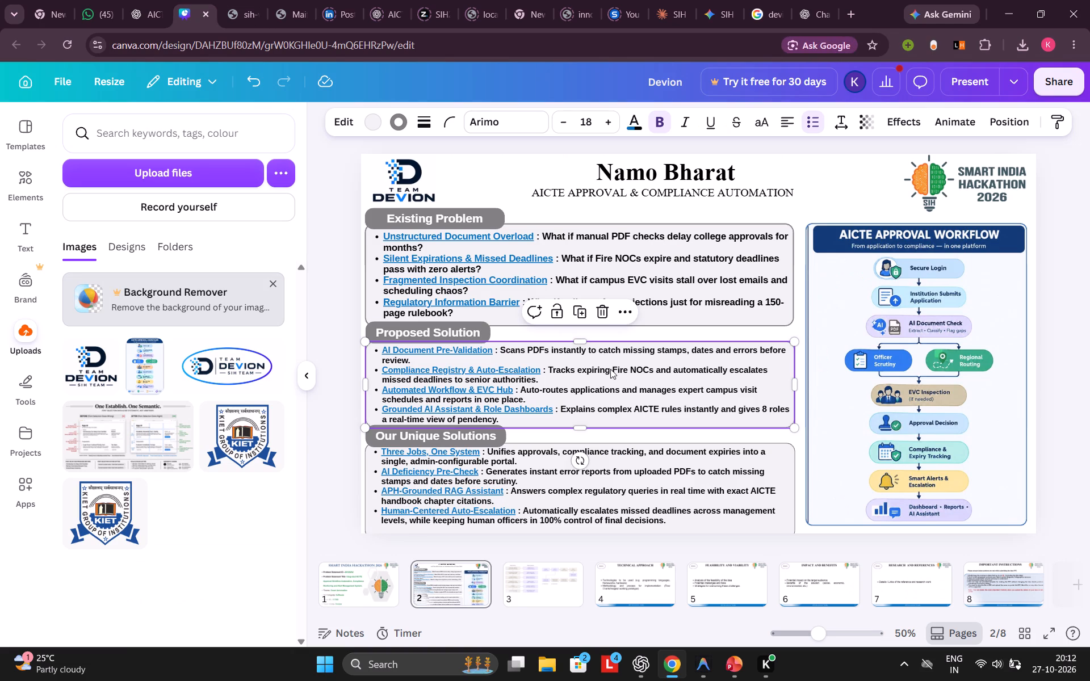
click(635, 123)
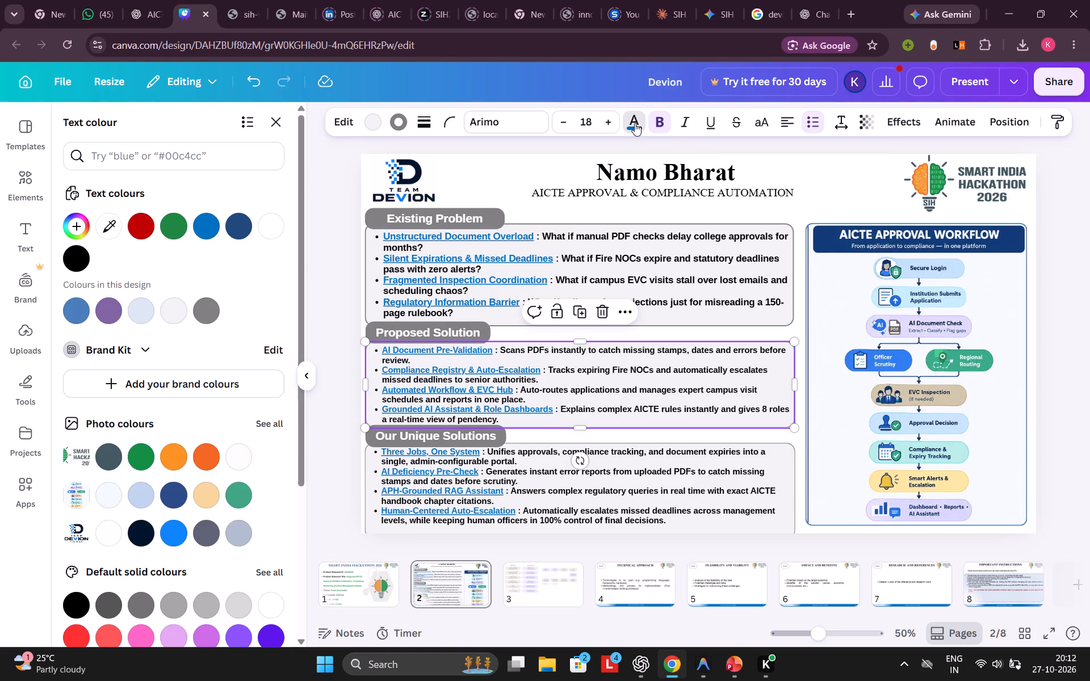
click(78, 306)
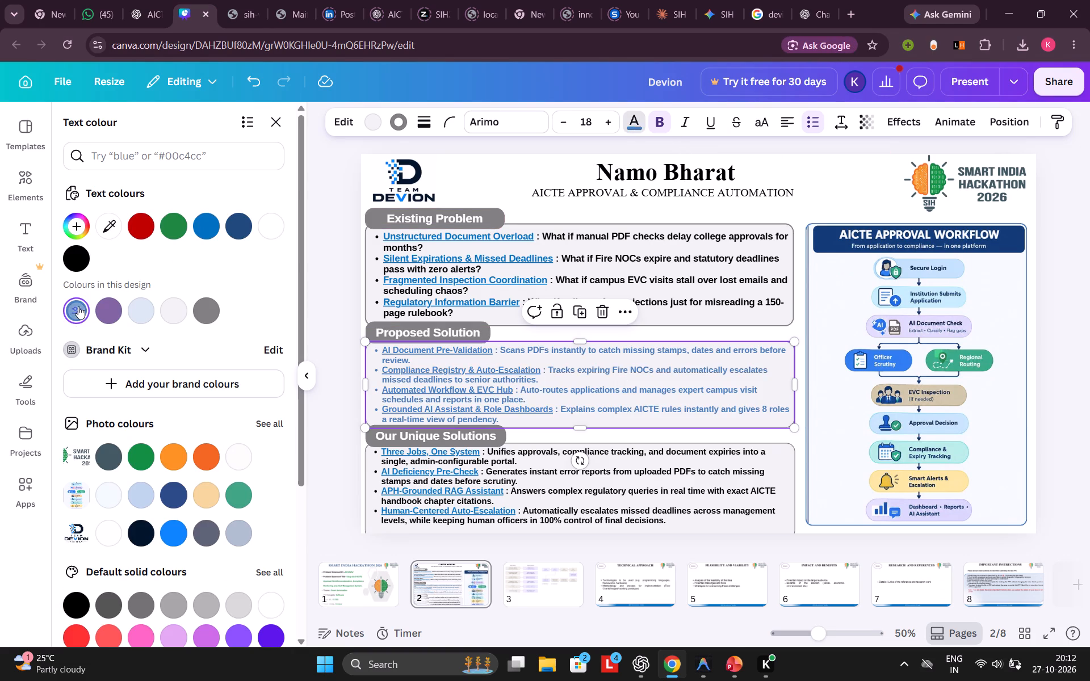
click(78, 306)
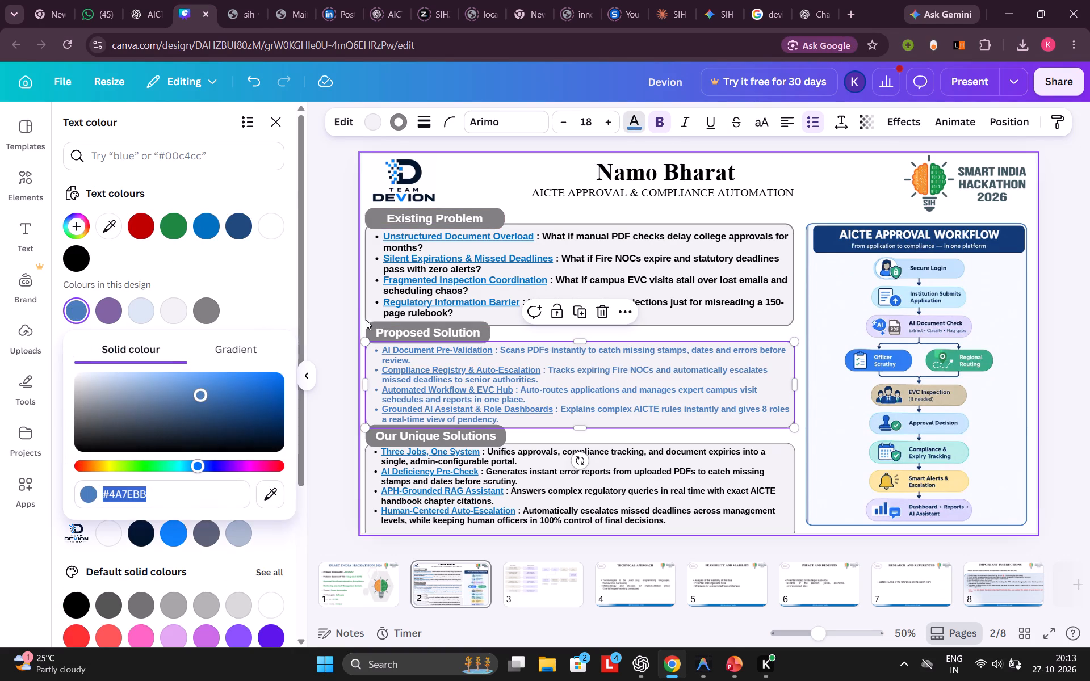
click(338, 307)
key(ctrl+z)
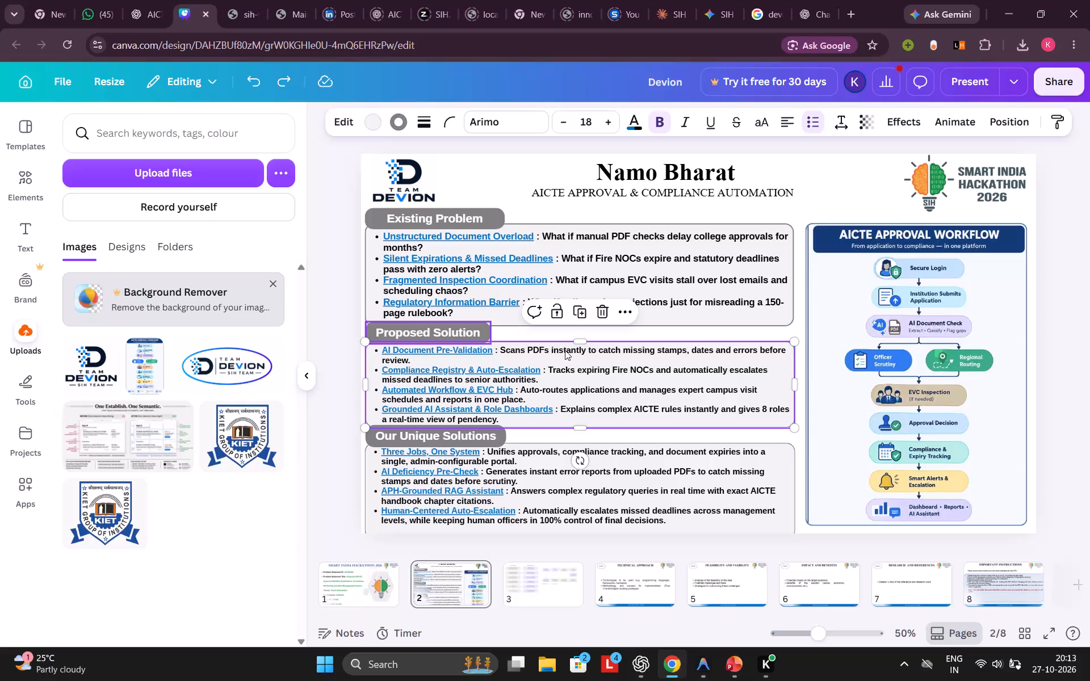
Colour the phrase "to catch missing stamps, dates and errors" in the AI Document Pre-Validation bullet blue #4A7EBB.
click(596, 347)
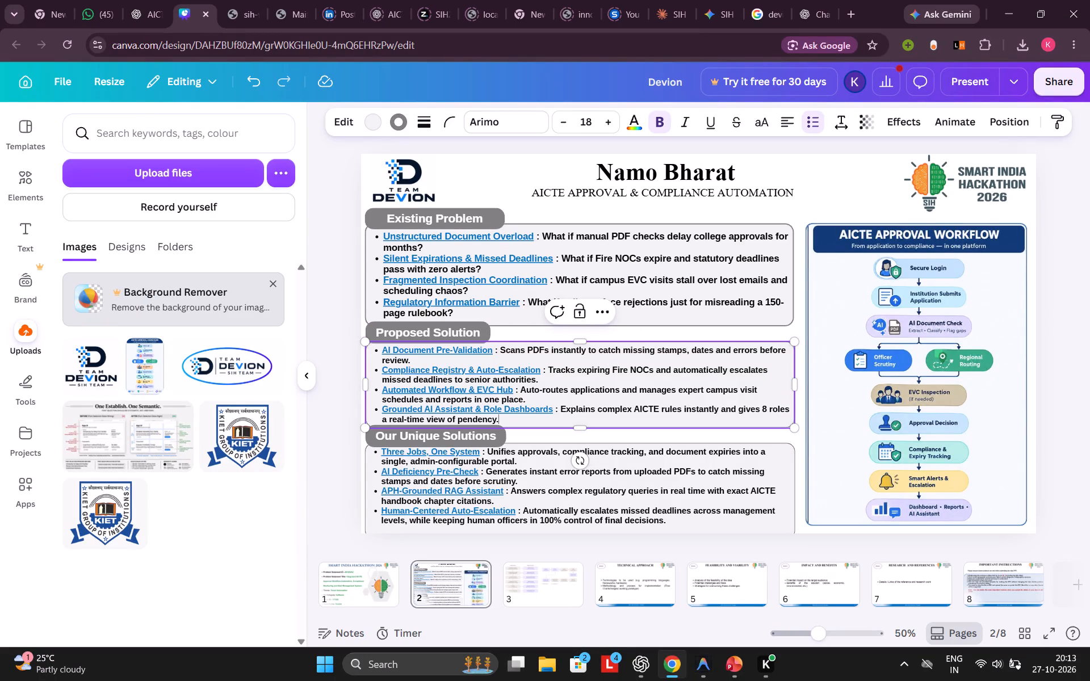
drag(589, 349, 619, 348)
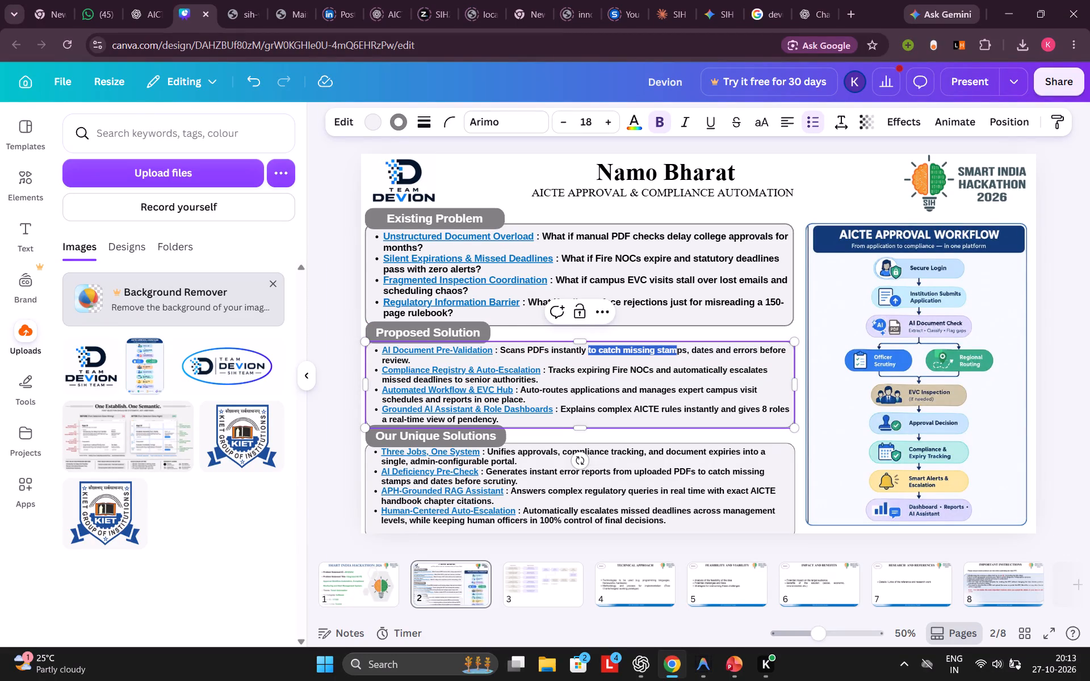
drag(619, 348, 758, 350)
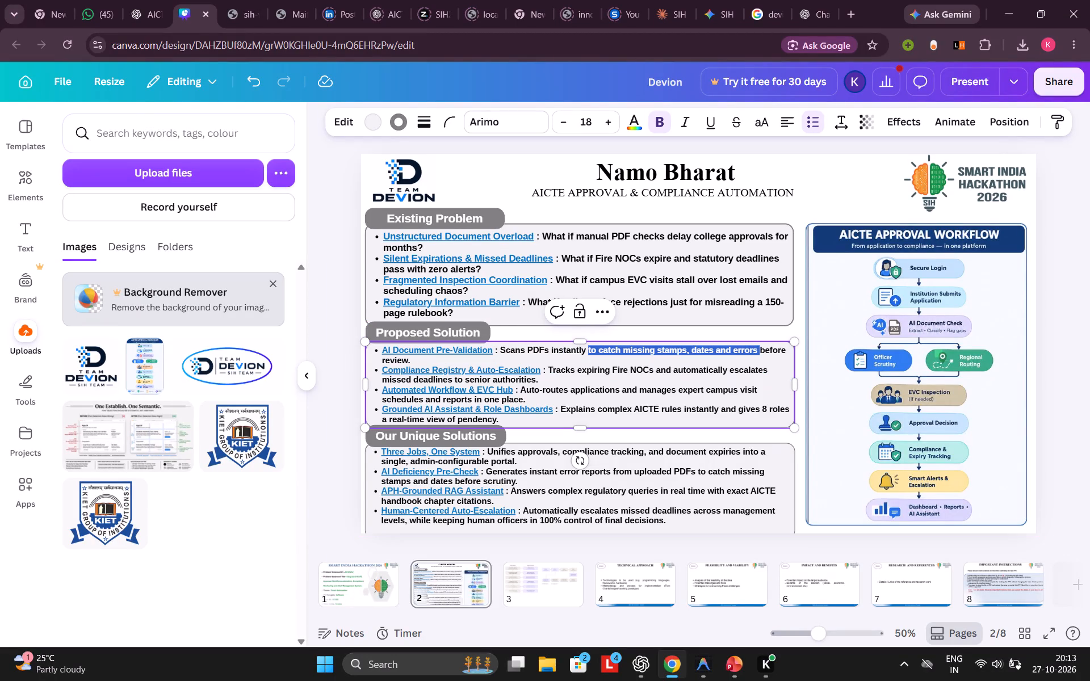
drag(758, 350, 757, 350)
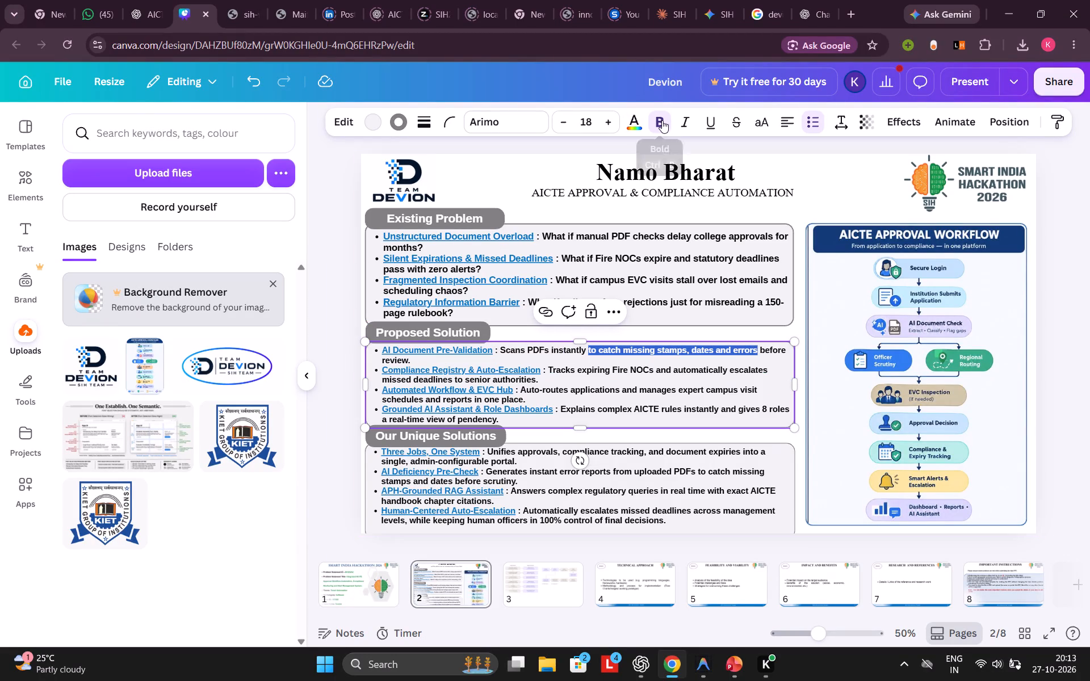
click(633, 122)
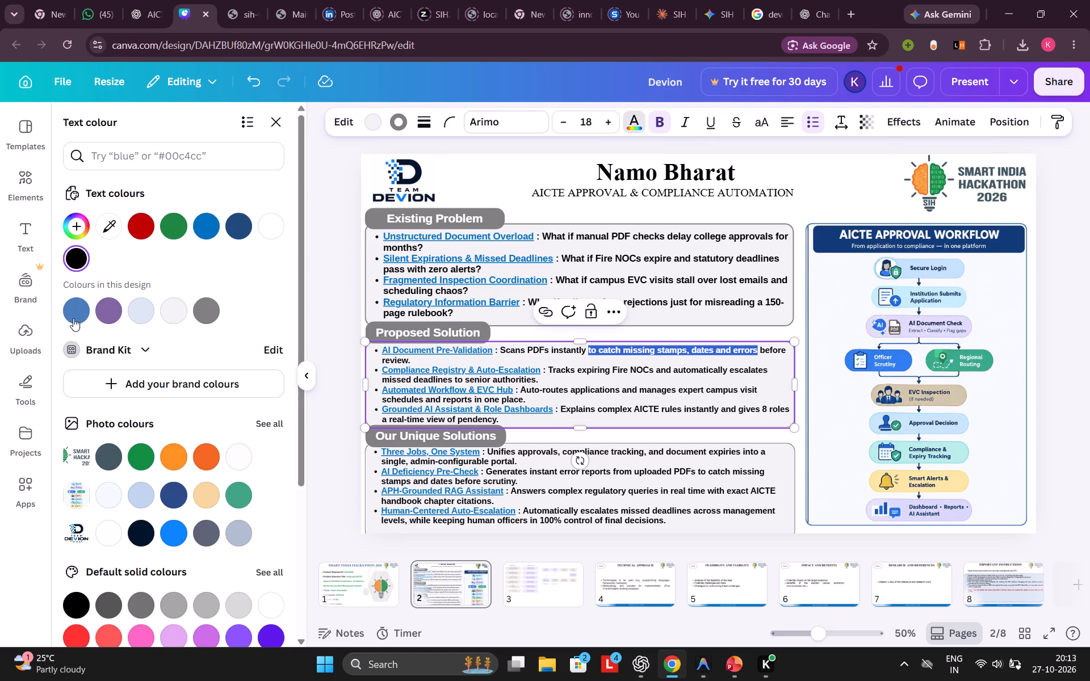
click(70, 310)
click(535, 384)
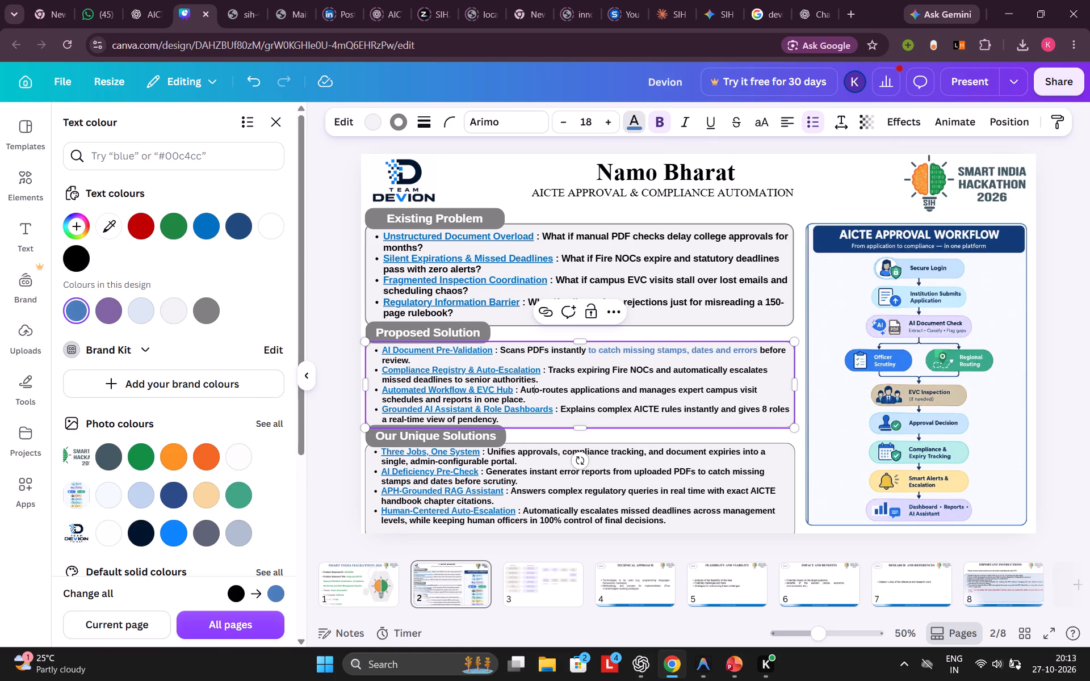
Recolour "to catch missing stamps, dates and errors" in the AI Document Pre-Validation bullet with the blue #0070C0.
drag(586, 348, 605, 348)
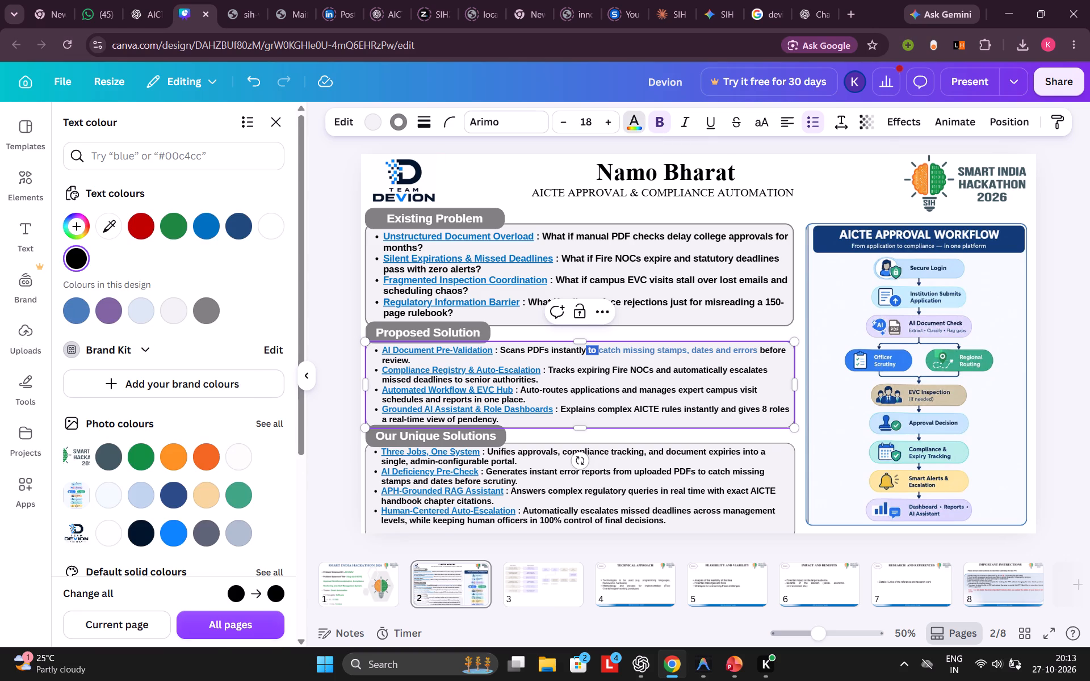
drag(605, 348, 758, 350)
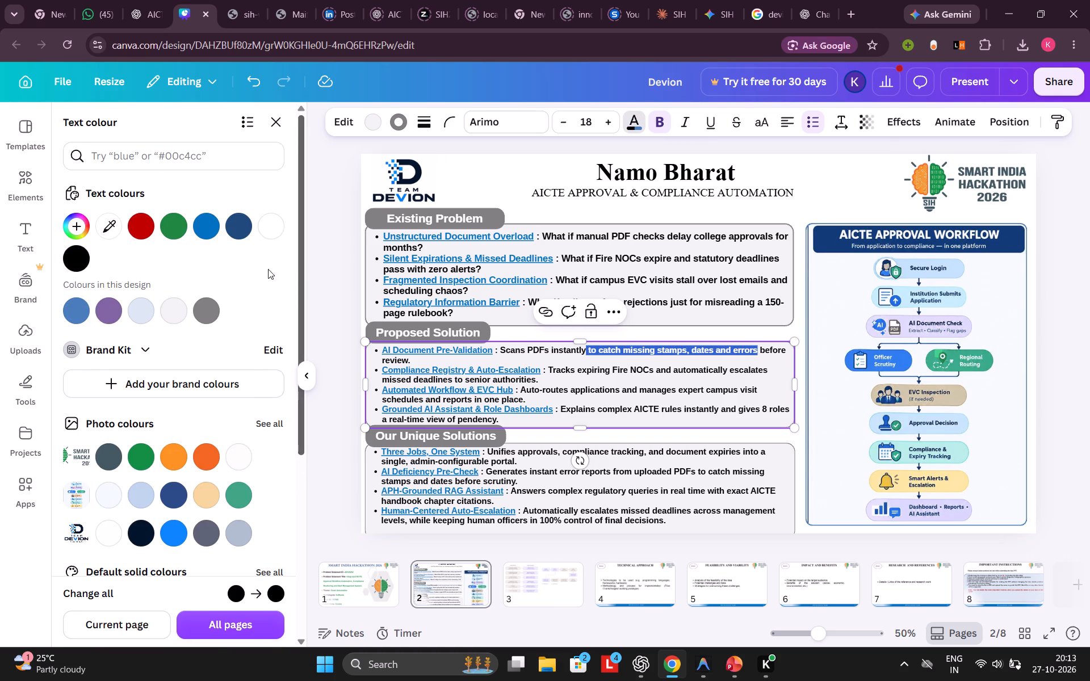
click(203, 232)
click(618, 378)
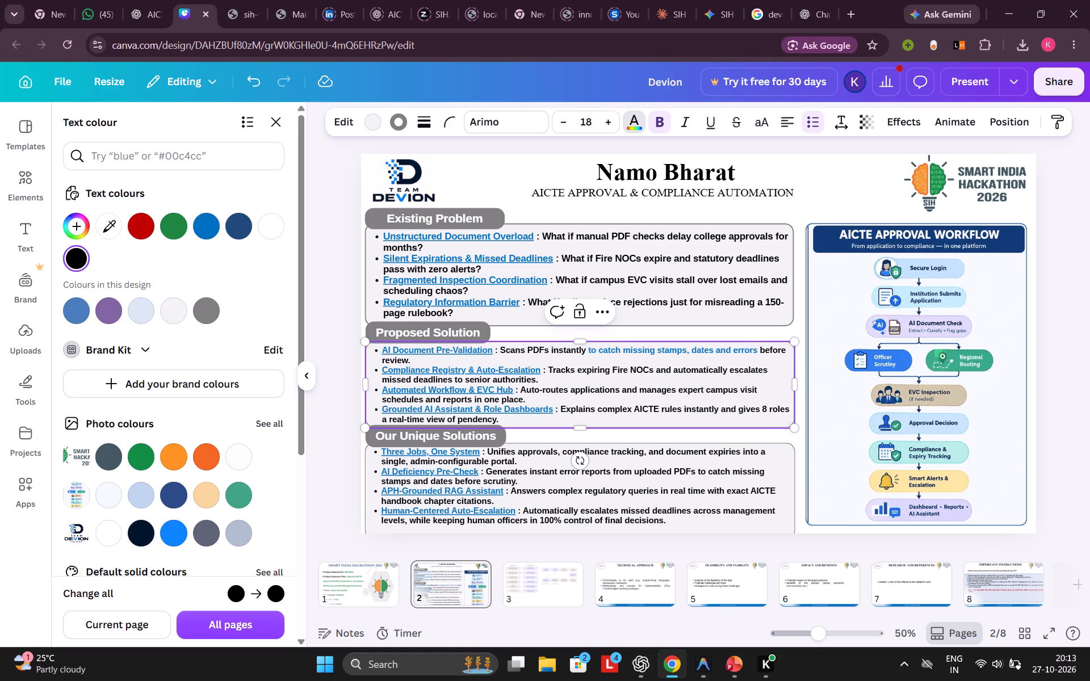
In the Compliance Registry & Auto-Escalation bullet, colour "Tracks expiring Fire NOCs" and "escalates missed deadlines" blue #0070C0.
drag(548, 369, 654, 368)
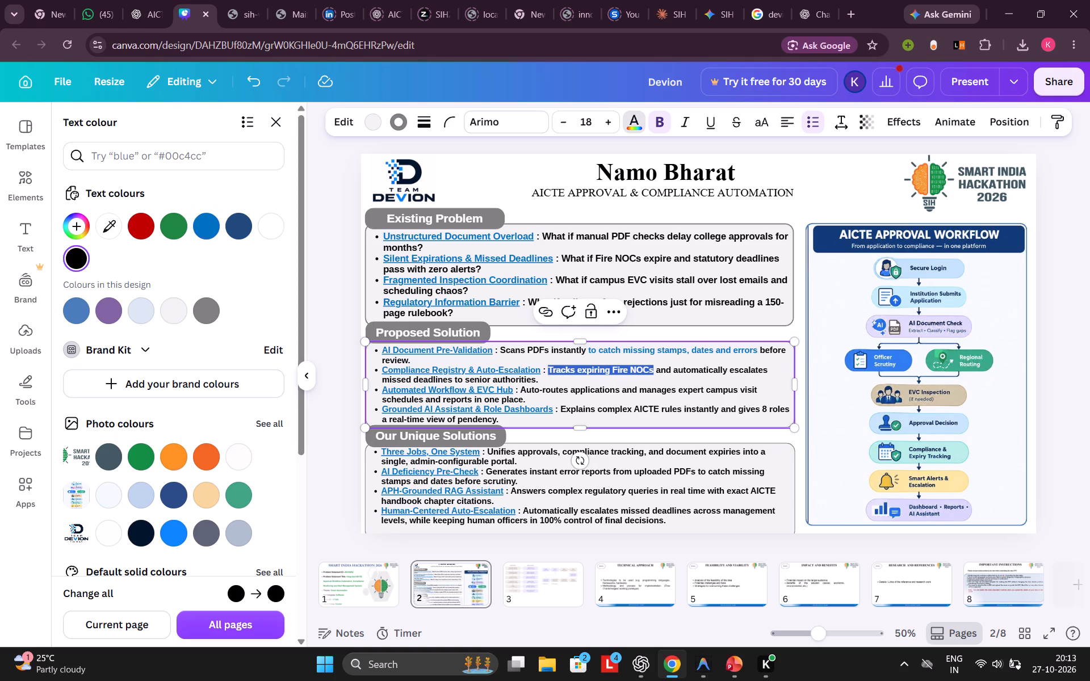
click(208, 225)
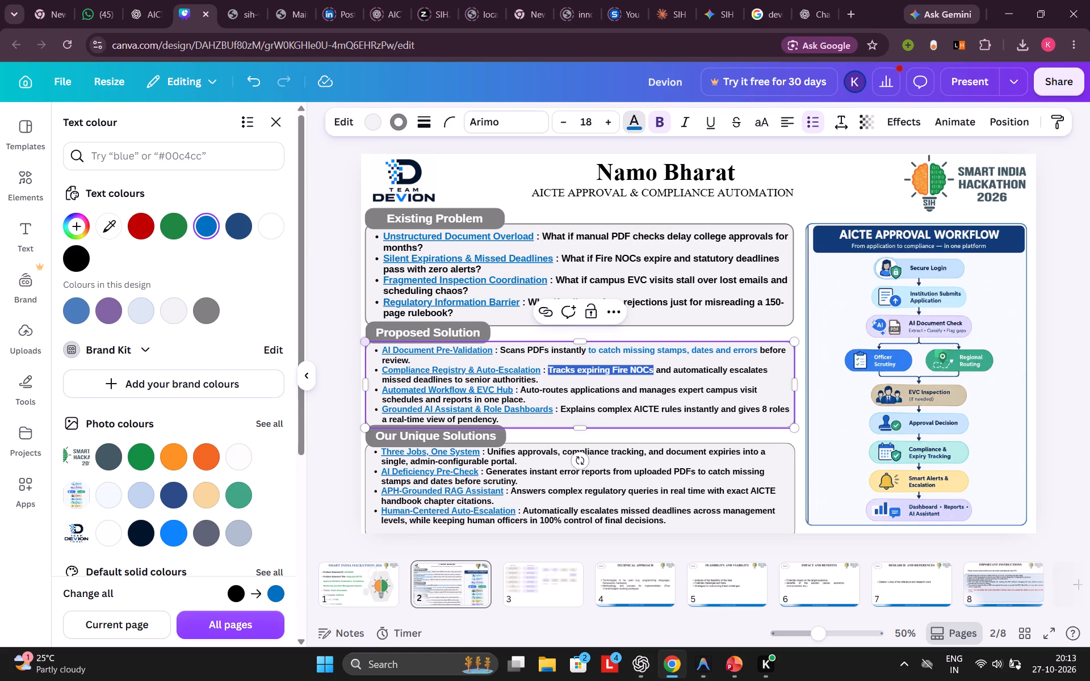
drag(729, 370, 450, 378)
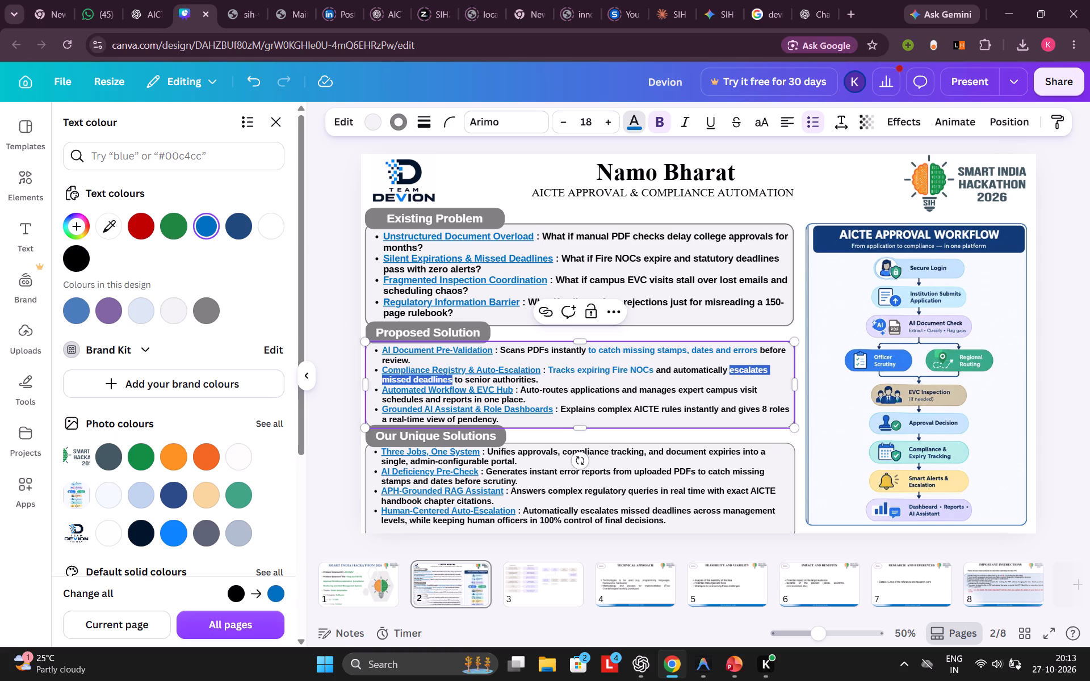
drag(450, 378, 451, 375)
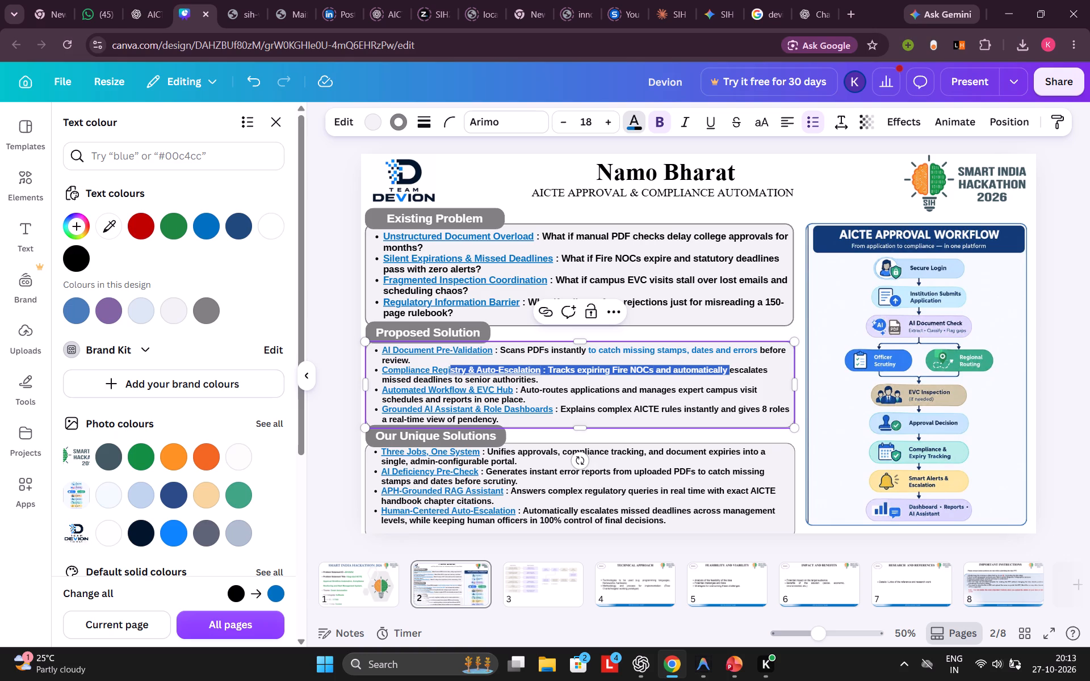
click(728, 372)
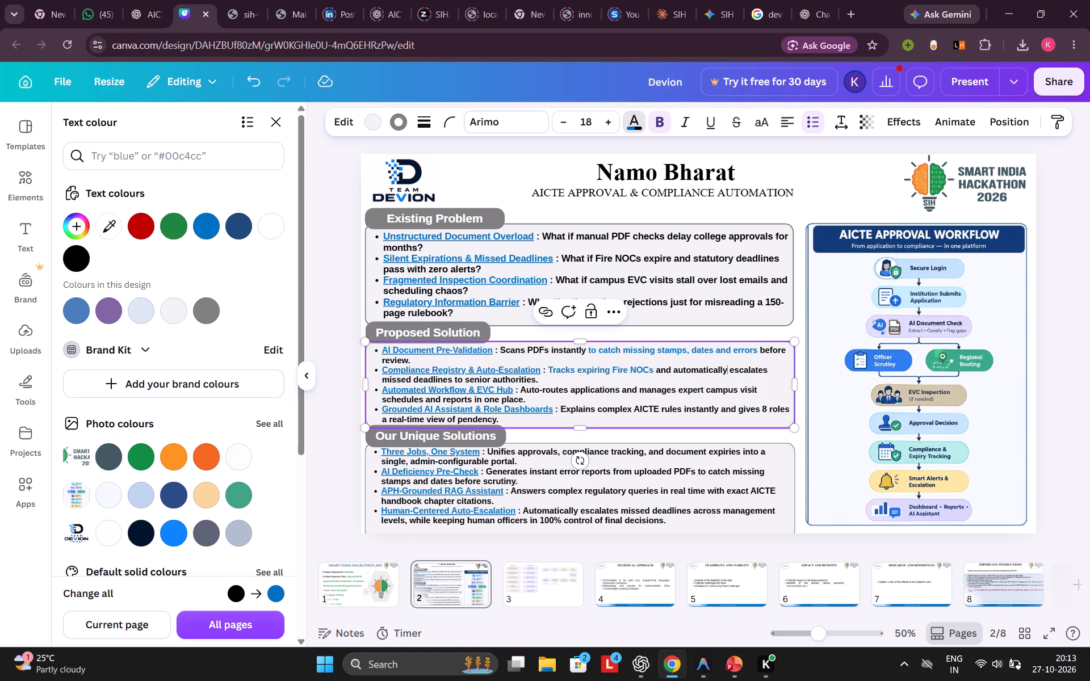
click(731, 369)
drag(731, 369, 450, 379)
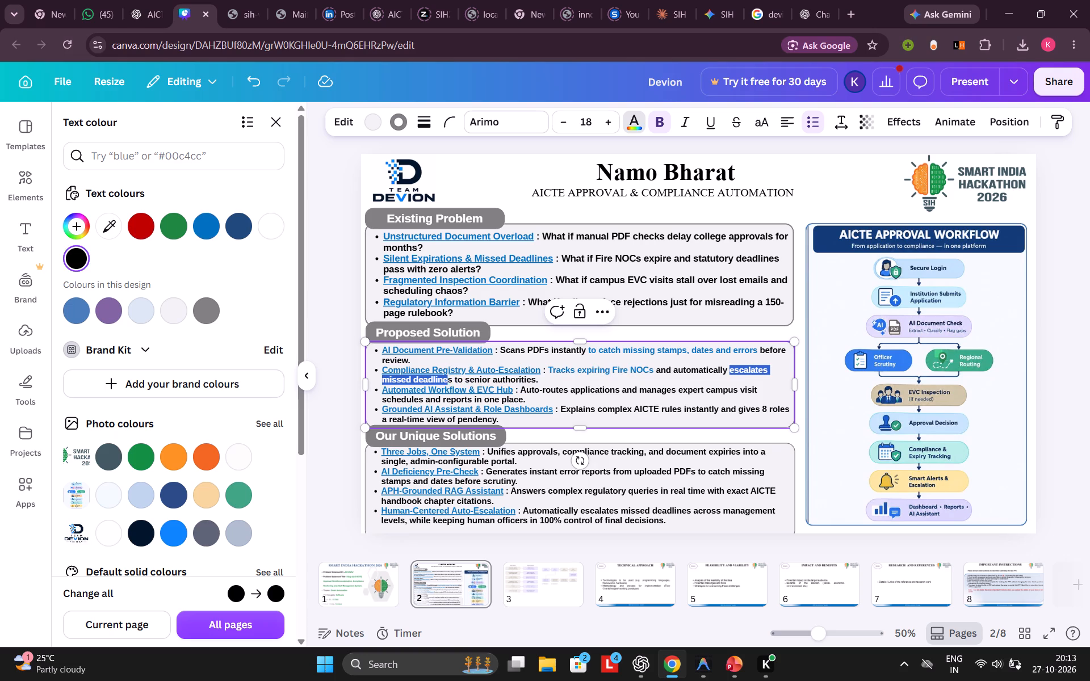
drag(450, 379, 453, 377)
drag(453, 377, 452, 377)
click(209, 228)
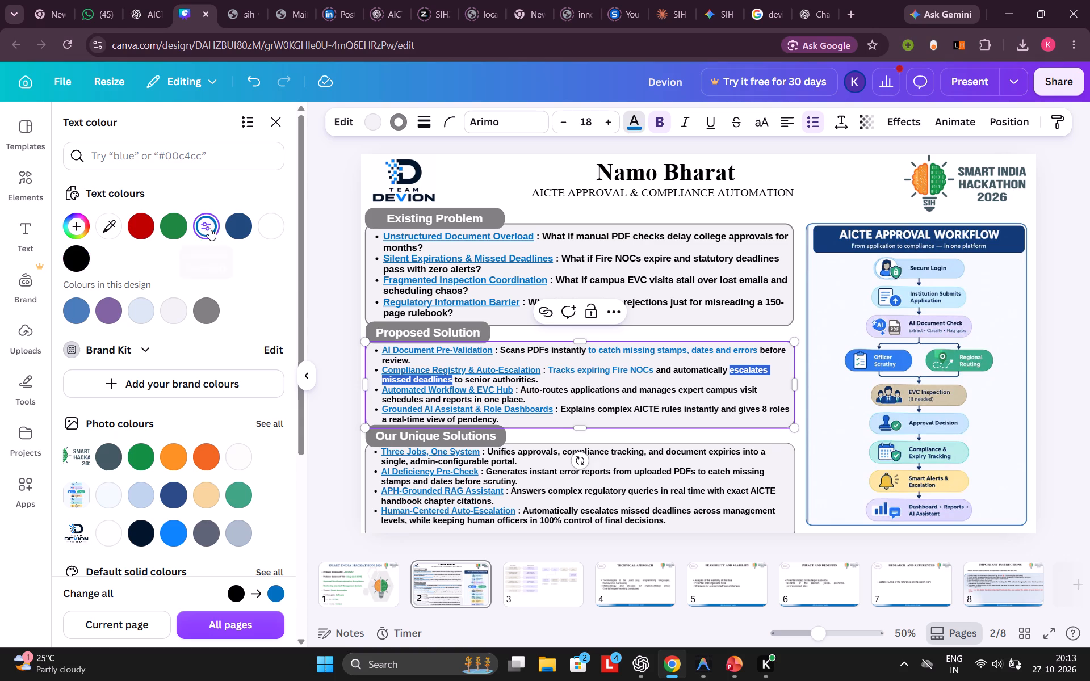
click(564, 392)
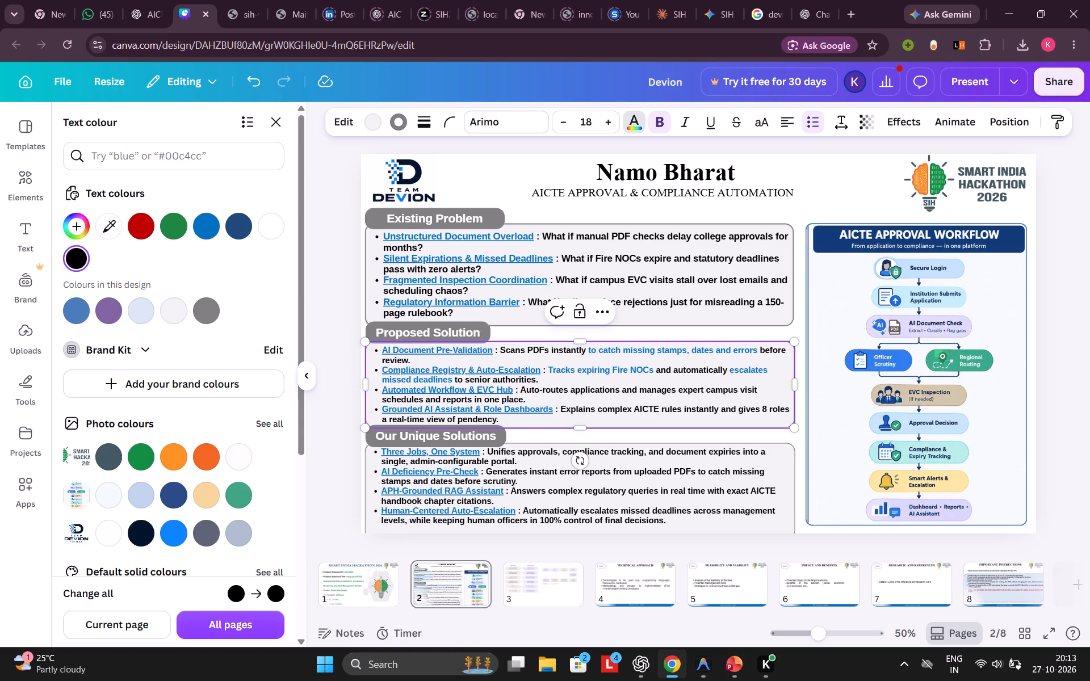
In the Automated Workflow & EVC Hub bullet, colour "Auto-routes applications", "expert campus visit schedules" and "reports in one place." blue #0070C0.
click(522, 390)
drag(522, 390, 618, 389)
click(211, 224)
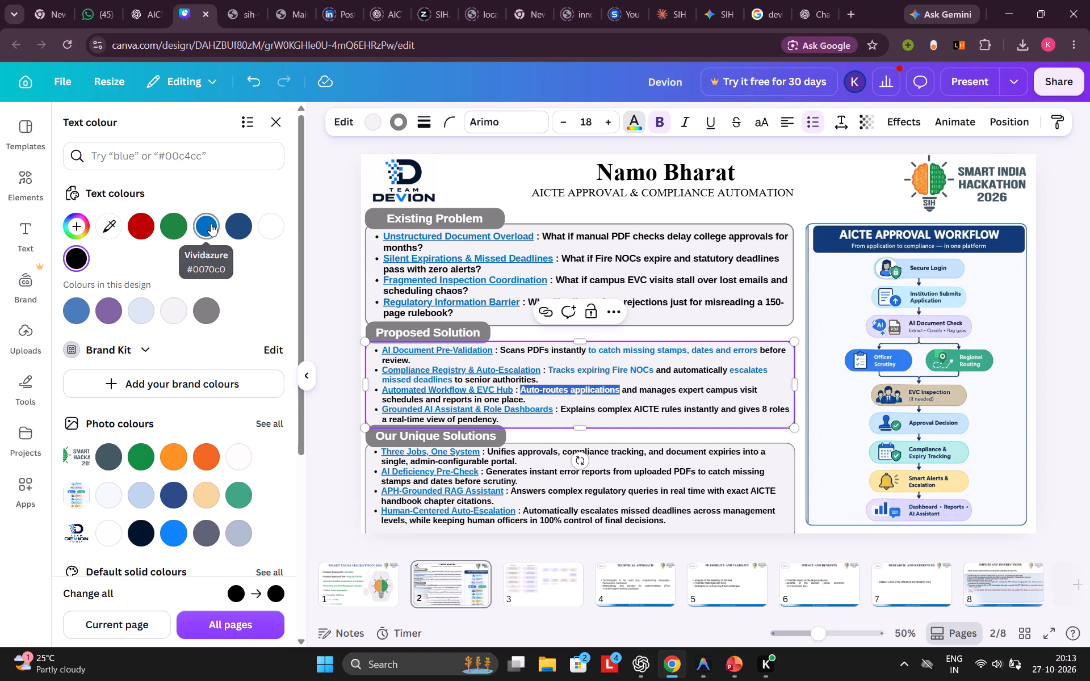
click(655, 409)
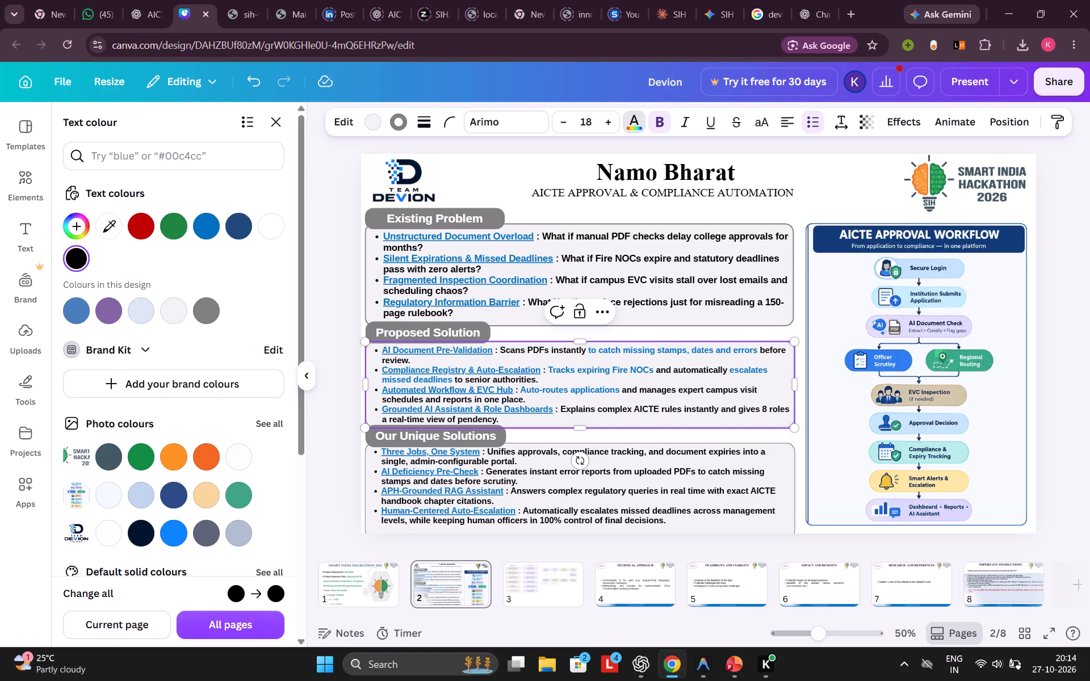
drag(679, 388, 433, 399)
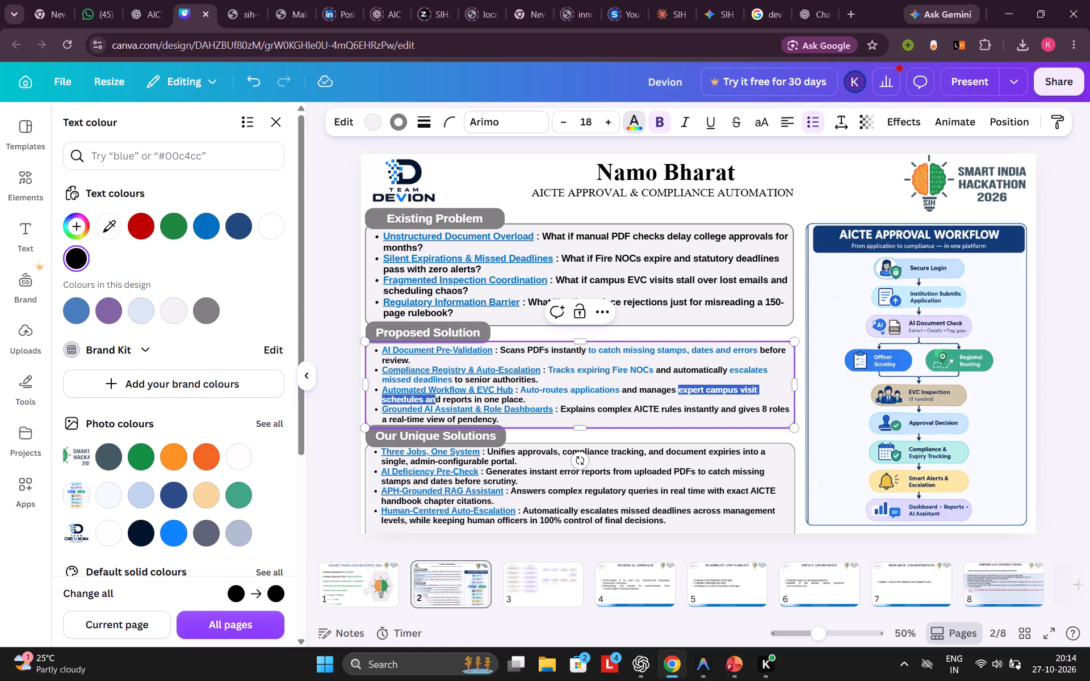
drag(433, 399, 420, 397)
drag(420, 397, 422, 394)
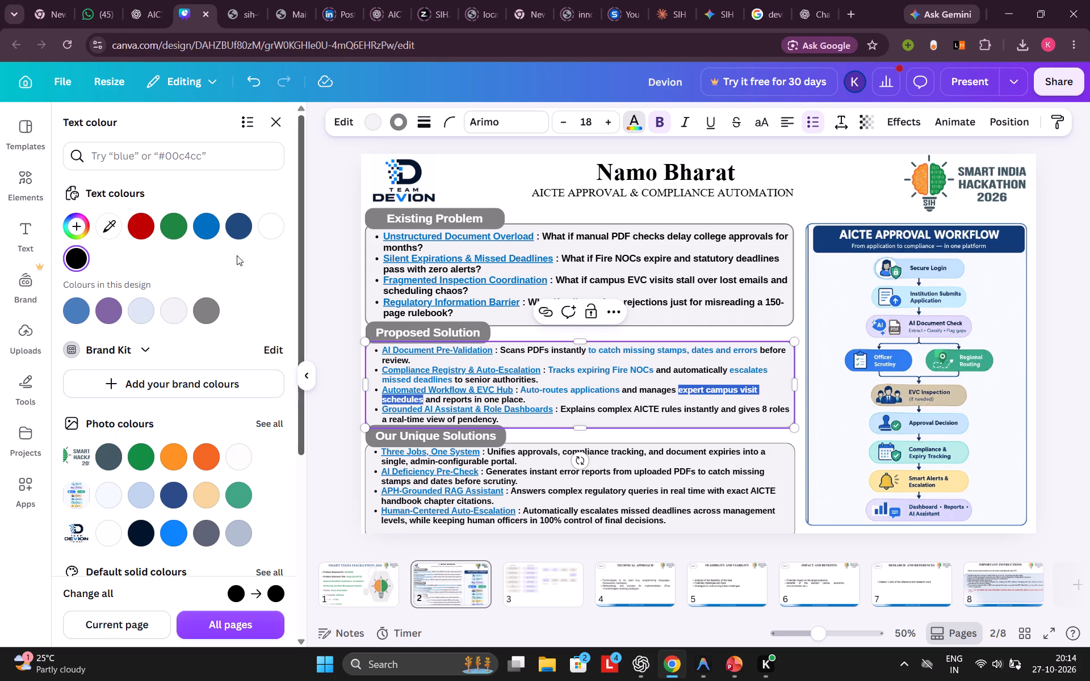
click(205, 230)
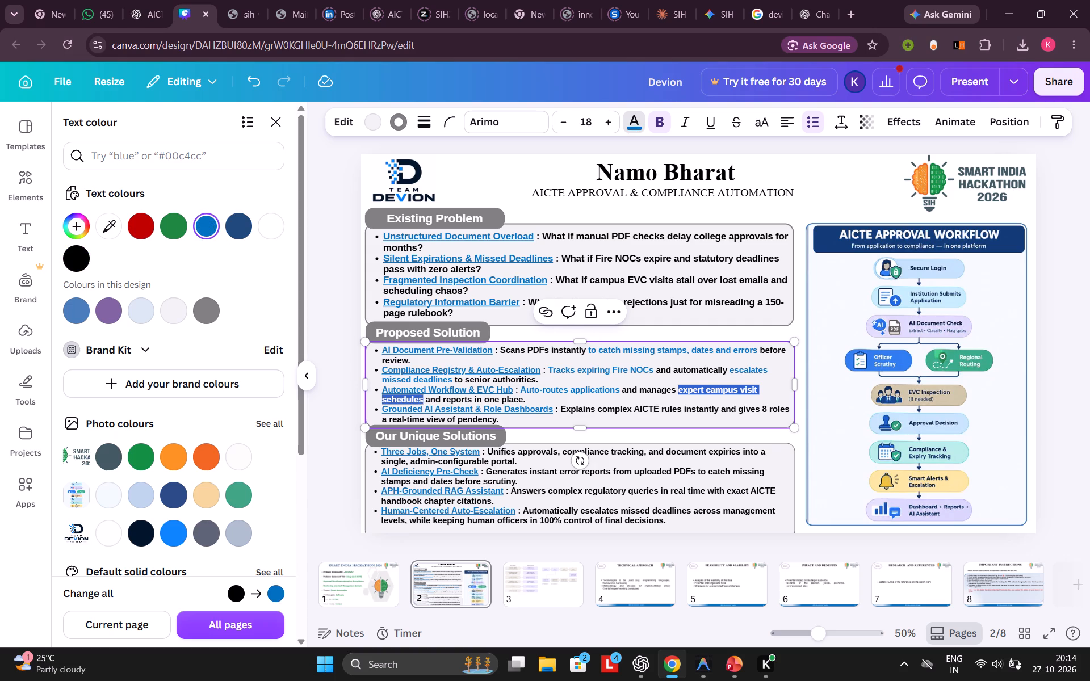
click(443, 400)
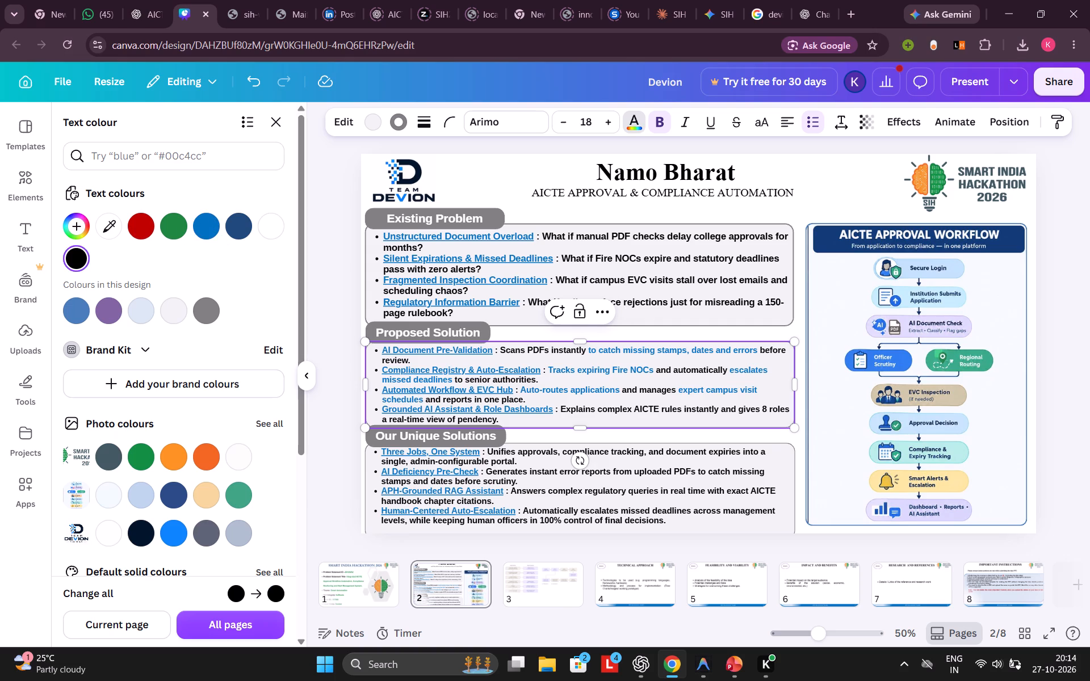
drag(443, 400, 530, 401)
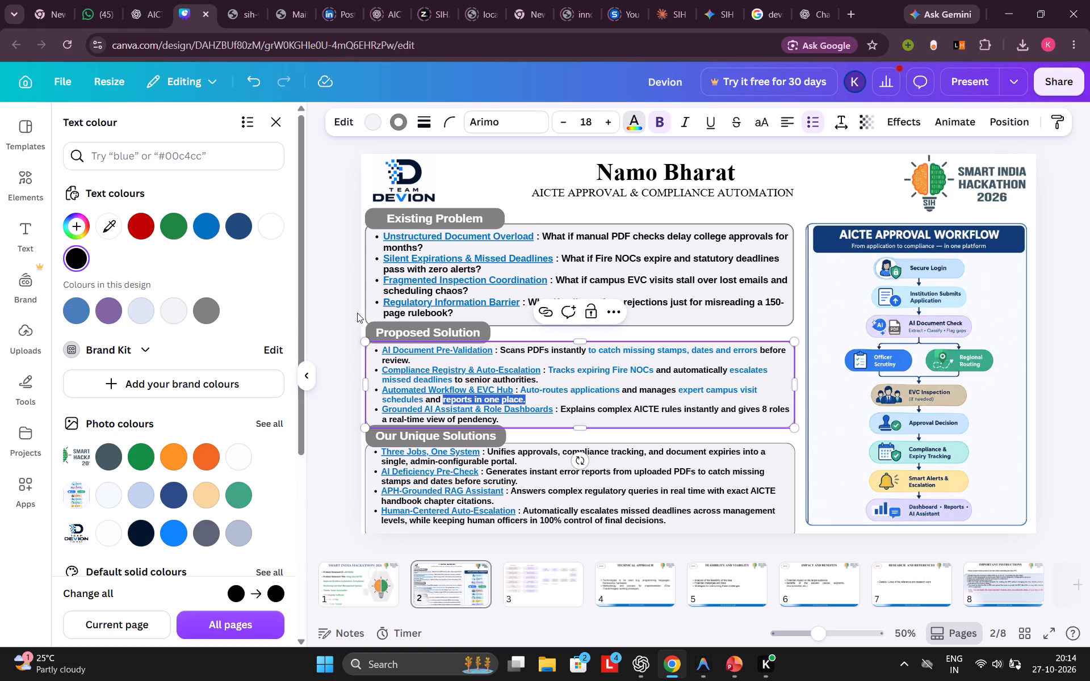
click(206, 221)
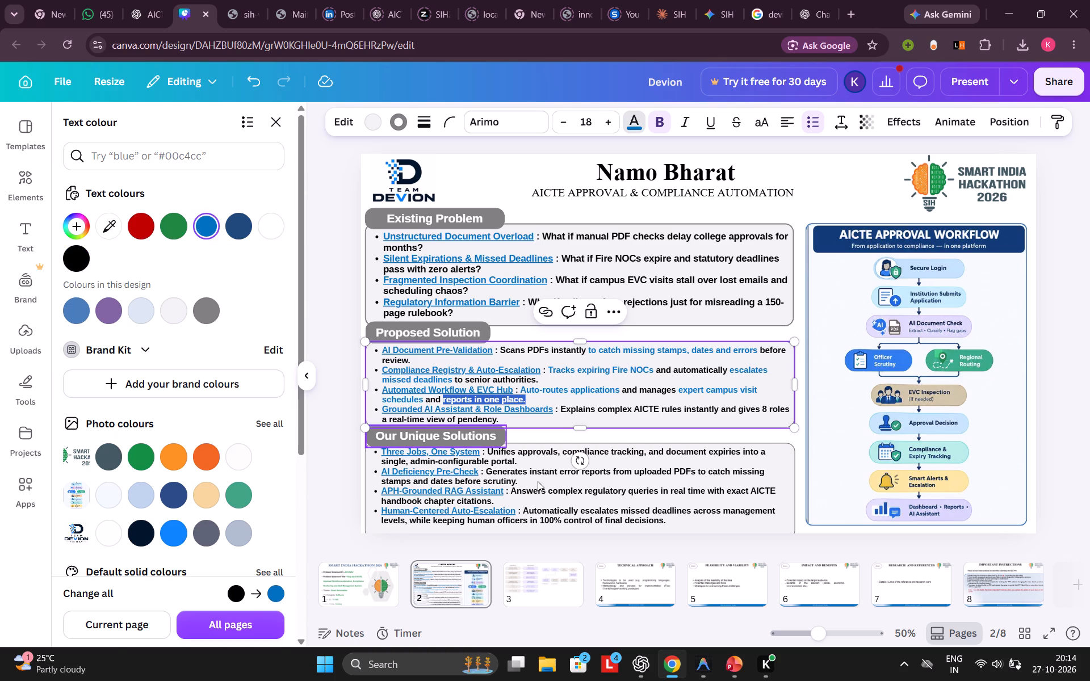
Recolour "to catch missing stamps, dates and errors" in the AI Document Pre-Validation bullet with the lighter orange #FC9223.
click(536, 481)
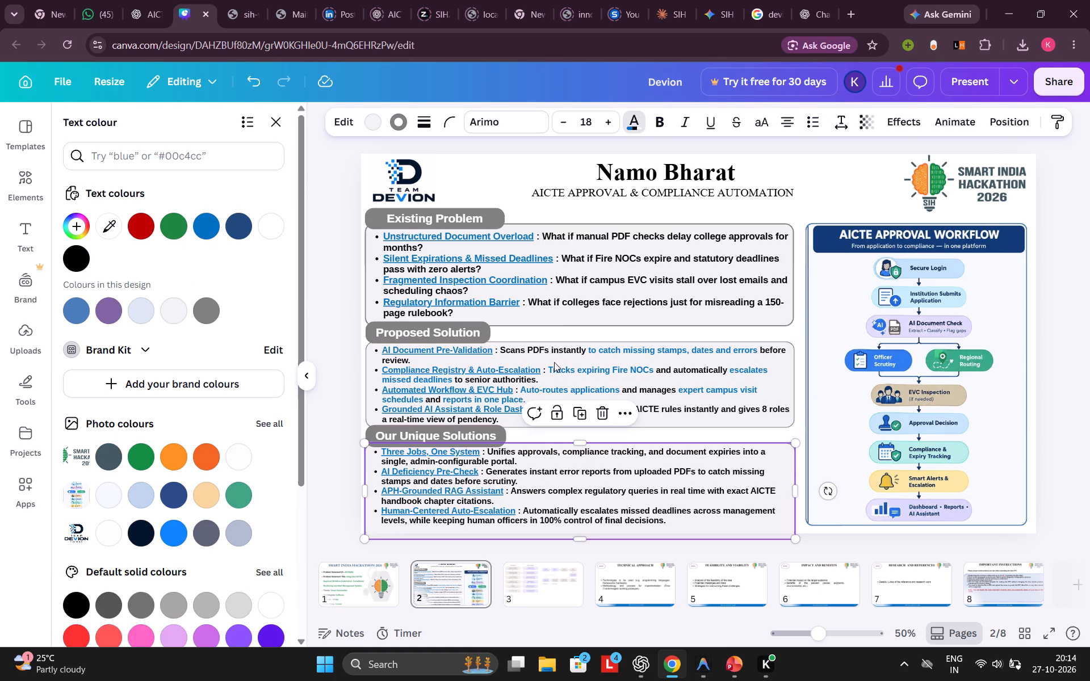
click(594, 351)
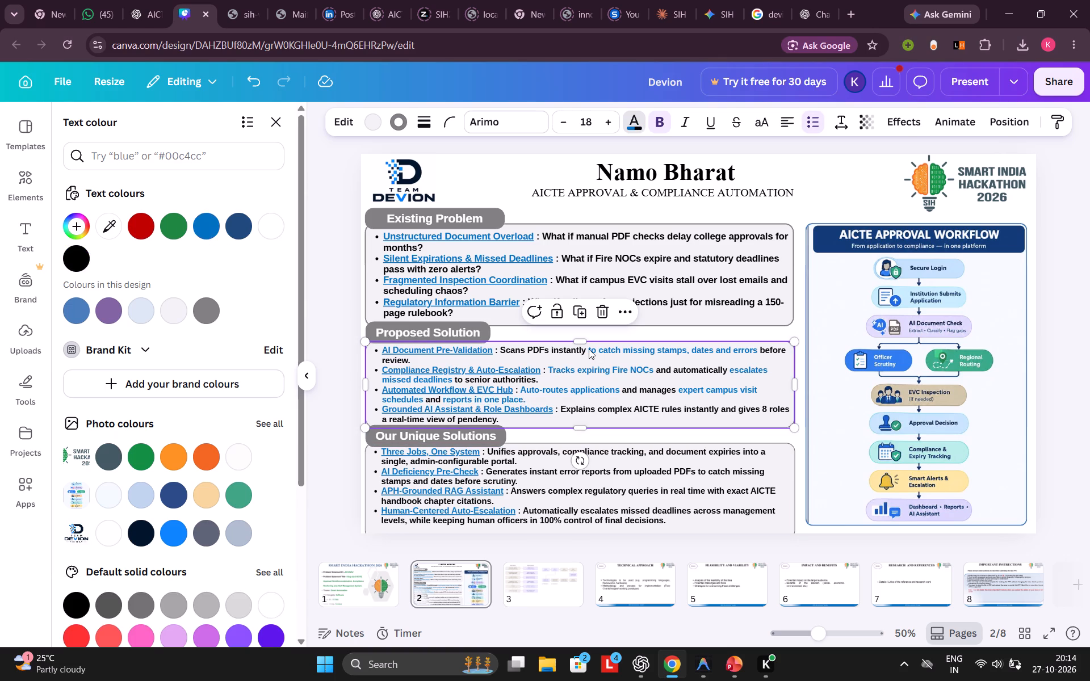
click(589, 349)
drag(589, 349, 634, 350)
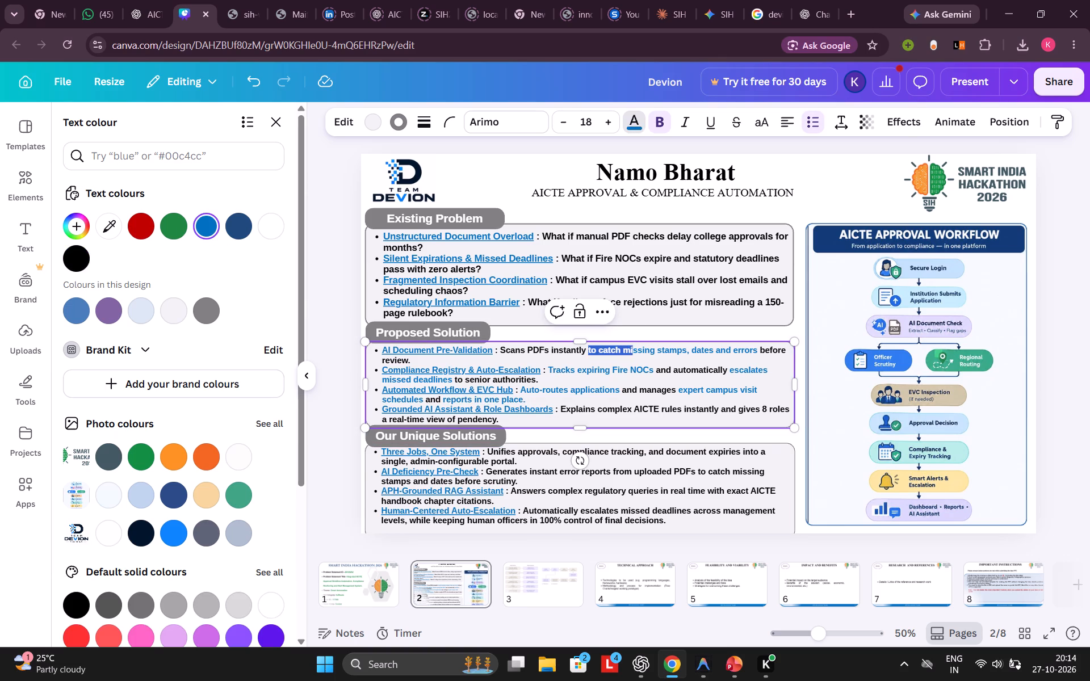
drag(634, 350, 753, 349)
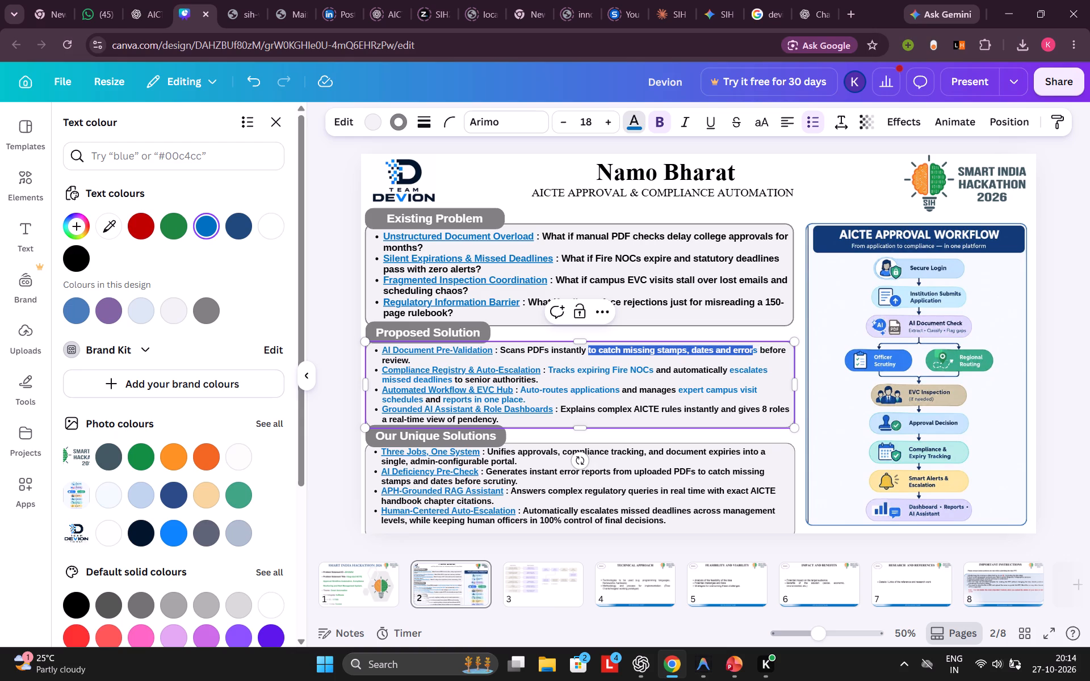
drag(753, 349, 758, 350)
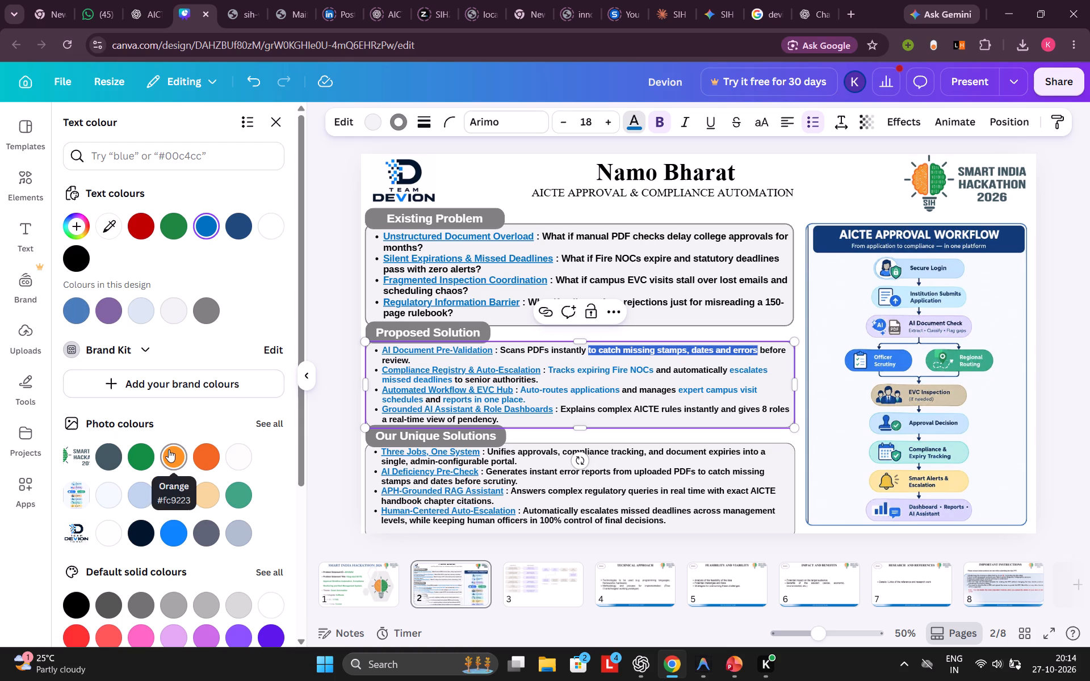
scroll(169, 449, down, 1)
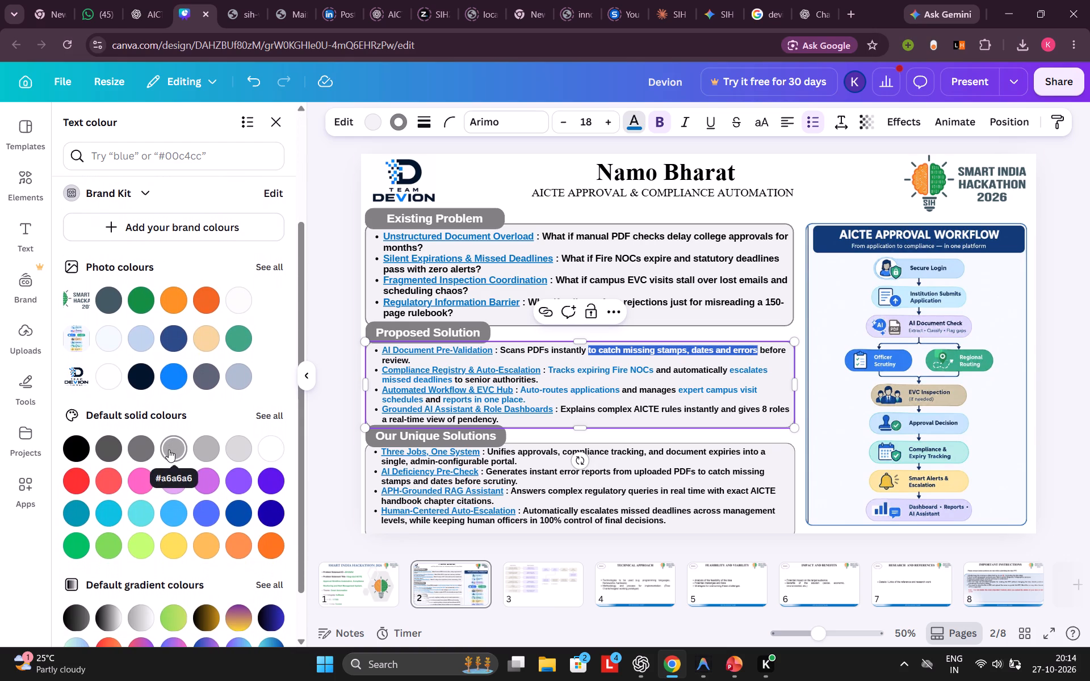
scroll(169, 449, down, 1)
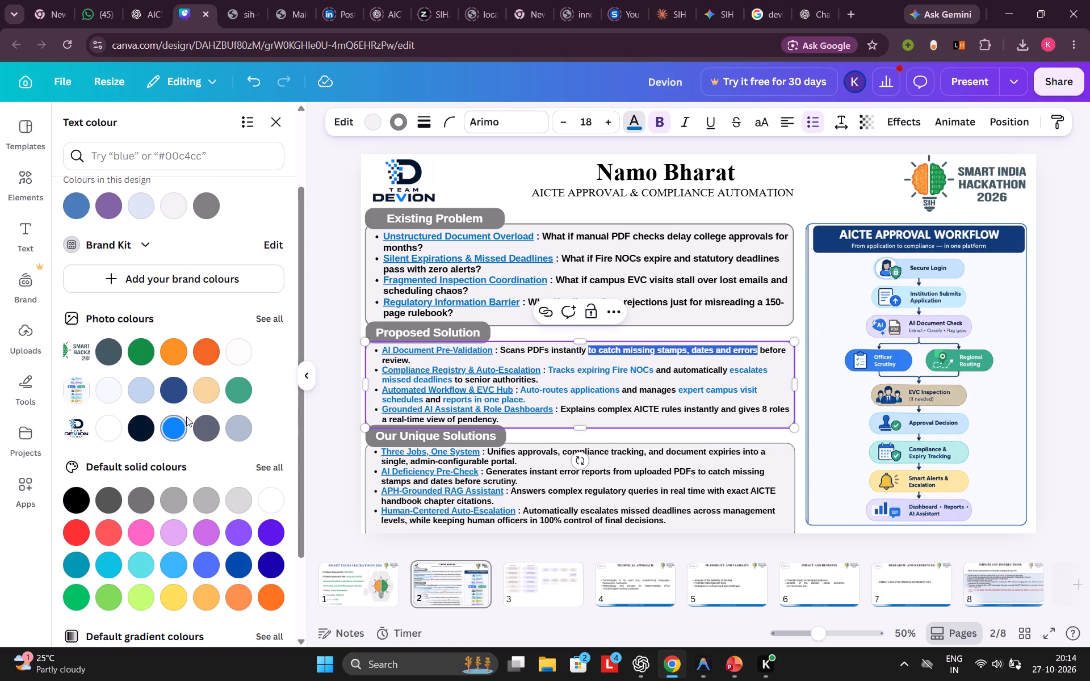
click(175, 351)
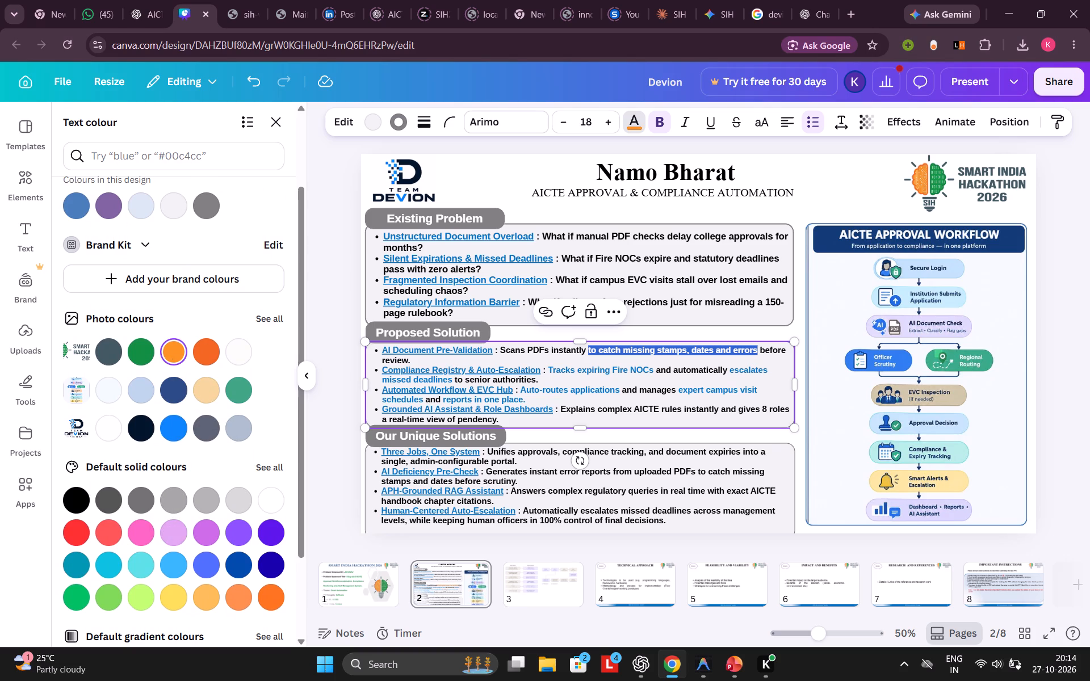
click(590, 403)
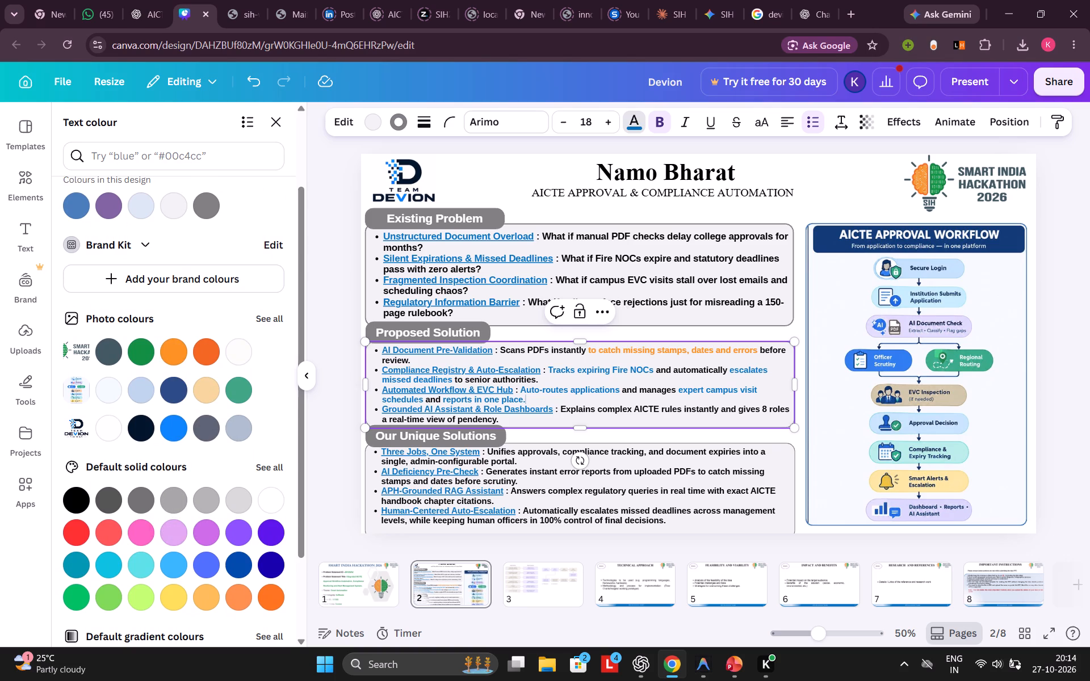
Recolour "to catch missing stamps, dates and errors" in the AI Document Pre-Validation bullet with the darker orange #F26720.
click(206, 350)
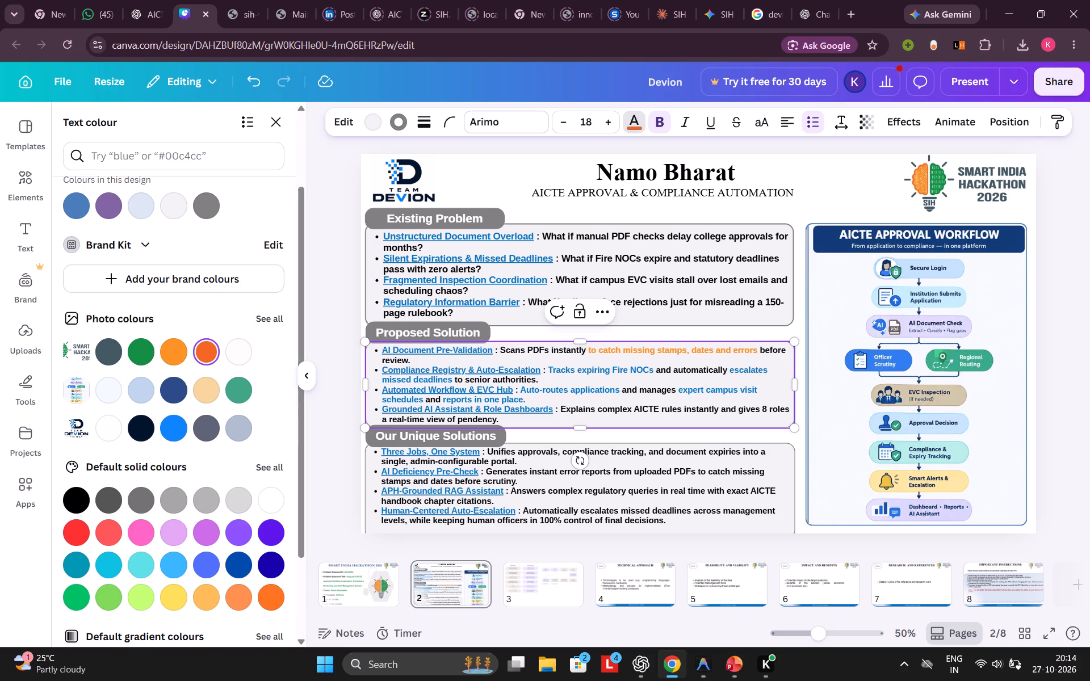
drag(588, 351, 727, 354)
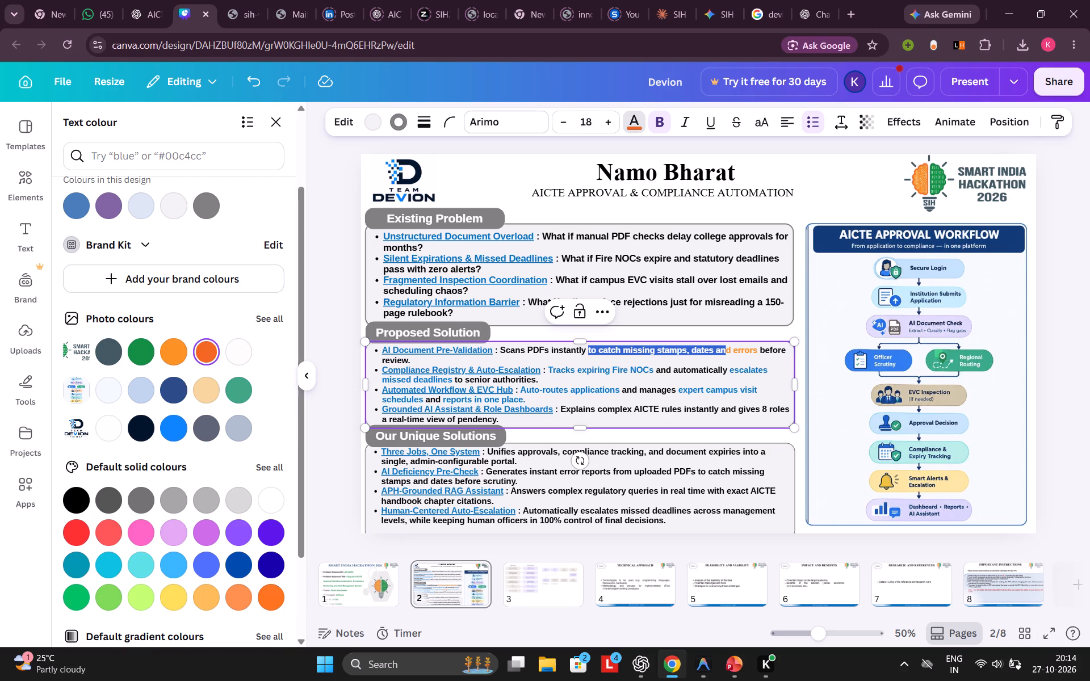
drag(727, 354, 756, 352)
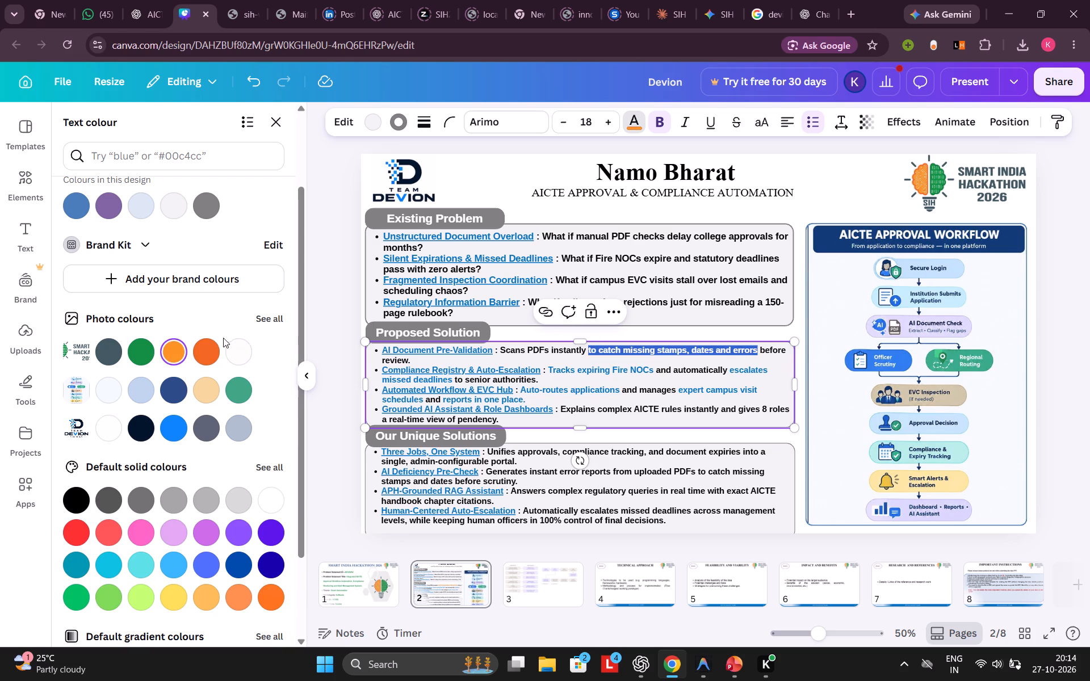
click(207, 348)
click(628, 360)
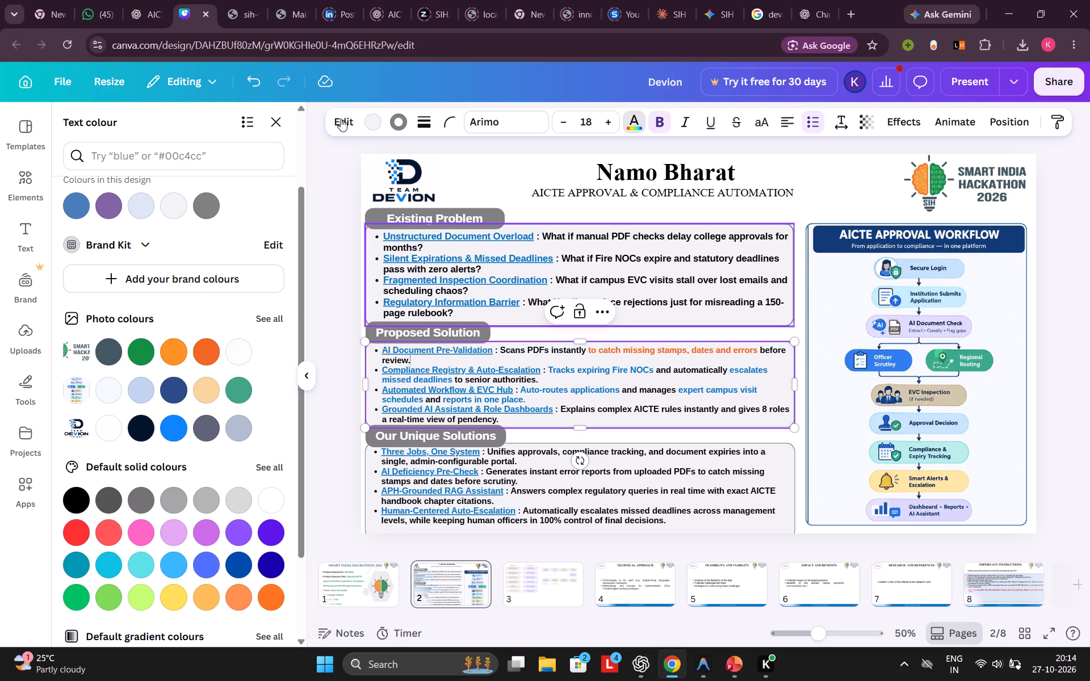
Check the highlighting in sih-winning-ppt-1.pdf, and colour "Tracks expiring Fire NOCs" and "escalates missed deadlines" orange #F26720 in the Compliance Registry & Auto-Escalation bullet.
click(236, 0)
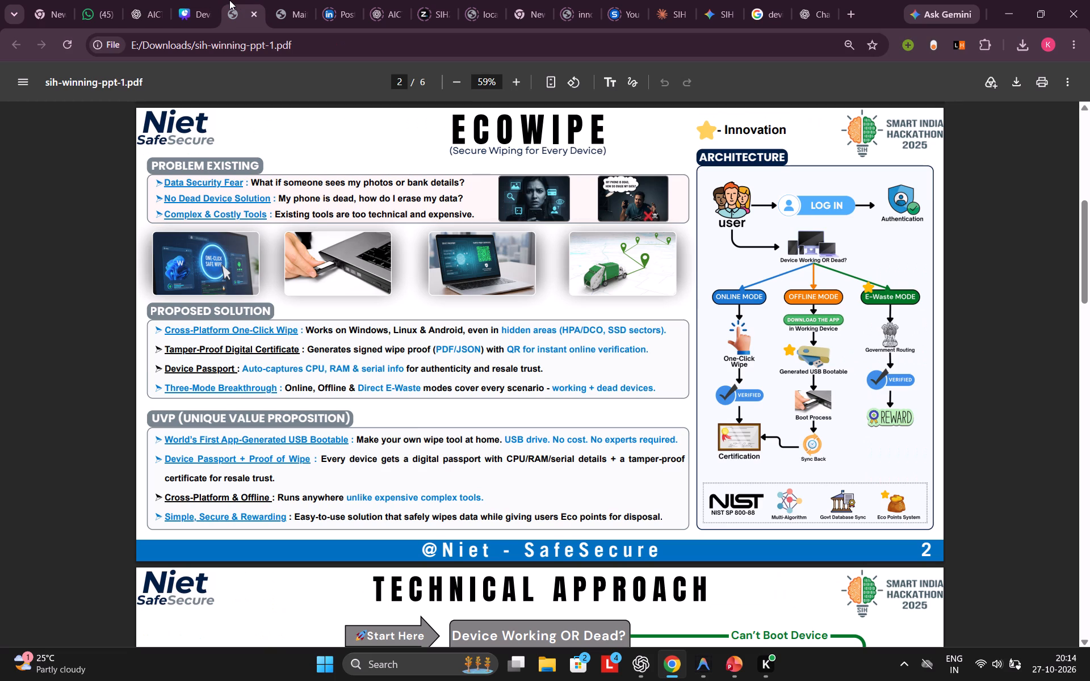
click(195, 0)
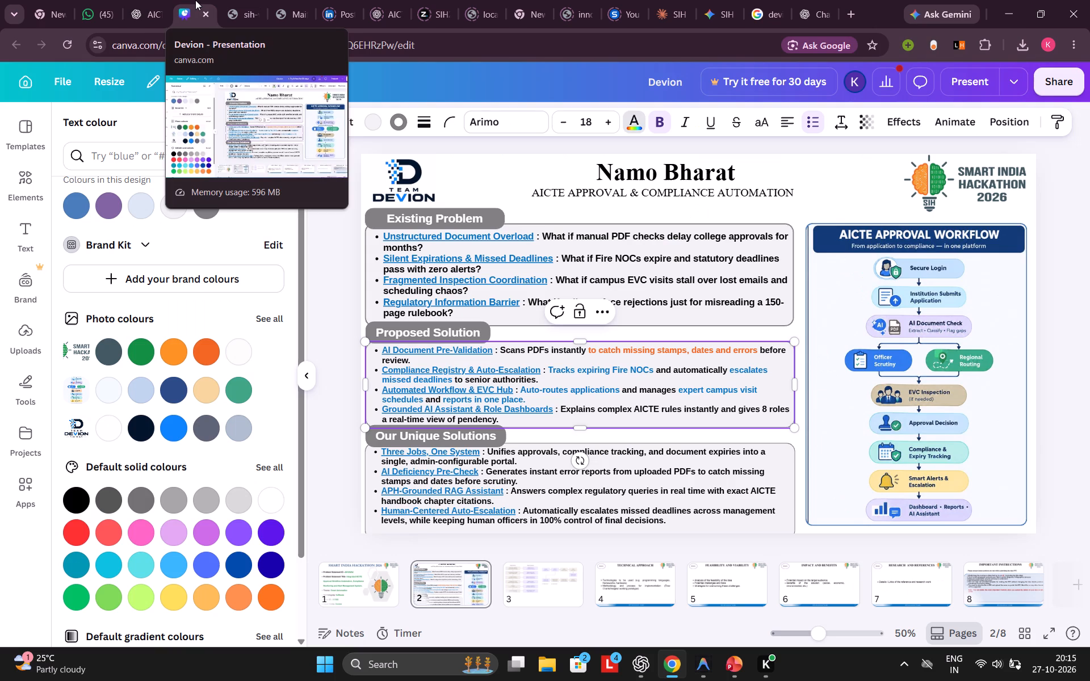
click(267, 0)
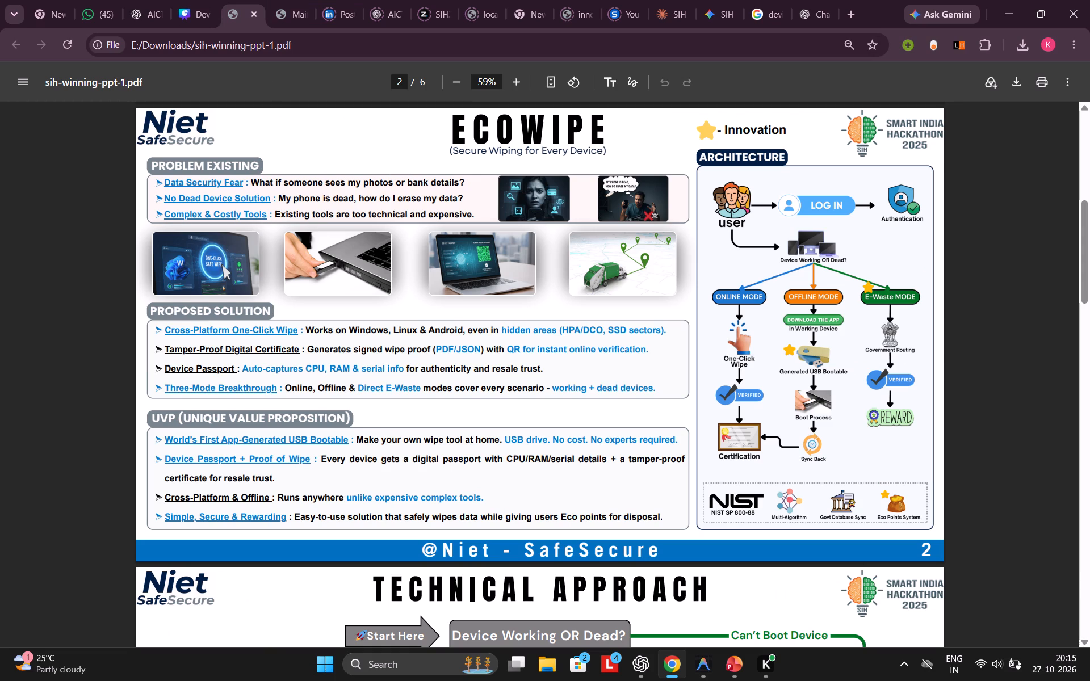
click(189, 0)
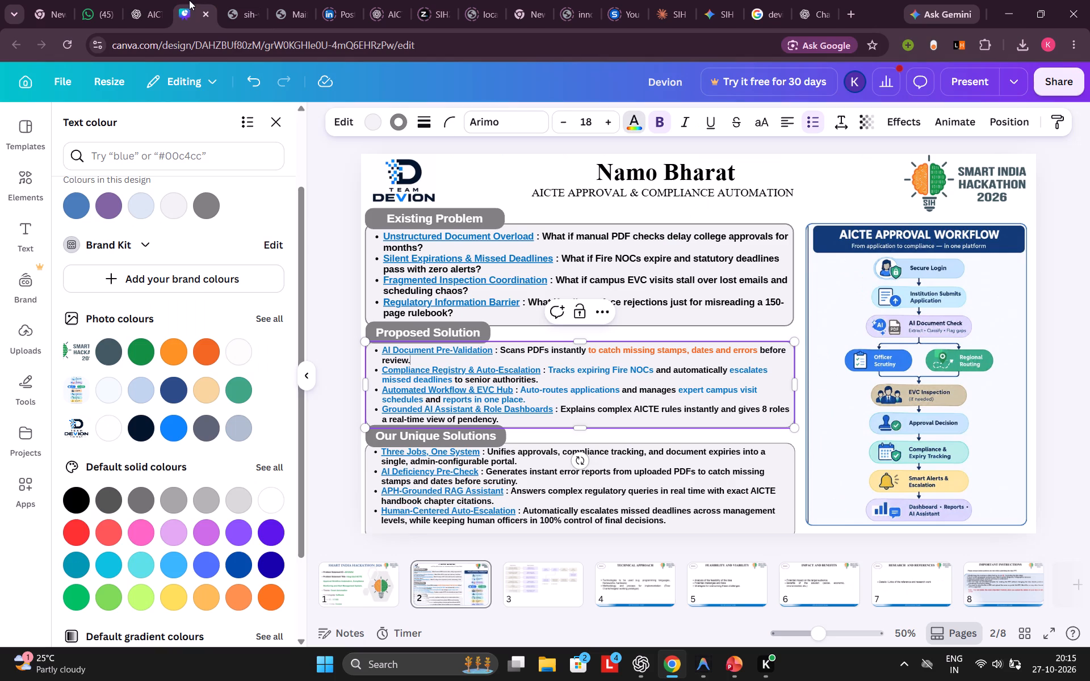
click(634, 375)
drag(548, 368, 645, 372)
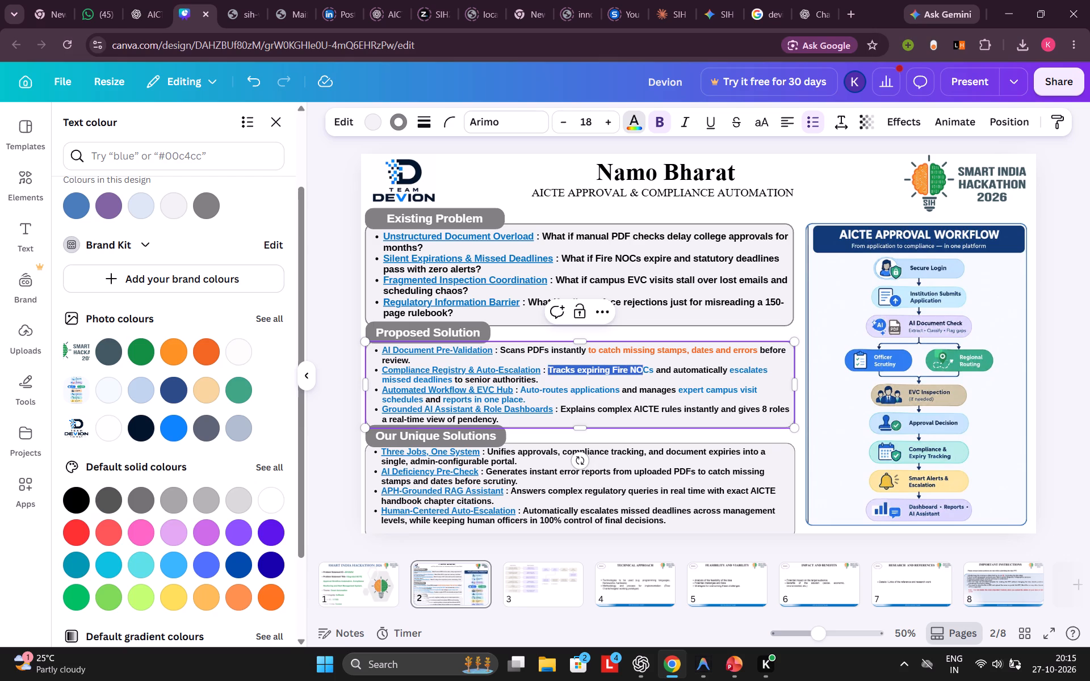
drag(645, 372, 652, 369)
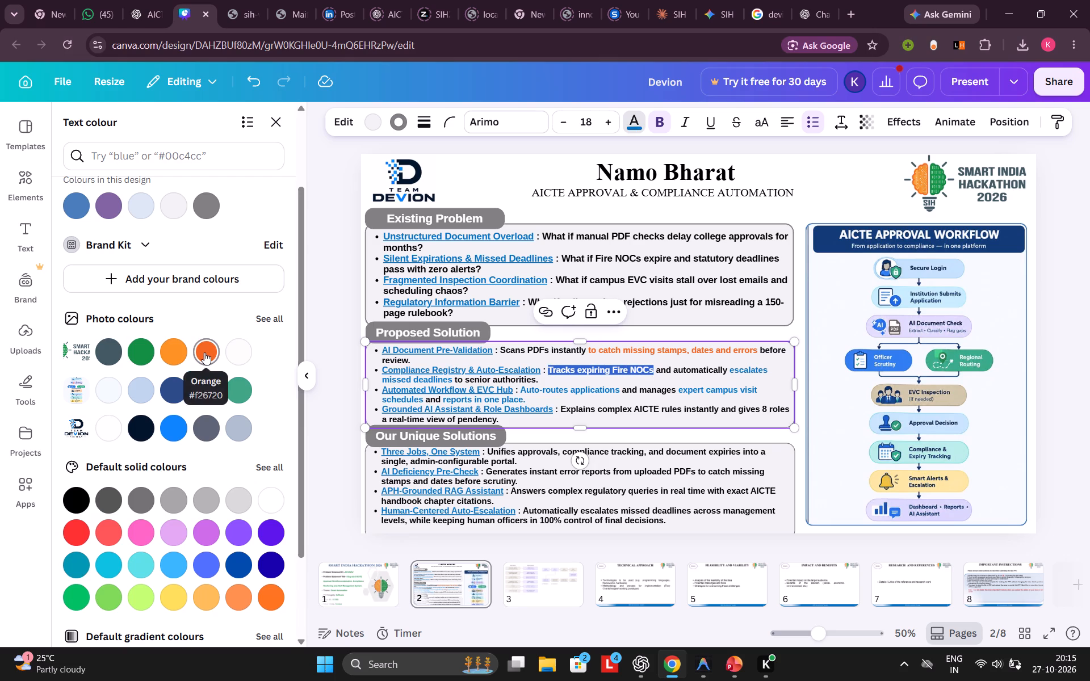
click(206, 352)
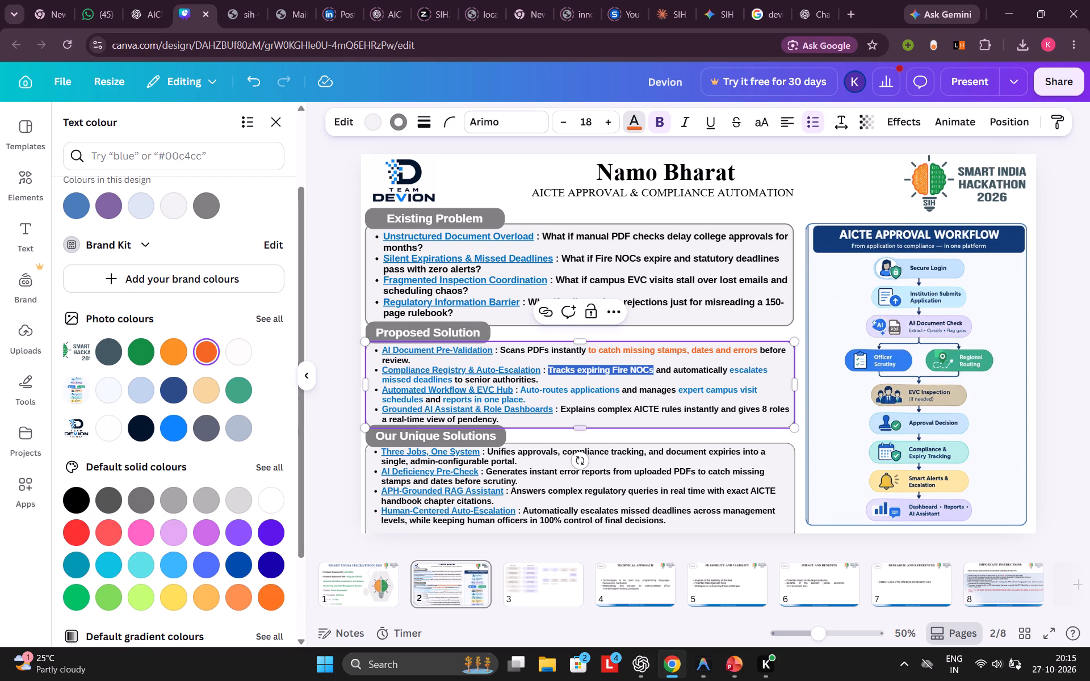
drag(729, 371, 442, 384)
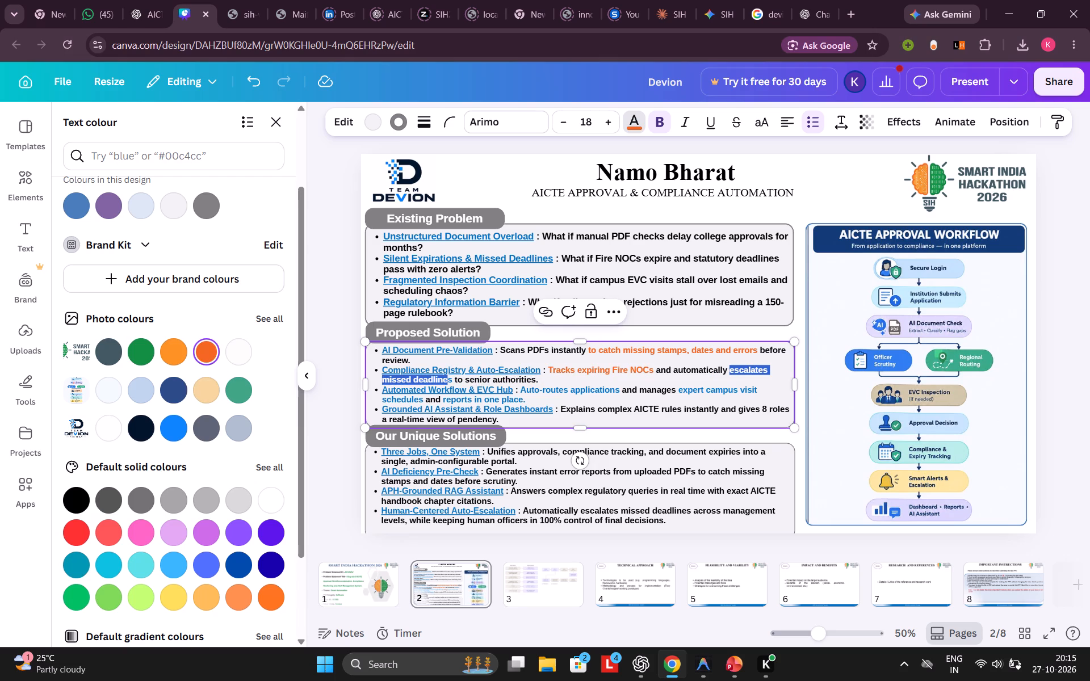
drag(442, 384, 451, 381)
click(210, 351)
In the Automated Workflow & EVC Hub bullet, colour "Auto-routes applications" near-black and "manages expert campus visit schedules and reports in one place." orange #F26720.
click(539, 391)
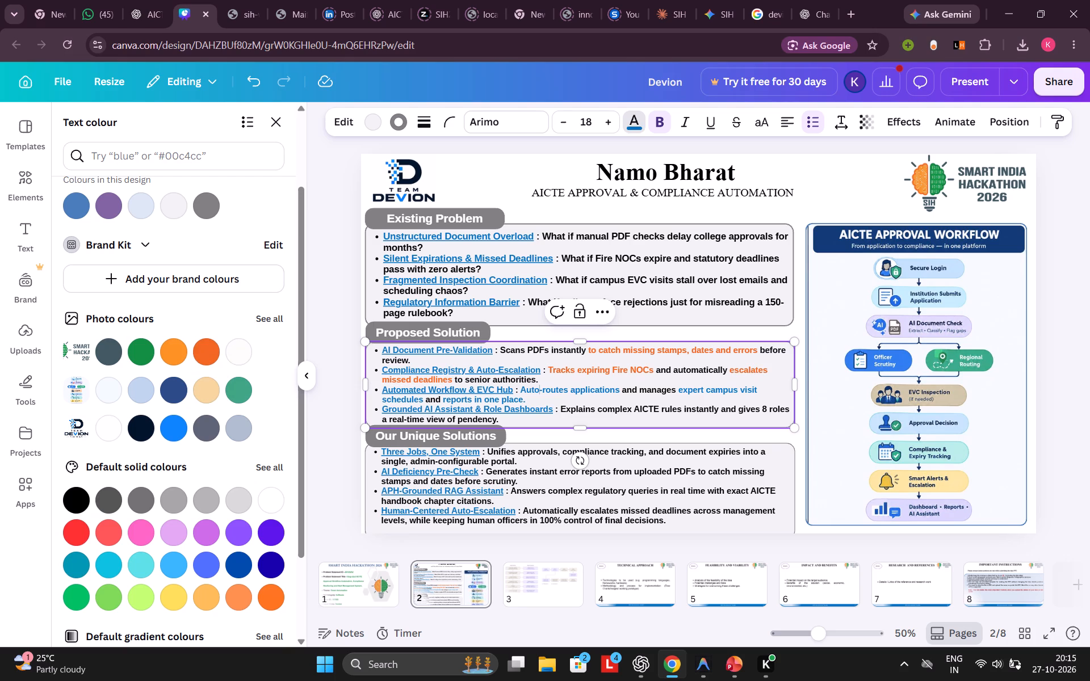
drag(521, 389, 618, 392)
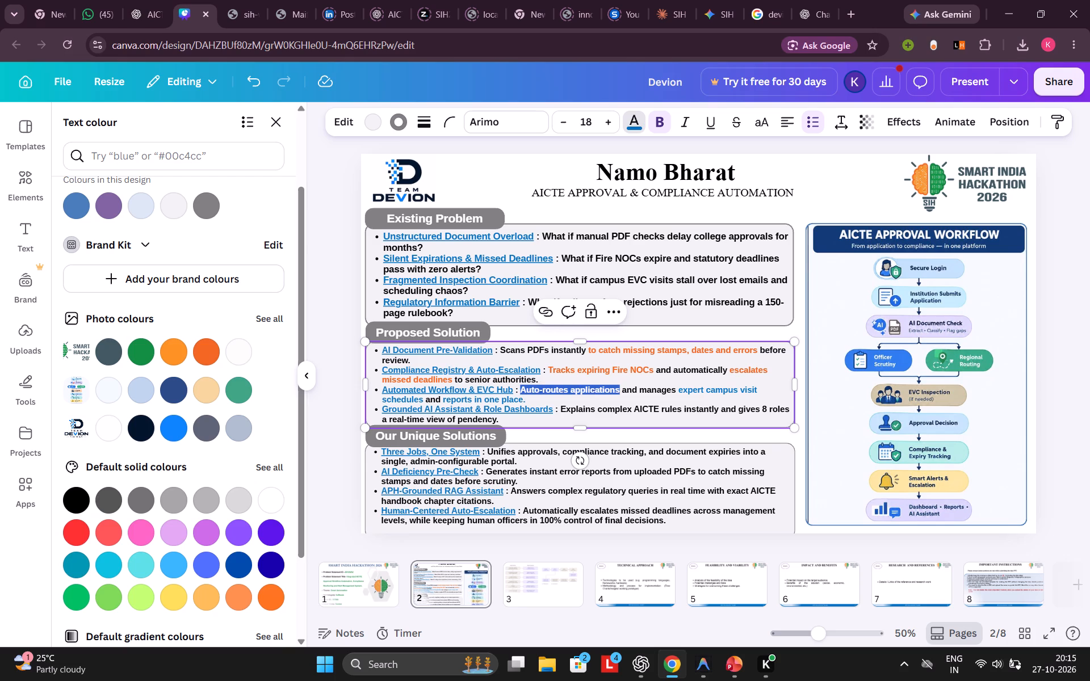
click(141, 423)
click(678, 389)
drag(678, 389, 533, 400)
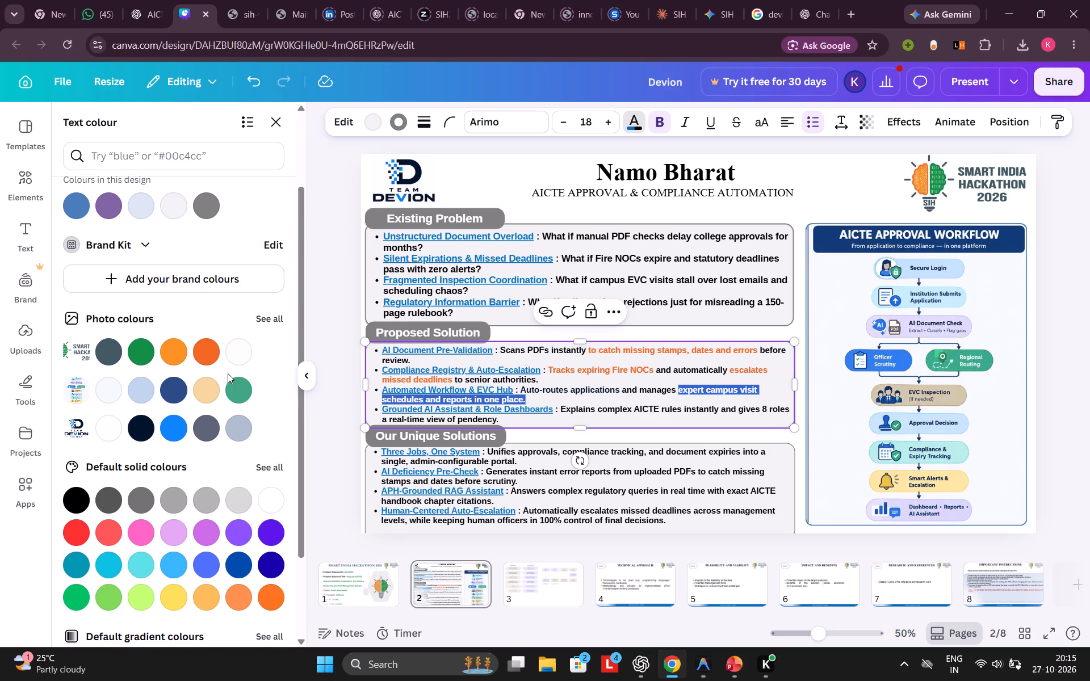
click(203, 352)
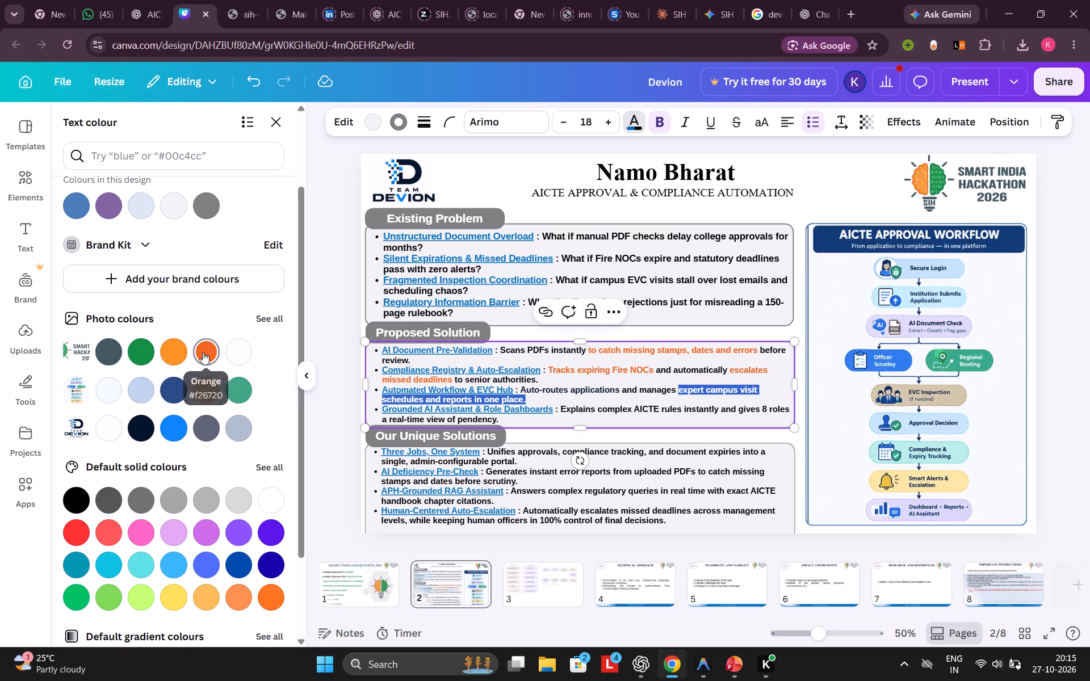
click(639, 390)
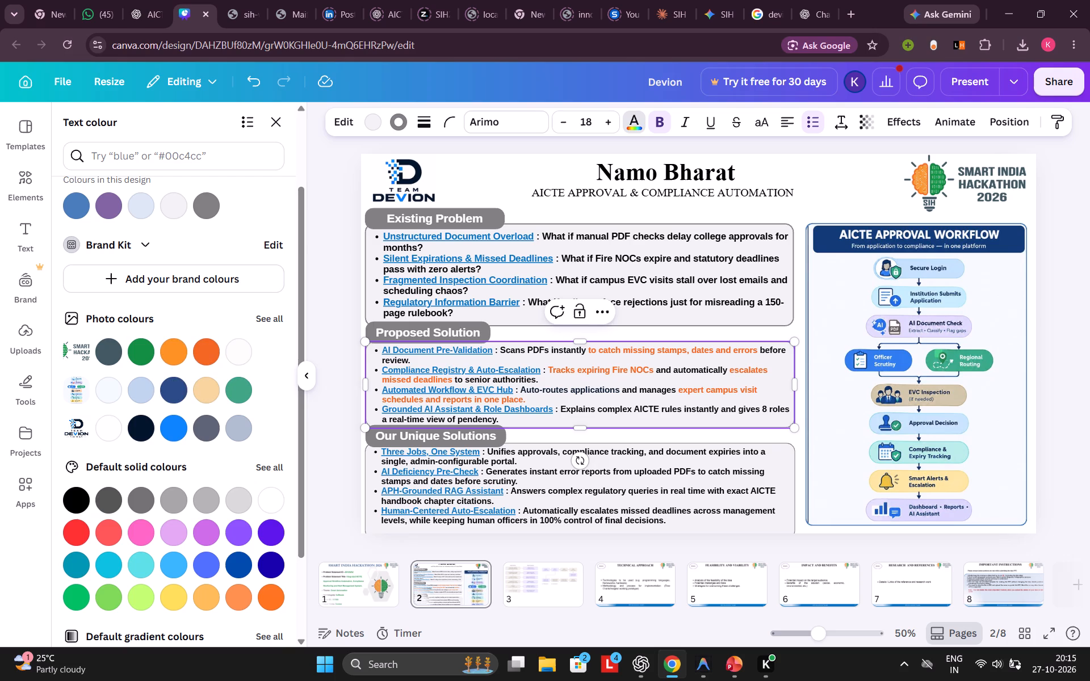
drag(639, 390, 674, 393)
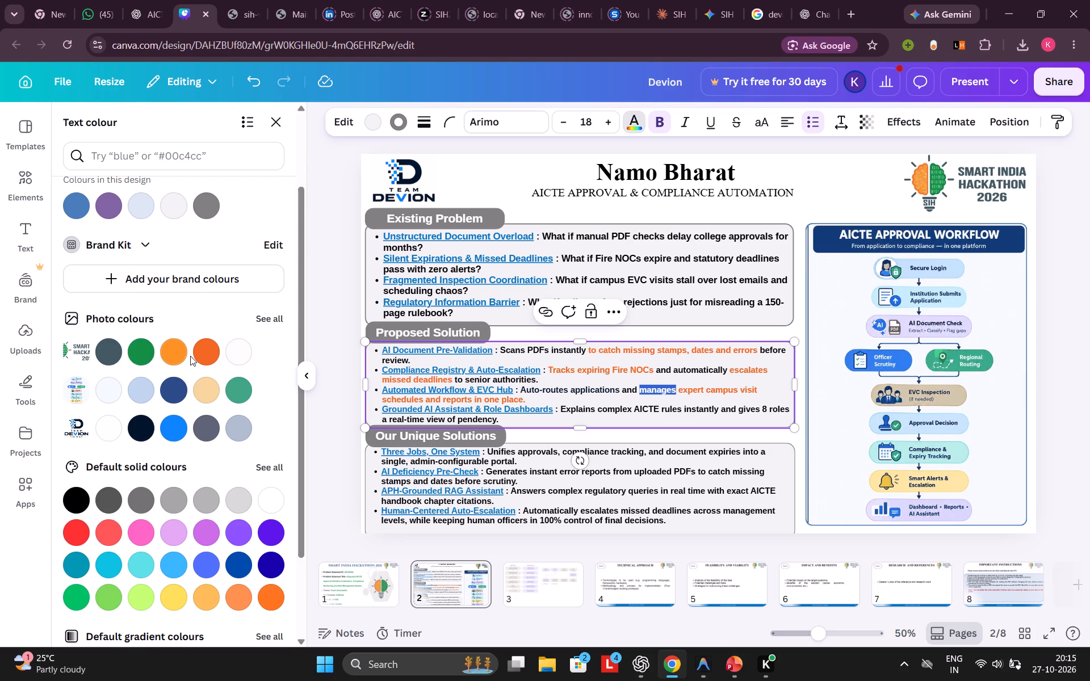
click(207, 354)
Change the number of roles to 3 in the Grounded AI Assistant & Role Dashboards bullet.
click(766, 413)
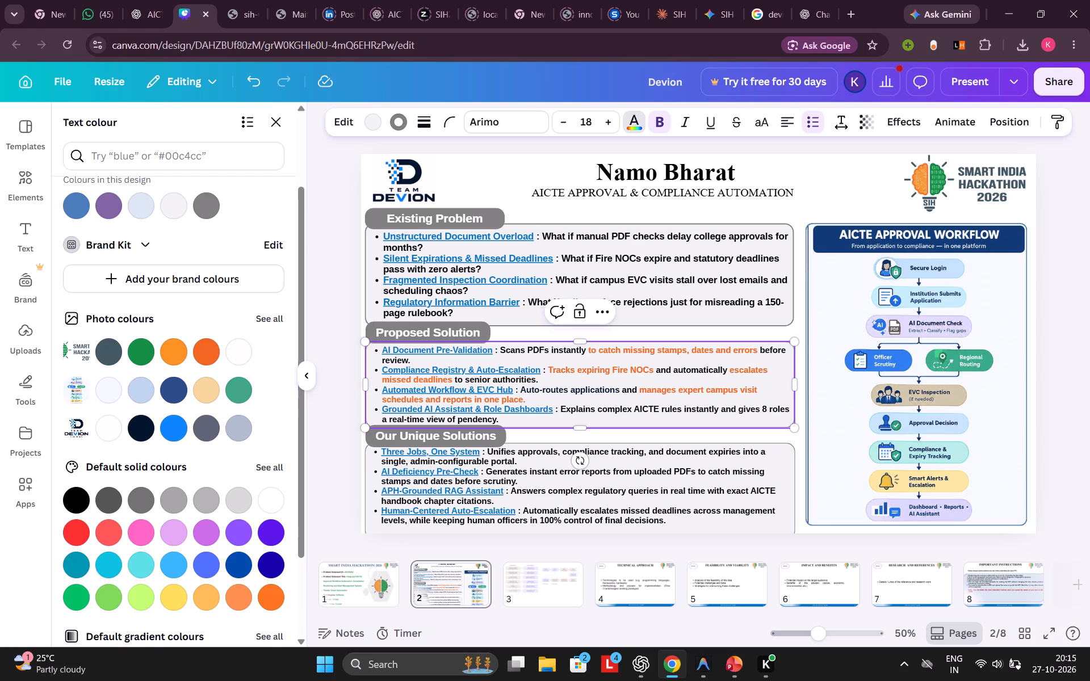
key(BackSpace)
key(3)
Colour "3 roles a real-time view of pendency" orange #F26720 in the Grounded AI Assistant & Role Dashboards bullet.
drag(740, 408, 753, 410)
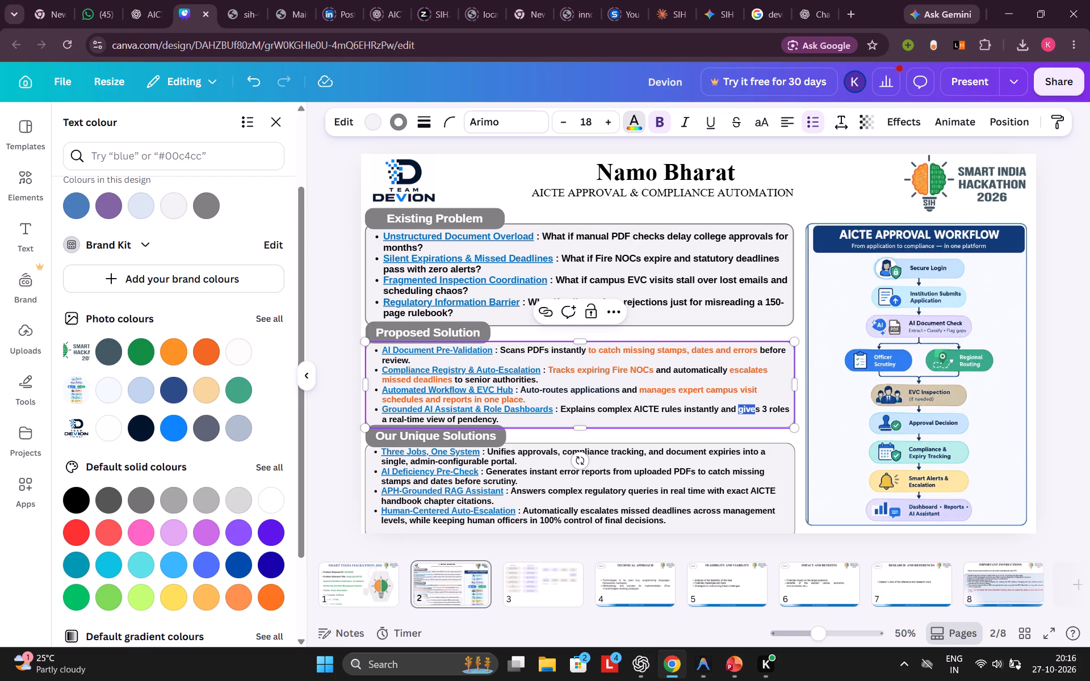
click(762, 409)
drag(762, 409, 502, 421)
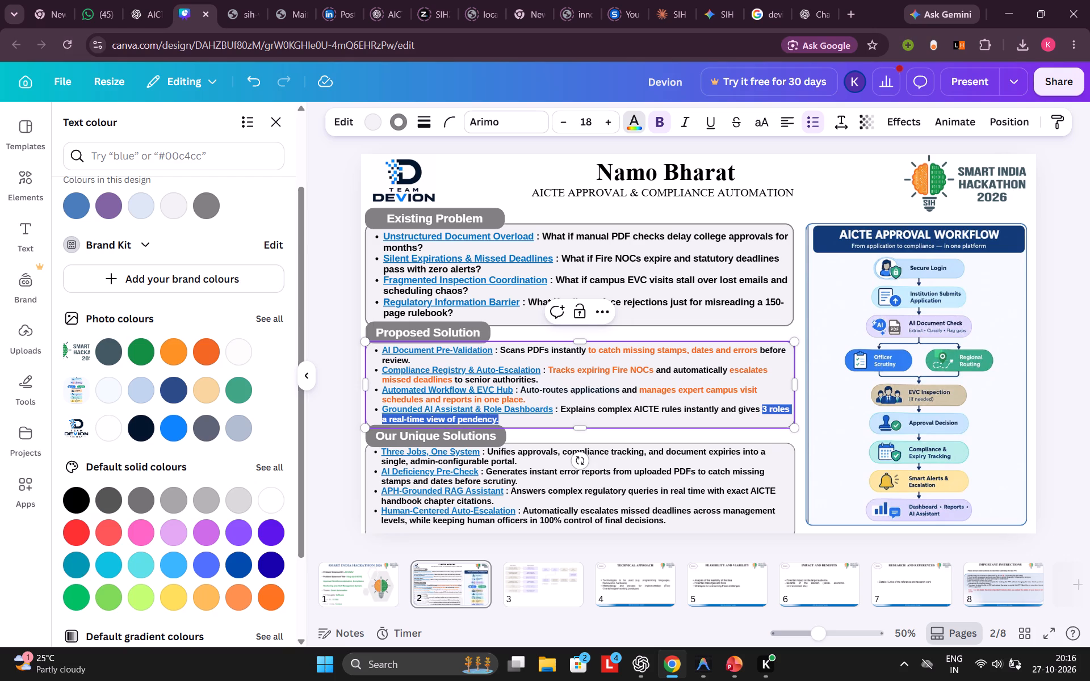
drag(502, 421, 496, 421)
drag(496, 421, 497, 421)
click(203, 352)
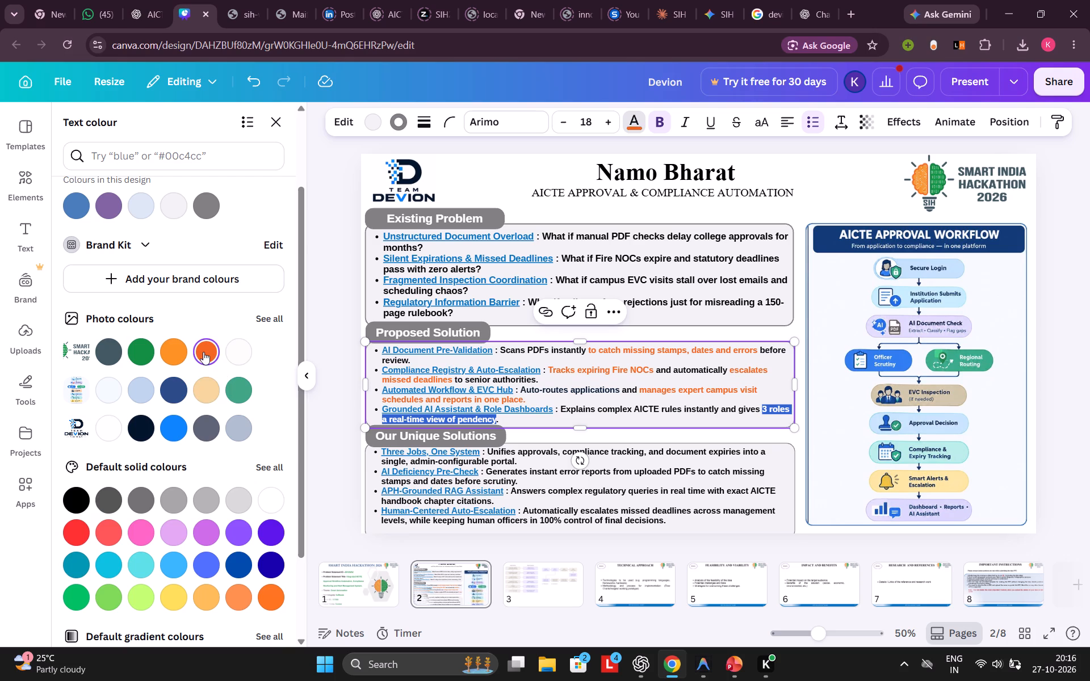
In the Three Jobs, One System bullet, colour "single, admin-configurable portal" and "Unifies approvals" orange #F26720.
click(556, 487)
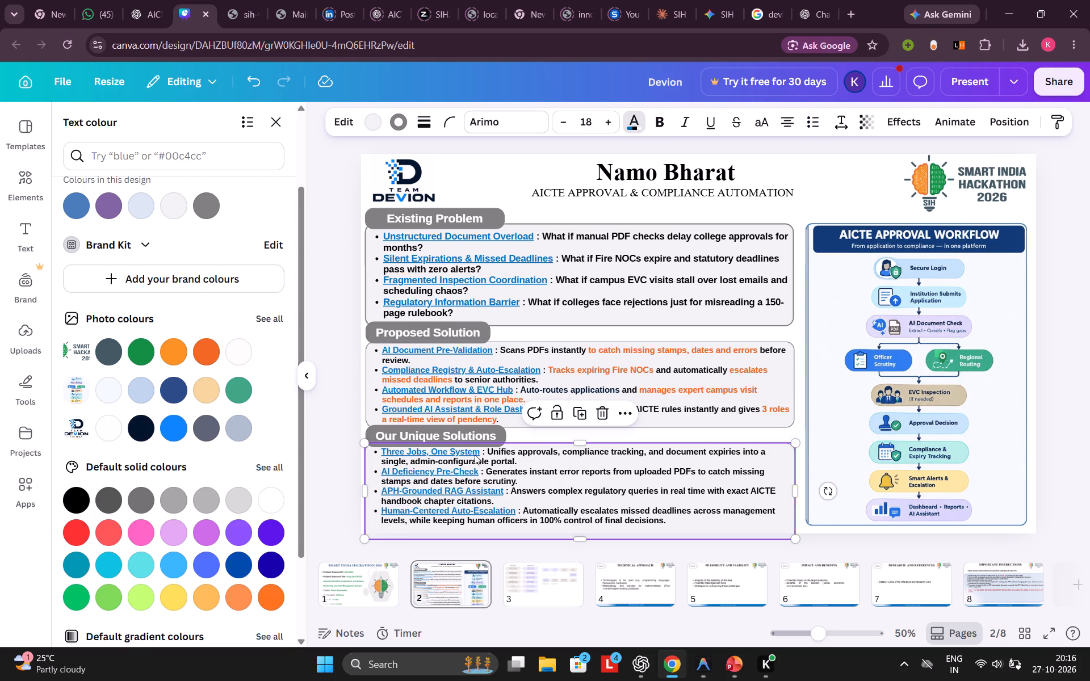
click(524, 460)
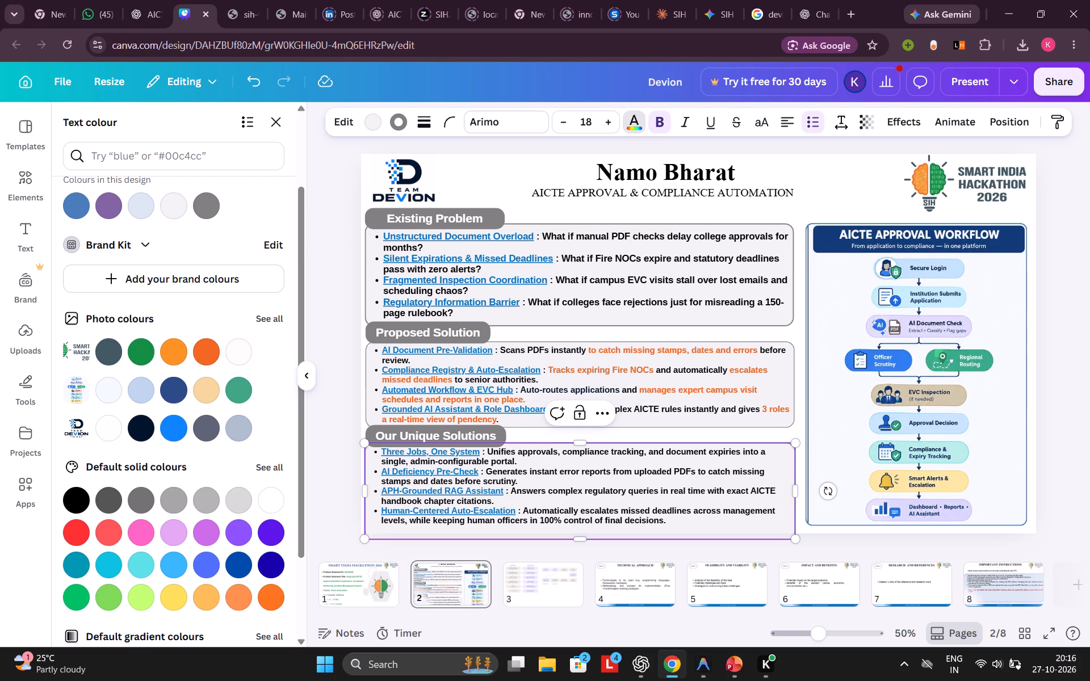
click(513, 461)
click(514, 461)
drag(514, 461, 381, 459)
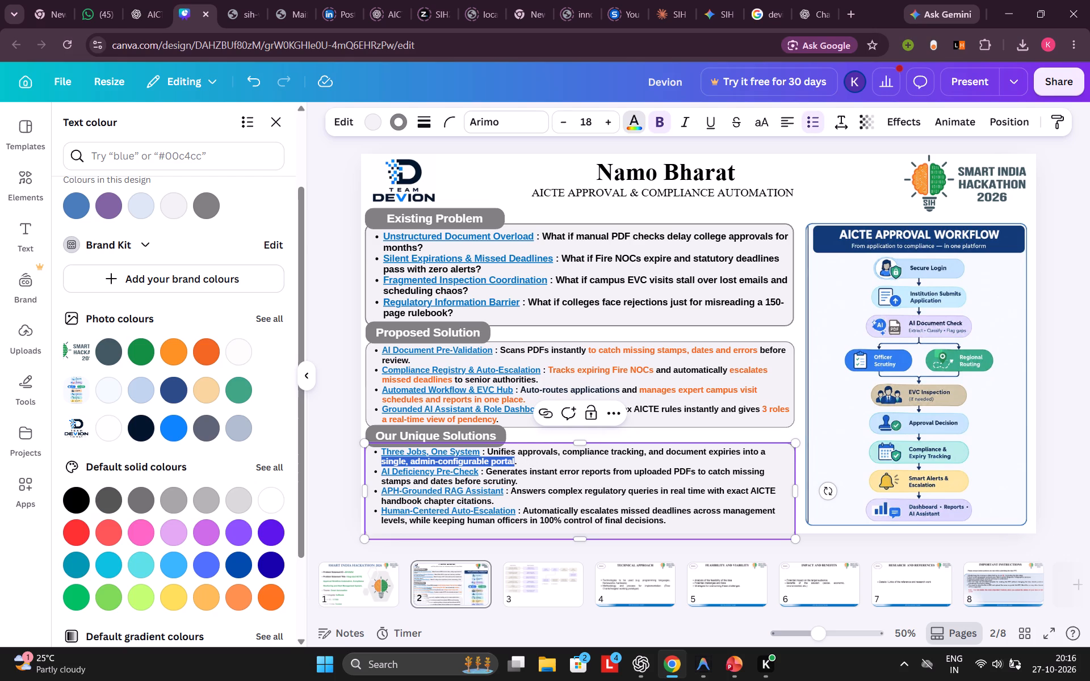
click(206, 355)
click(557, 450)
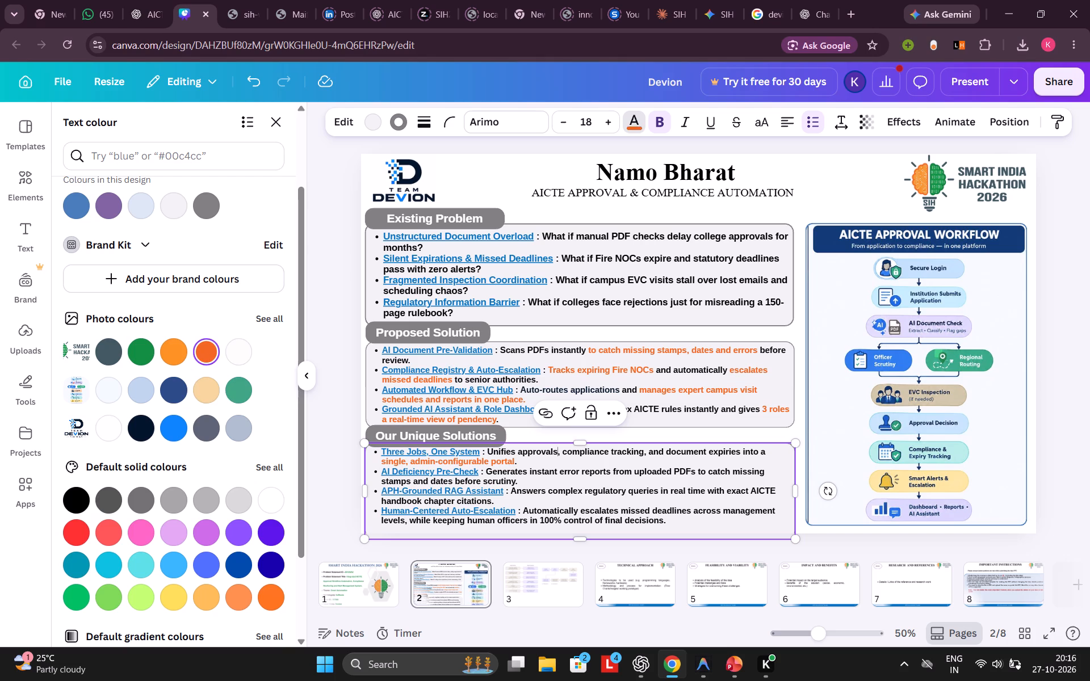
drag(557, 450, 489, 452)
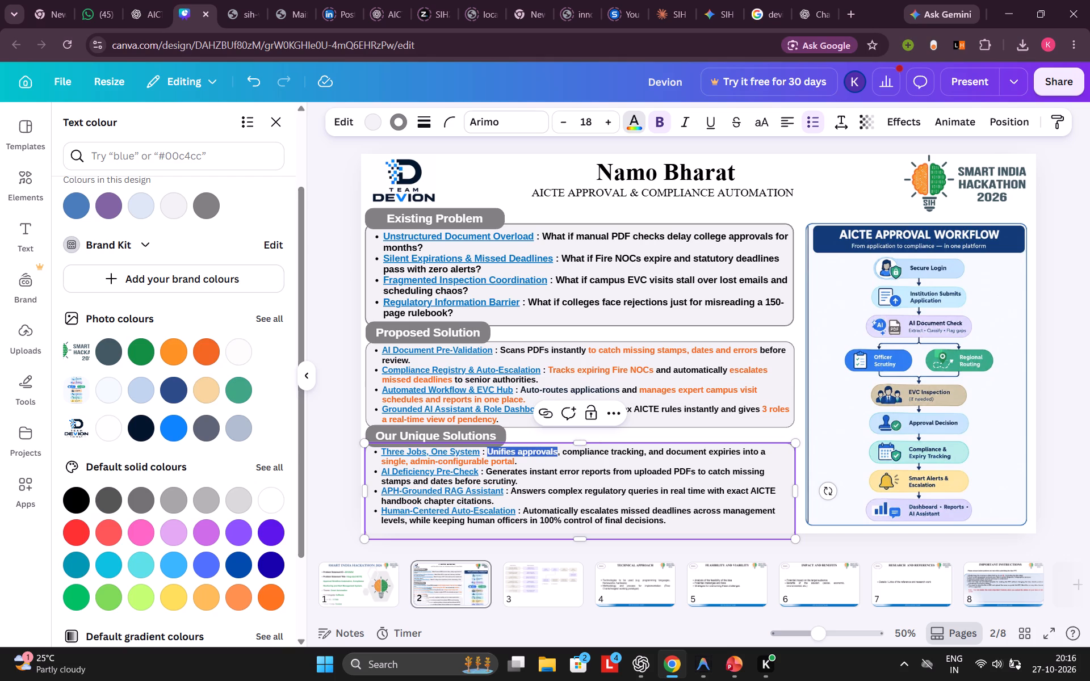
click(206, 351)
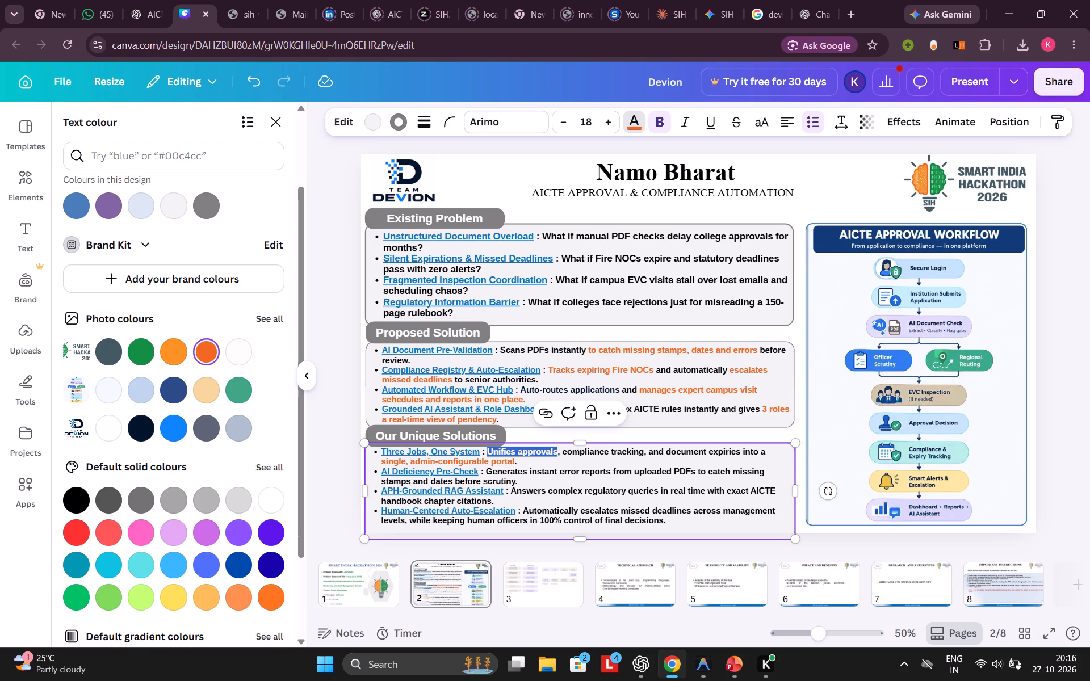
In the AI Deficiency Pre-Check bullet, colour "instant error reports" and "stamps and dates before scrutiny." orange #F26720.
click(528, 472)
click(529, 470)
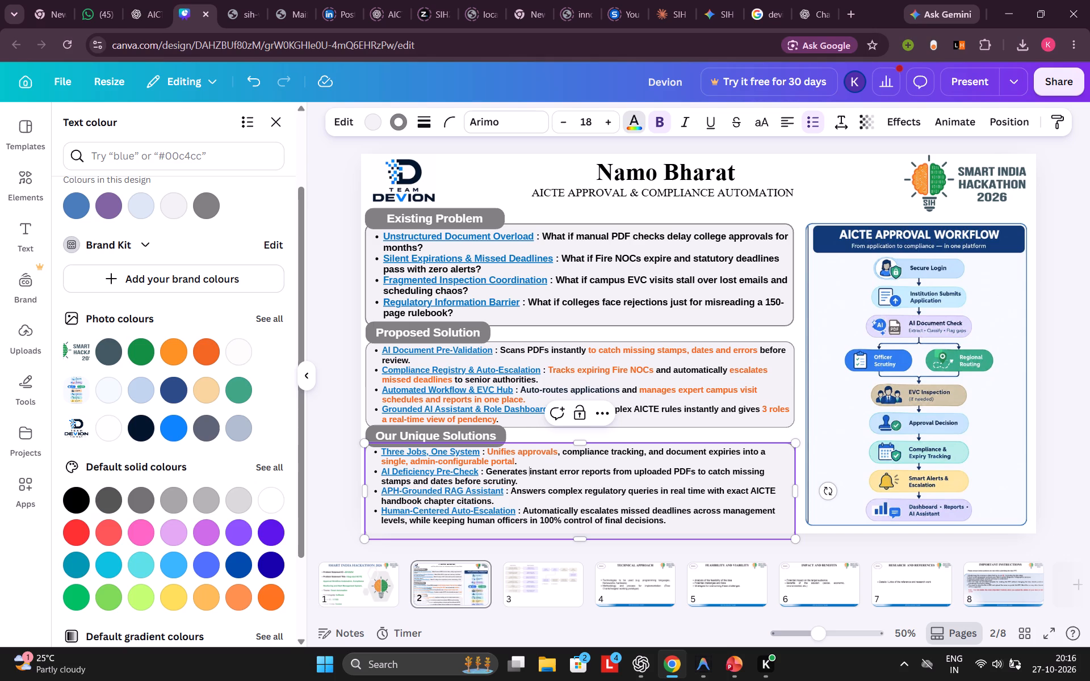
drag(529, 470, 610, 474)
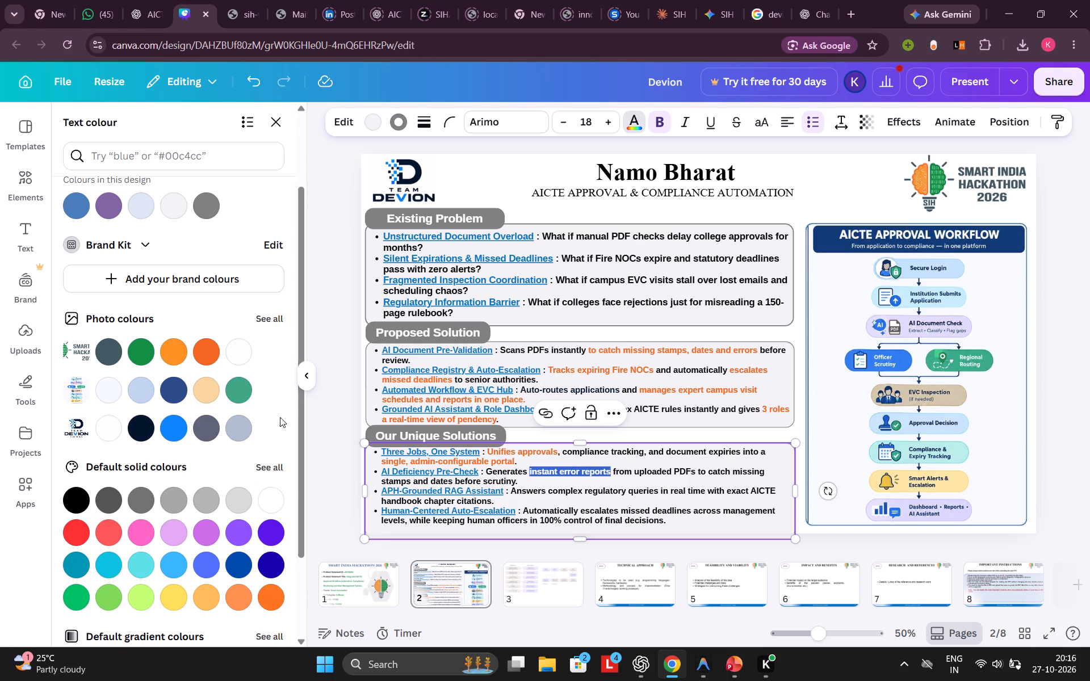
click(206, 351)
click(380, 481)
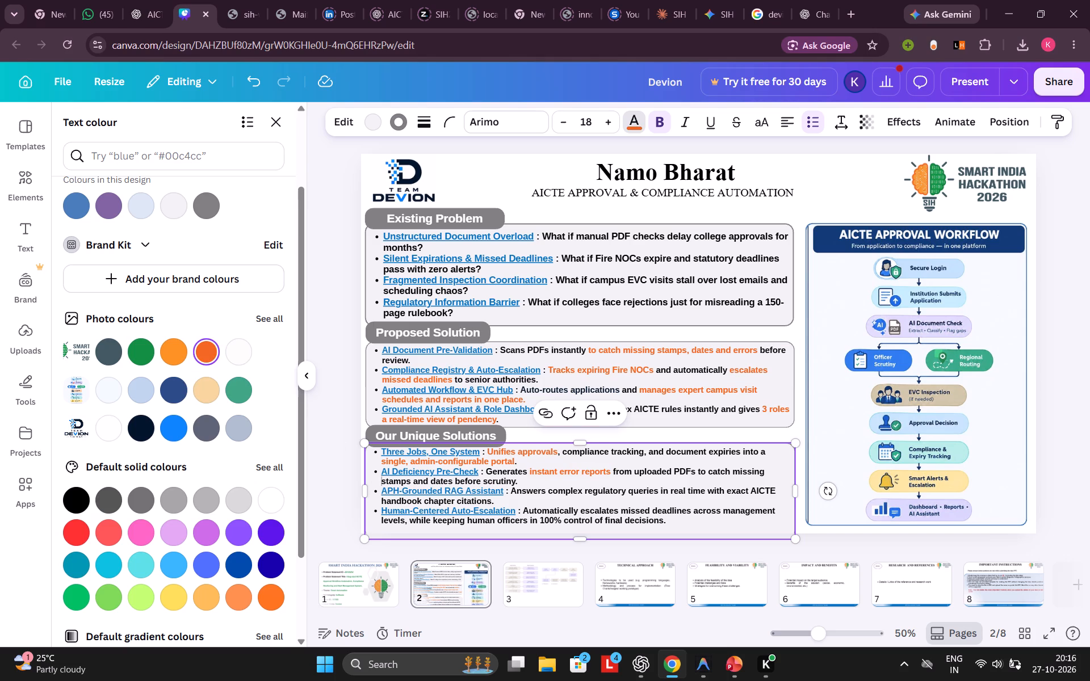
drag(380, 481, 523, 481)
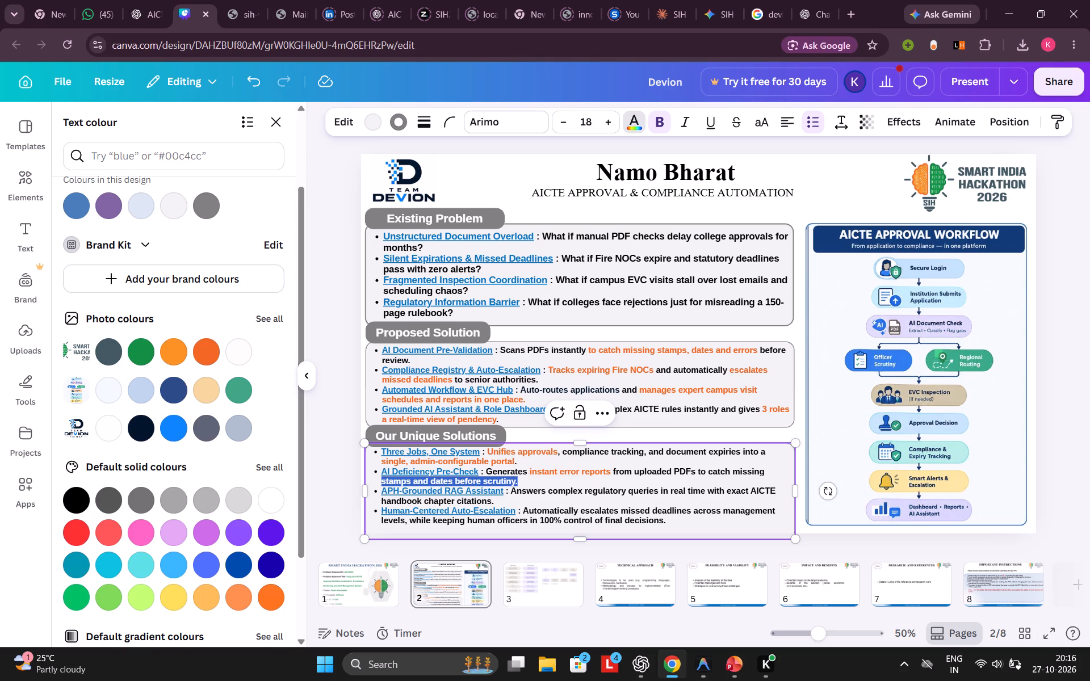
drag(523, 481, 522, 481)
click(203, 355)
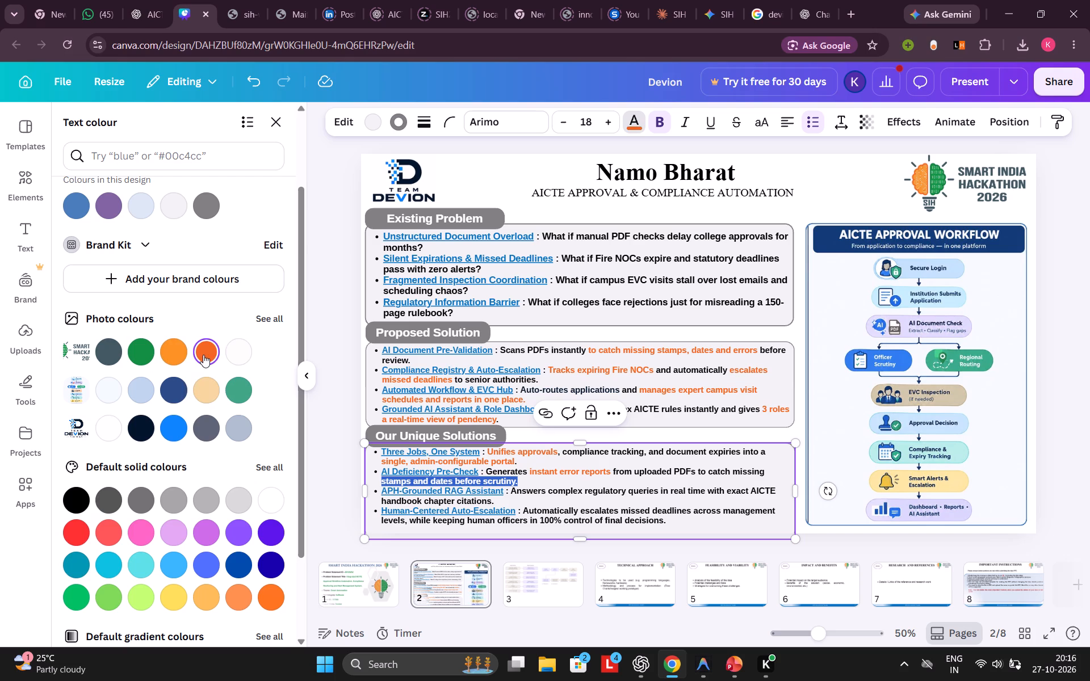
Retype the full stop after "scrutiny" in the AI Deficiency Pre-Check bullet and colour it near-black.
click(527, 484)
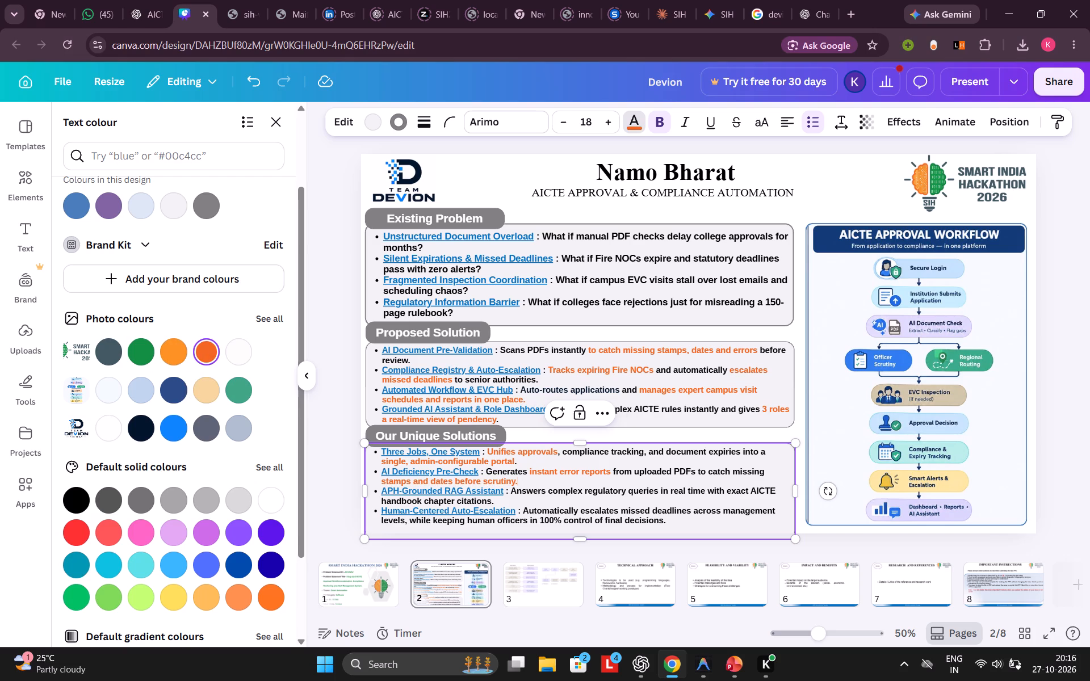
key(BackSpace)
key(period)
key(BackSpace)
key(space)
text(.)
key(BackSpace)
key(BackSpace)
key(period)
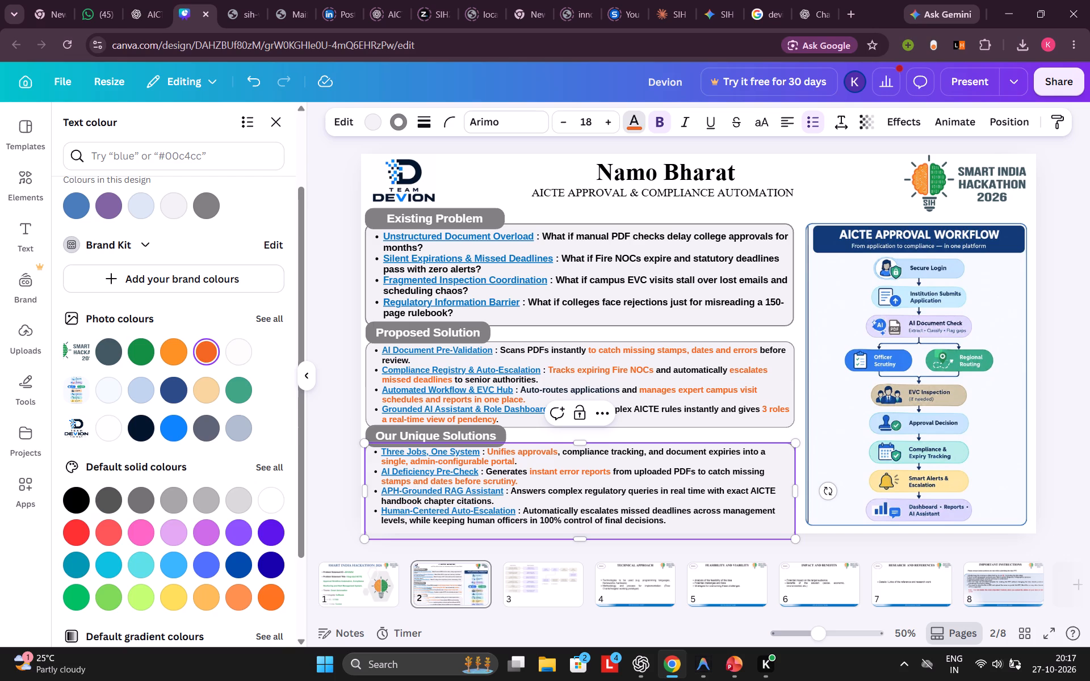
click(521, 485)
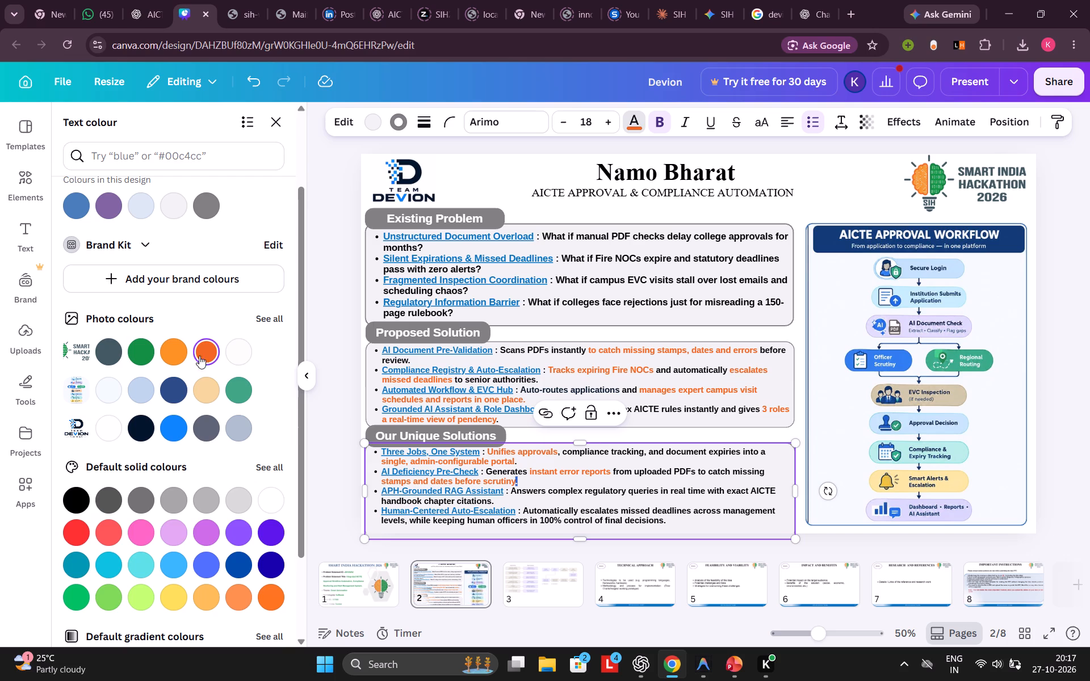
click(144, 432)
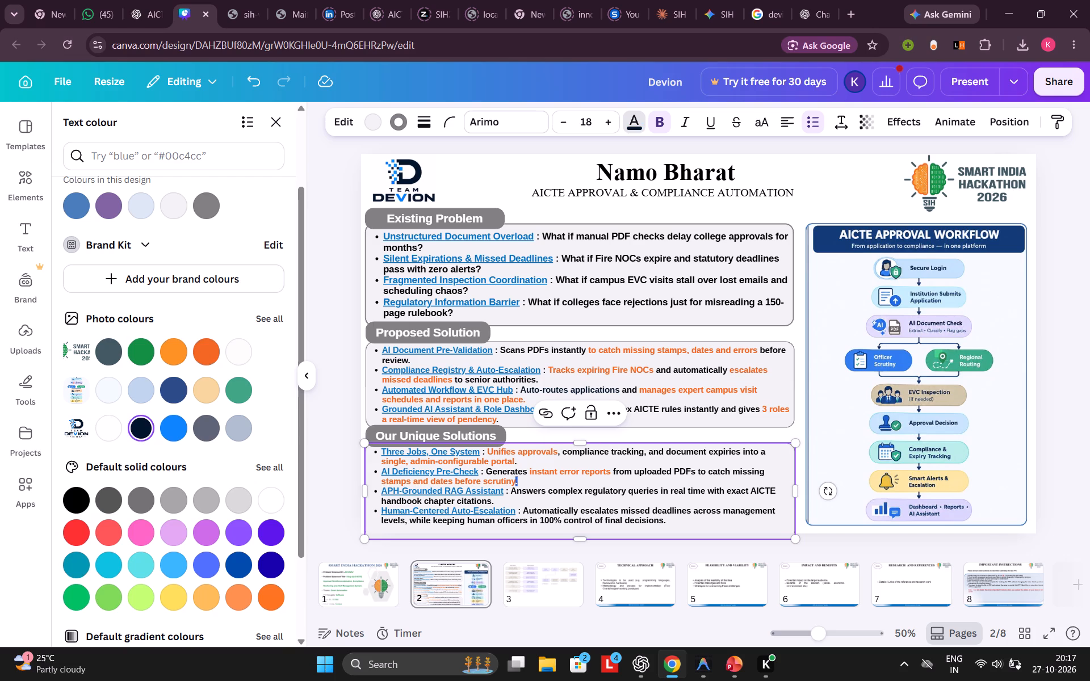
Colour "queries in real time" orange #F26720 in the APH-Grounded RAG Assistant bullet.
click(514, 498)
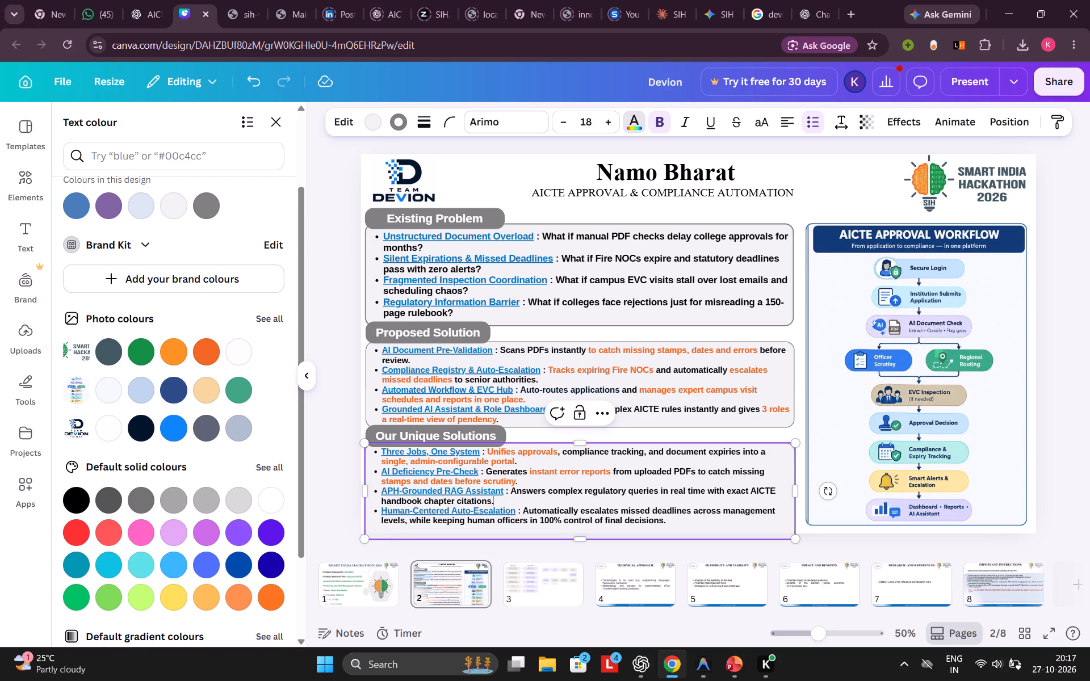
drag(628, 491, 681, 491)
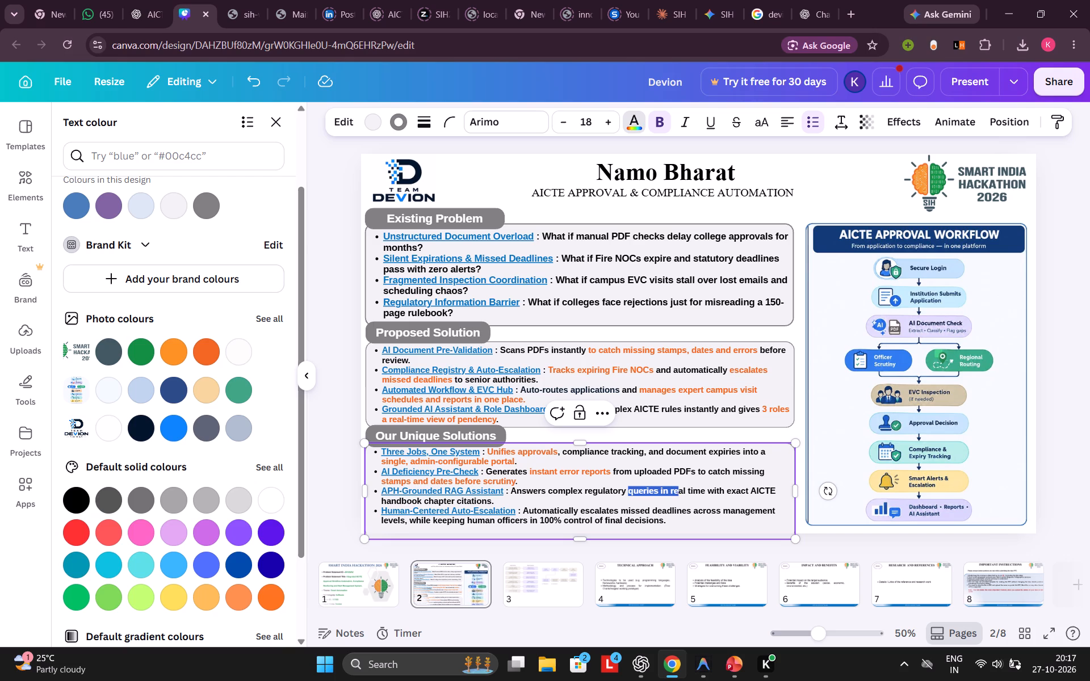
drag(681, 491, 705, 490)
drag(705, 490, 506, 483)
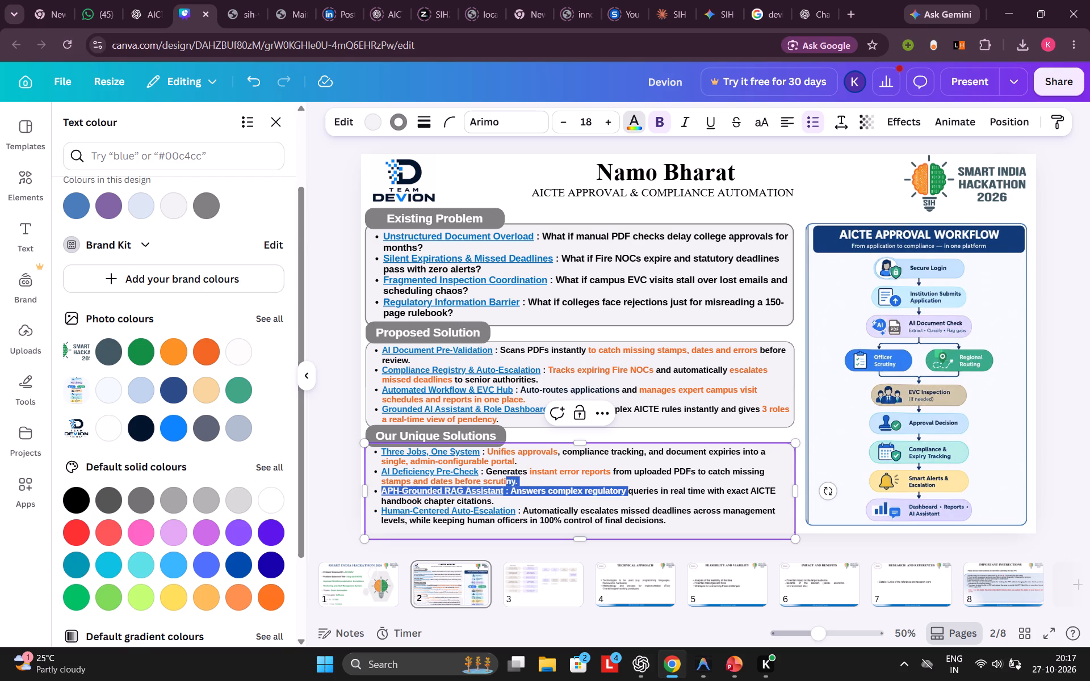
drag(506, 483, 695, 490)
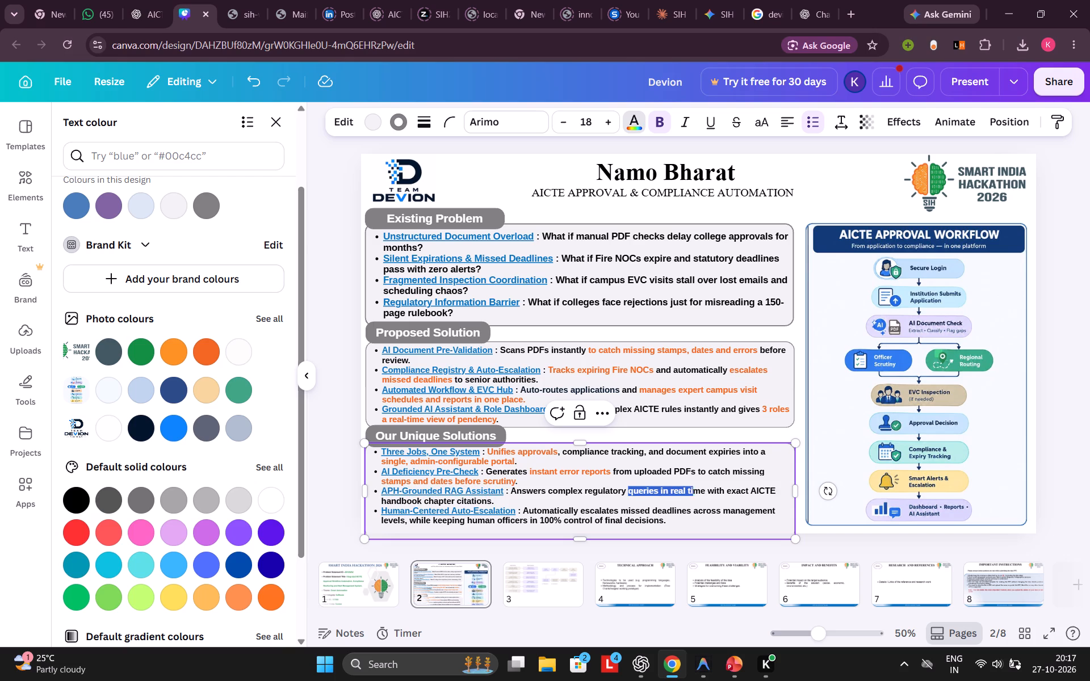
drag(695, 490, 706, 491)
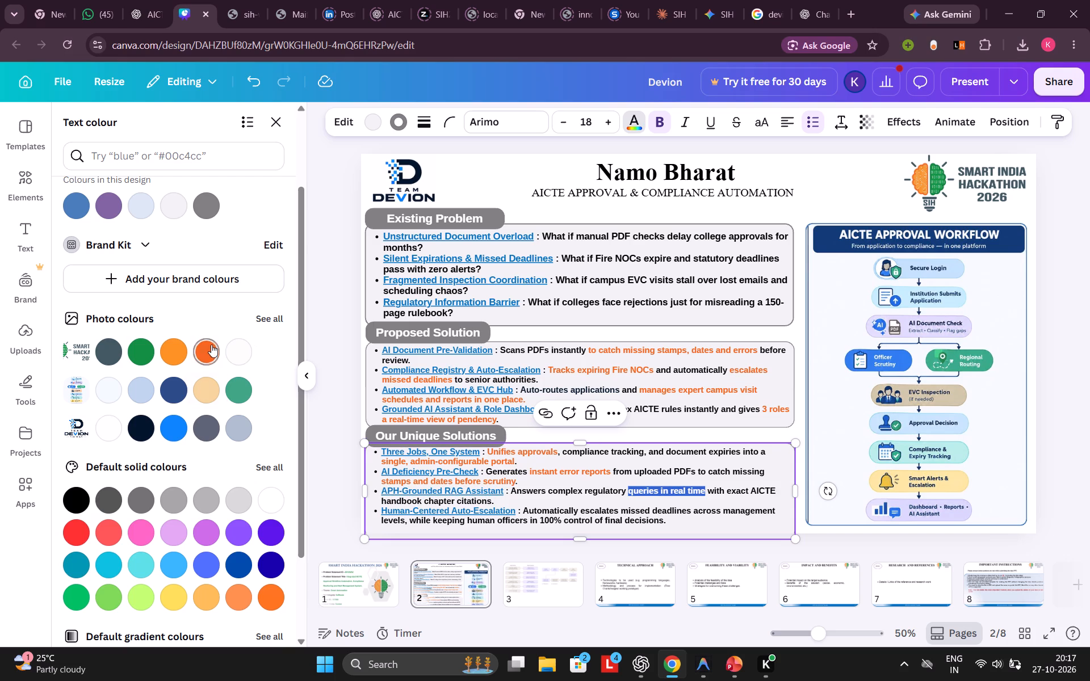
click(211, 344)
Colour "escalates missed deadlines" orange #F26720 in the Human-Centered Auto-Escalation bullet.
click(559, 512)
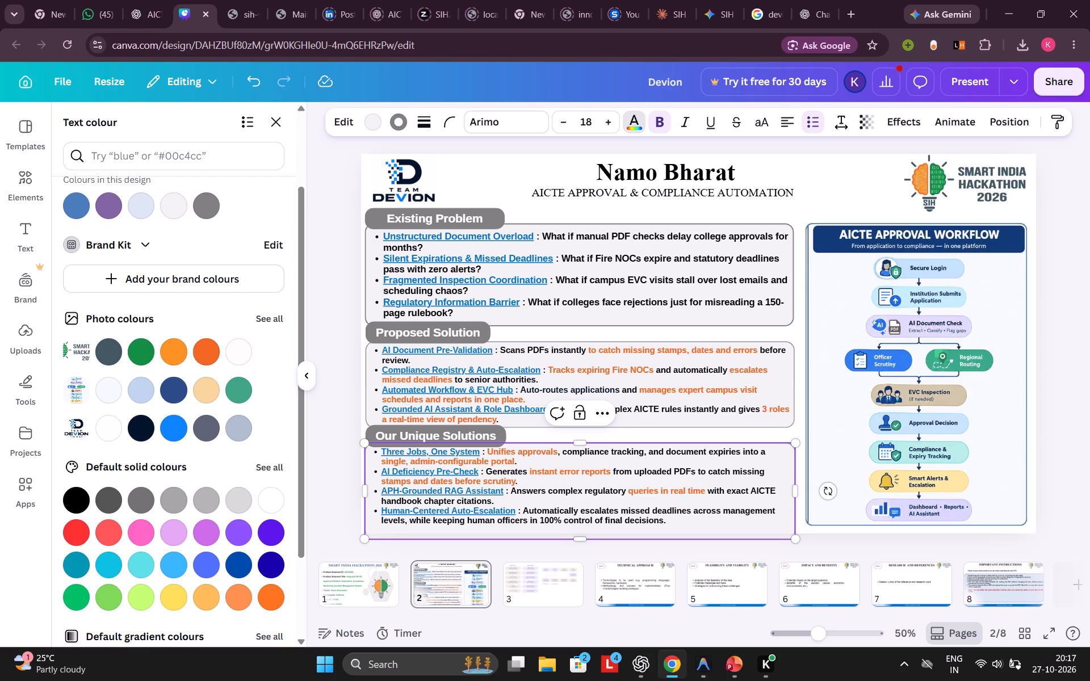
drag(579, 510, 689, 514)
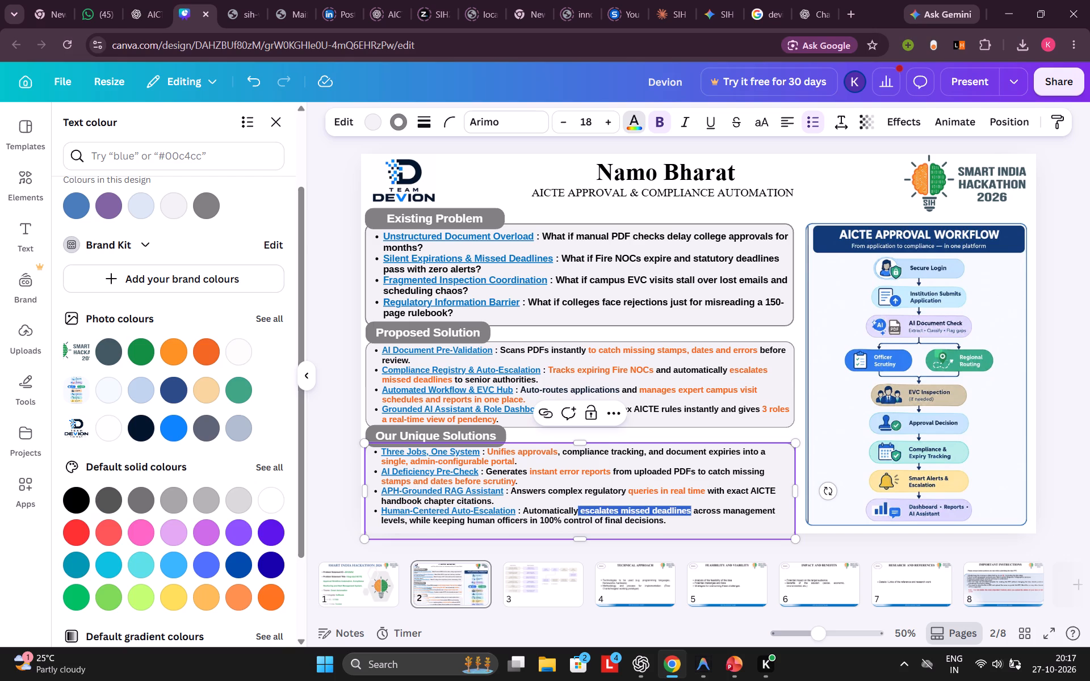
click(523, 508)
drag(523, 508, 593, 513)
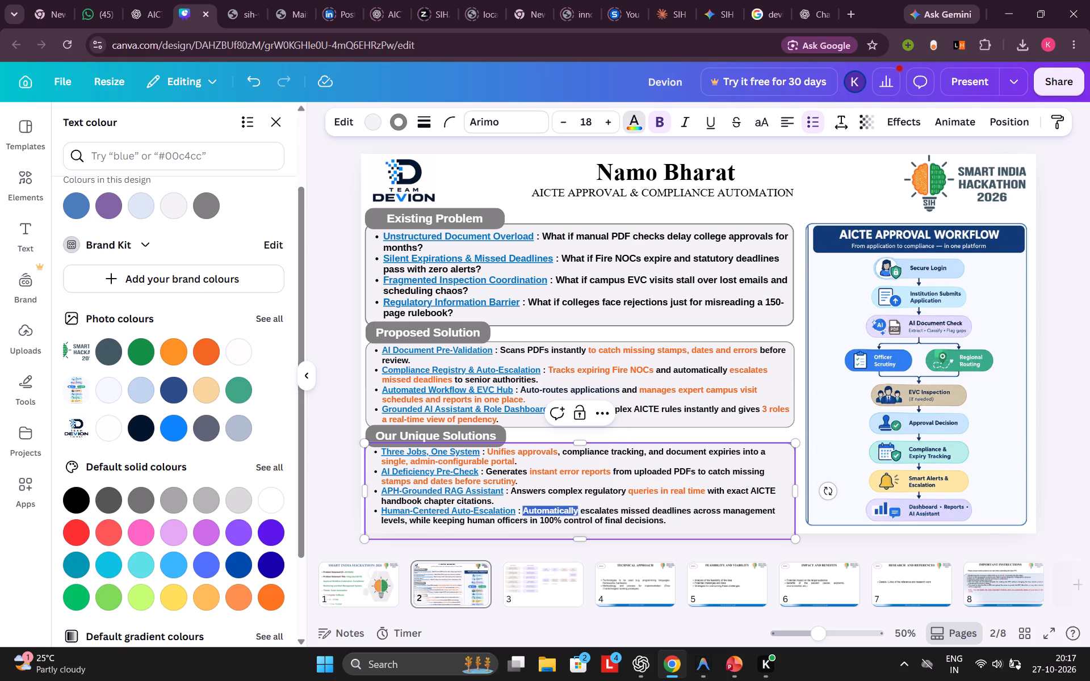
drag(593, 513, 689, 512)
click(689, 512)
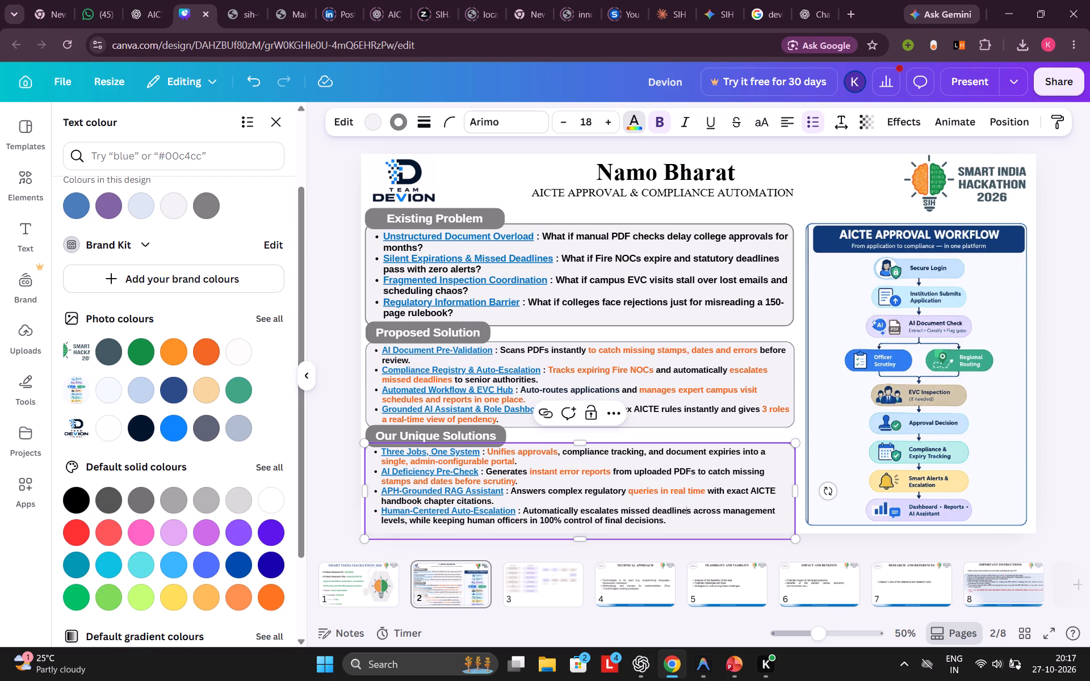
click(690, 510)
drag(690, 510, 602, 505)
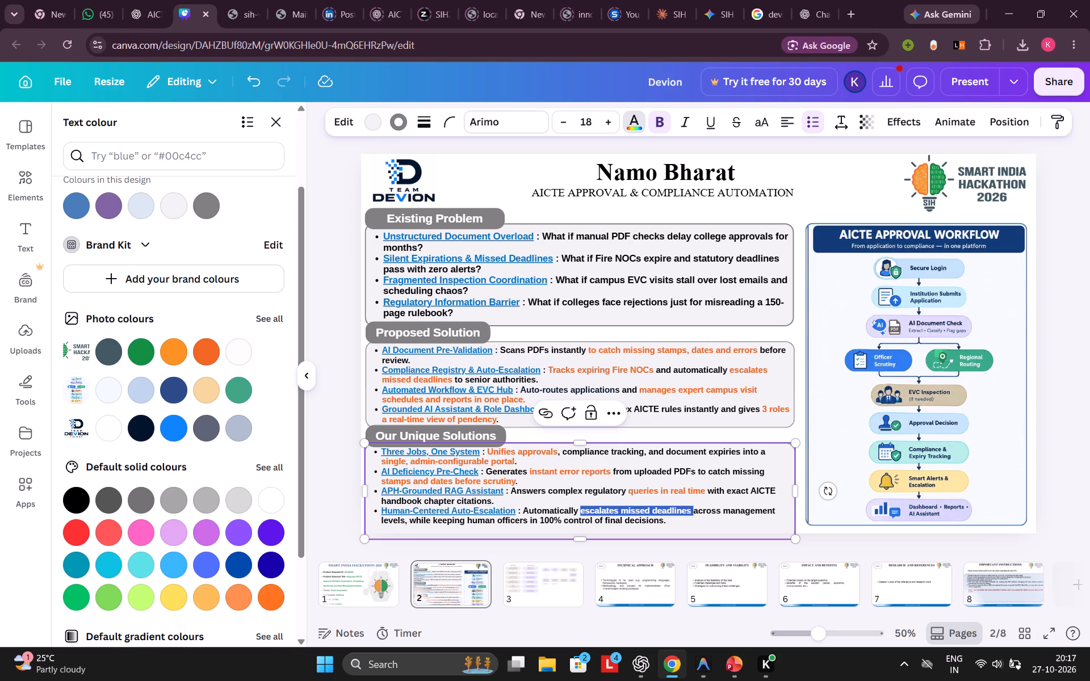
click(211, 356)
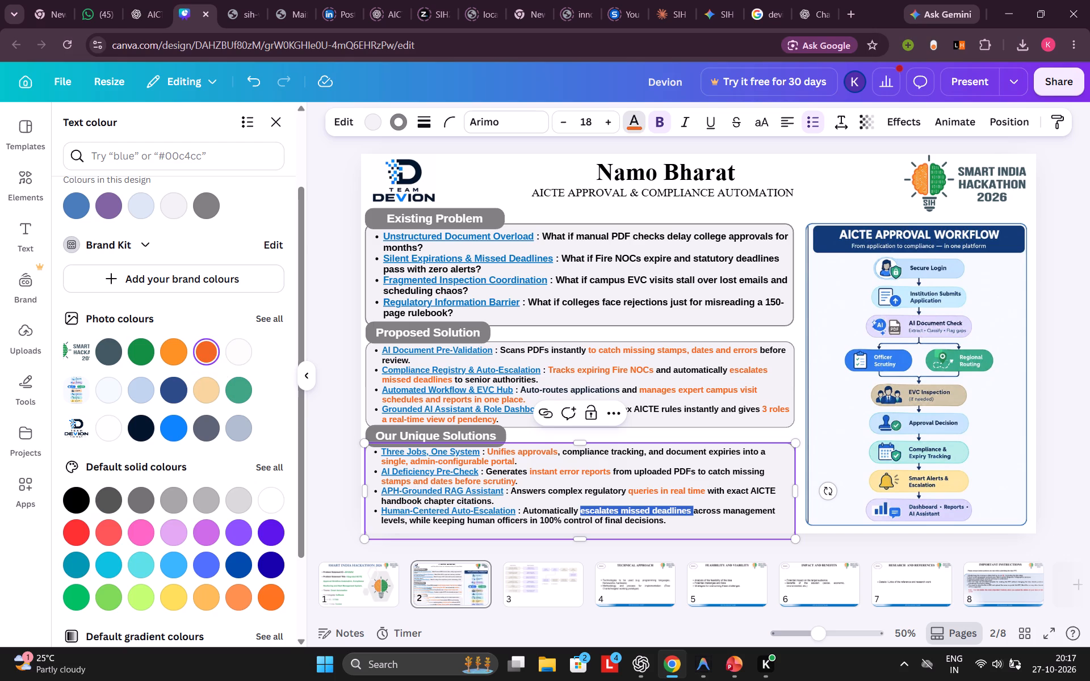
Colour "100% control of final decisions" orange #F26720 in the Human-Centered Auto-Escalation bullet and deselect the text box.
click(514, 524)
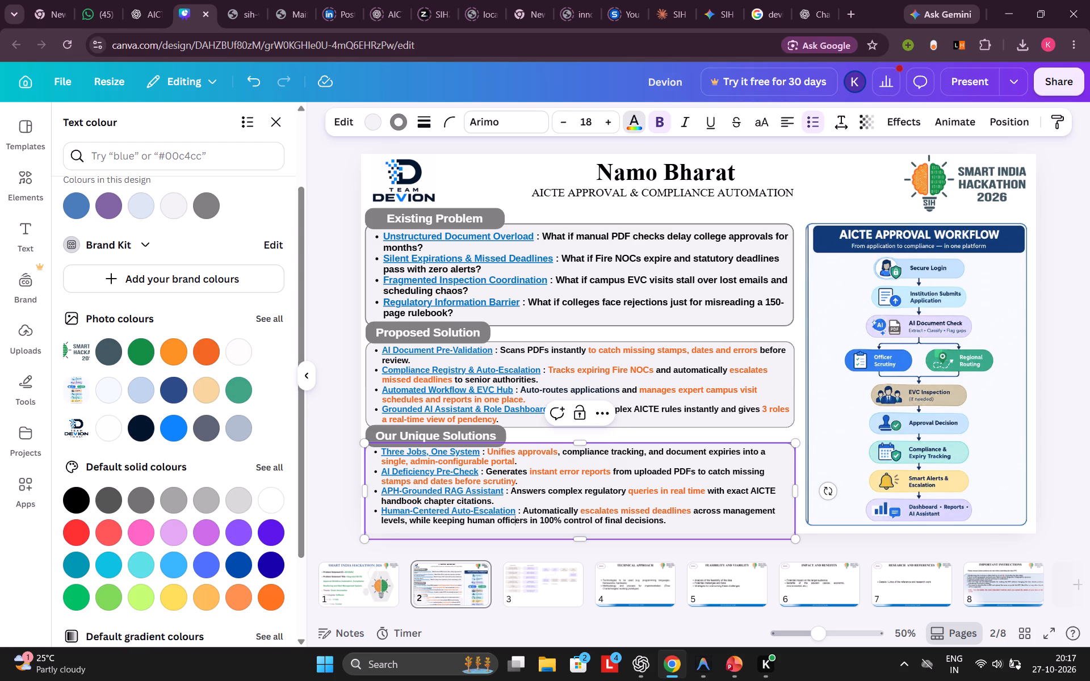
drag(539, 520, 664, 521)
click(209, 347)
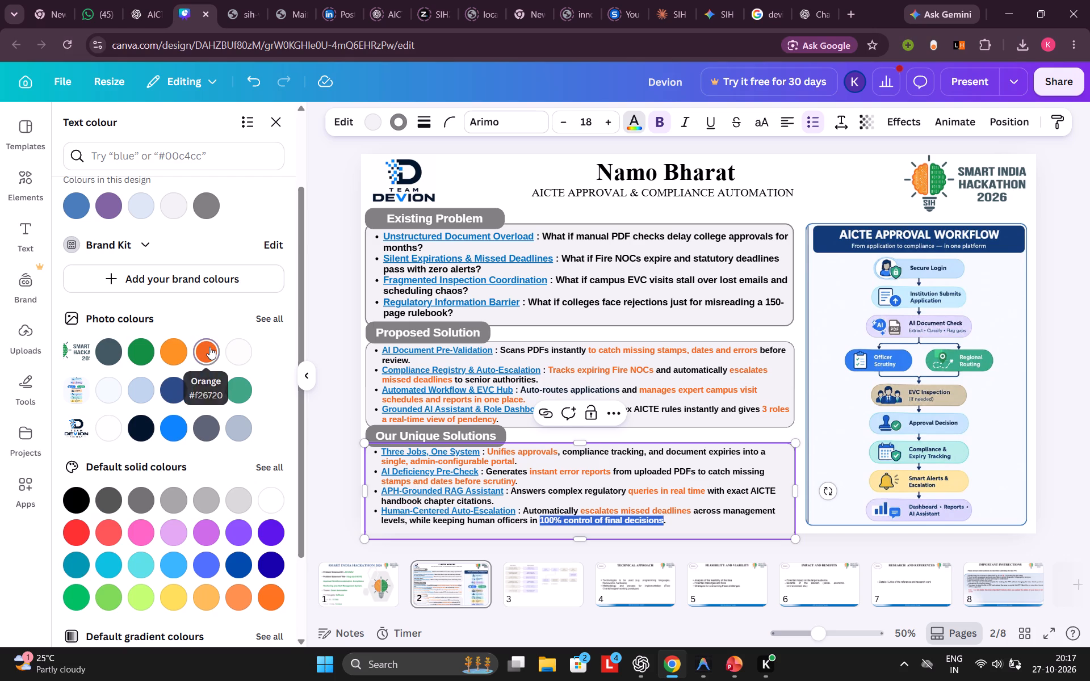
click(342, 392)
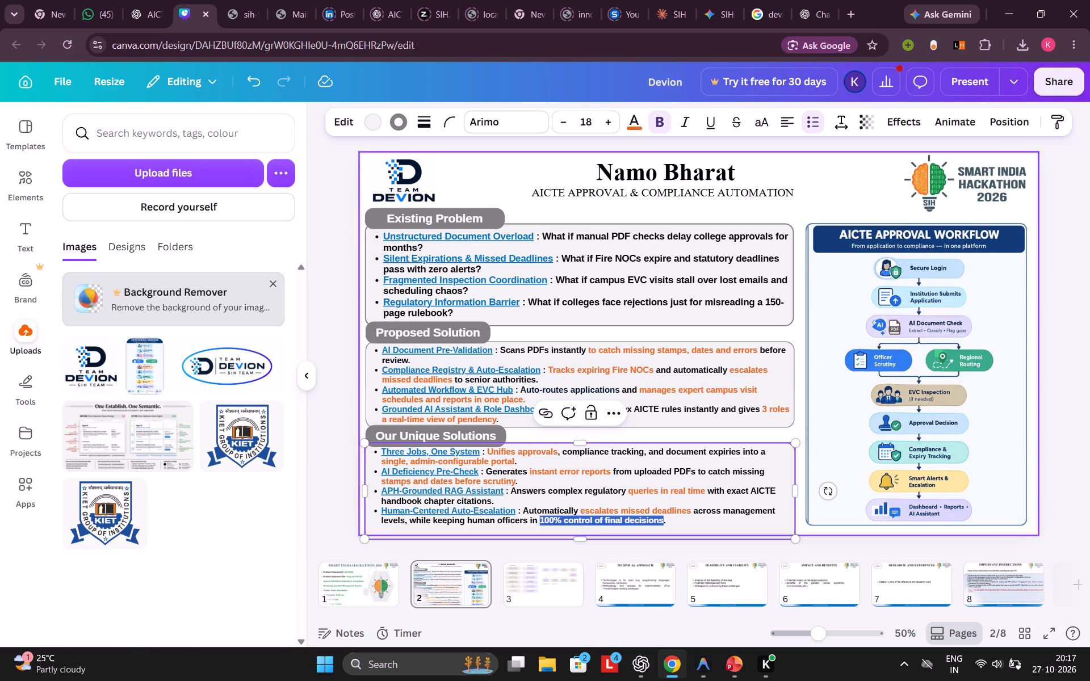
click(704, 456)
click(1046, 417)
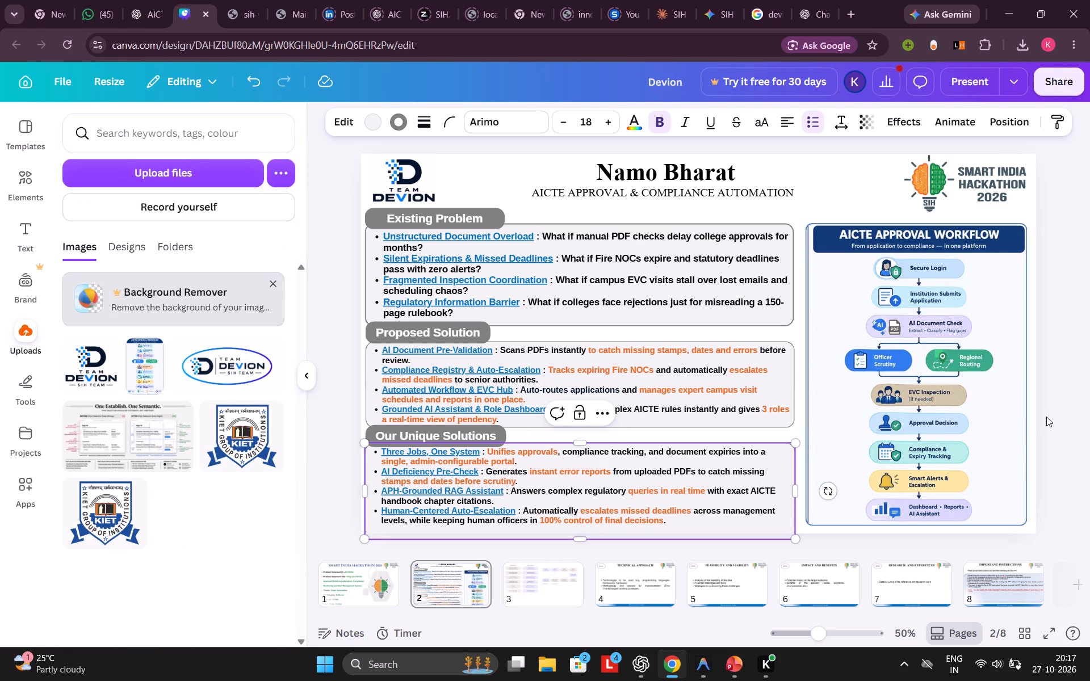
Preview slide 2 in full-screen presentation mode to check its layout and highlights, and return to editing.
click(966, 80)
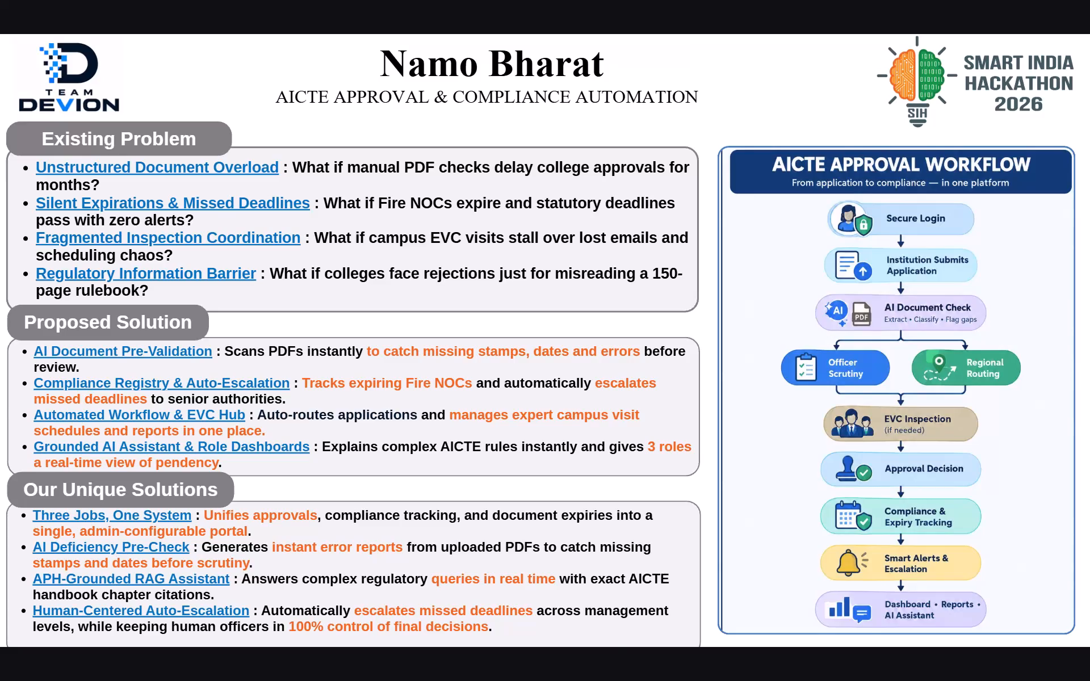
key(Escape)
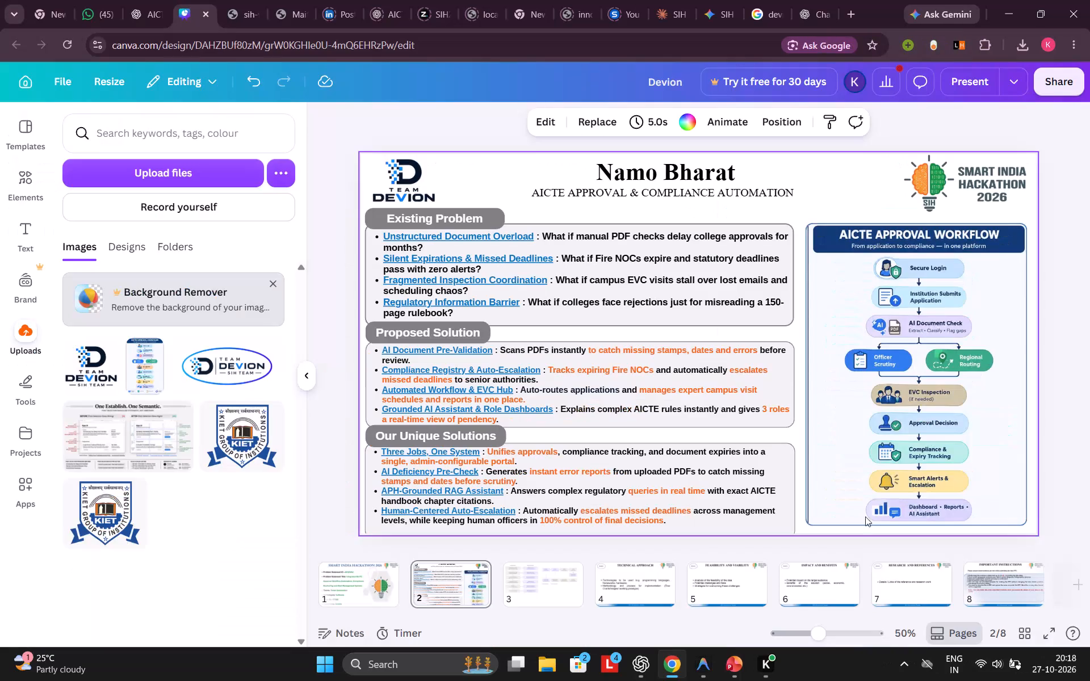
click(548, 579)
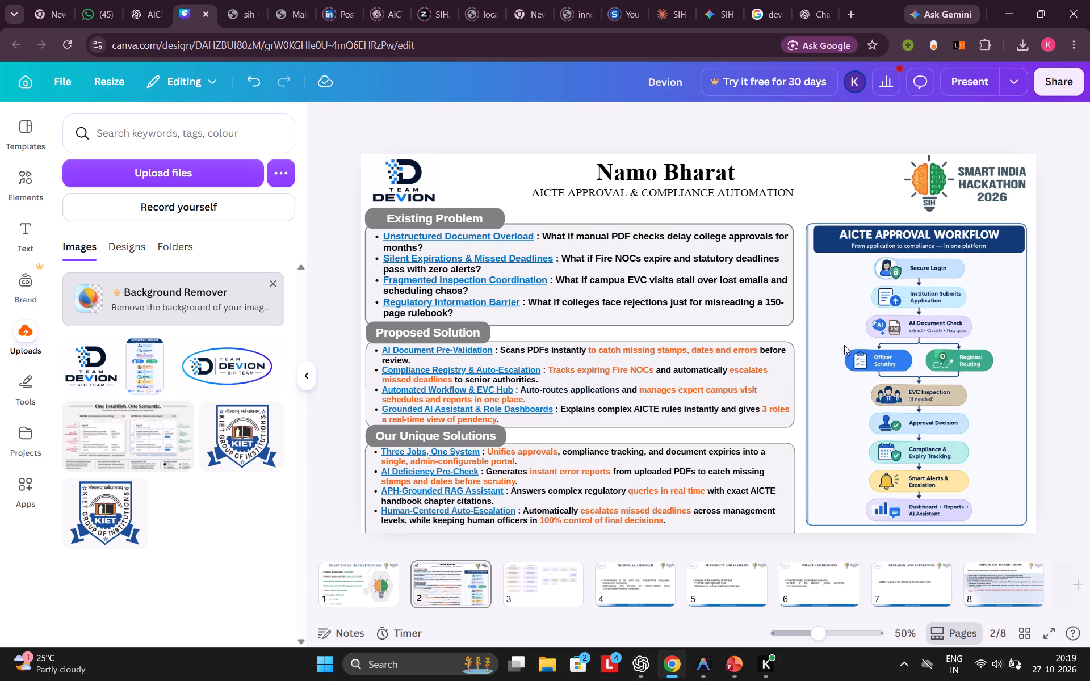
click(551, 594)
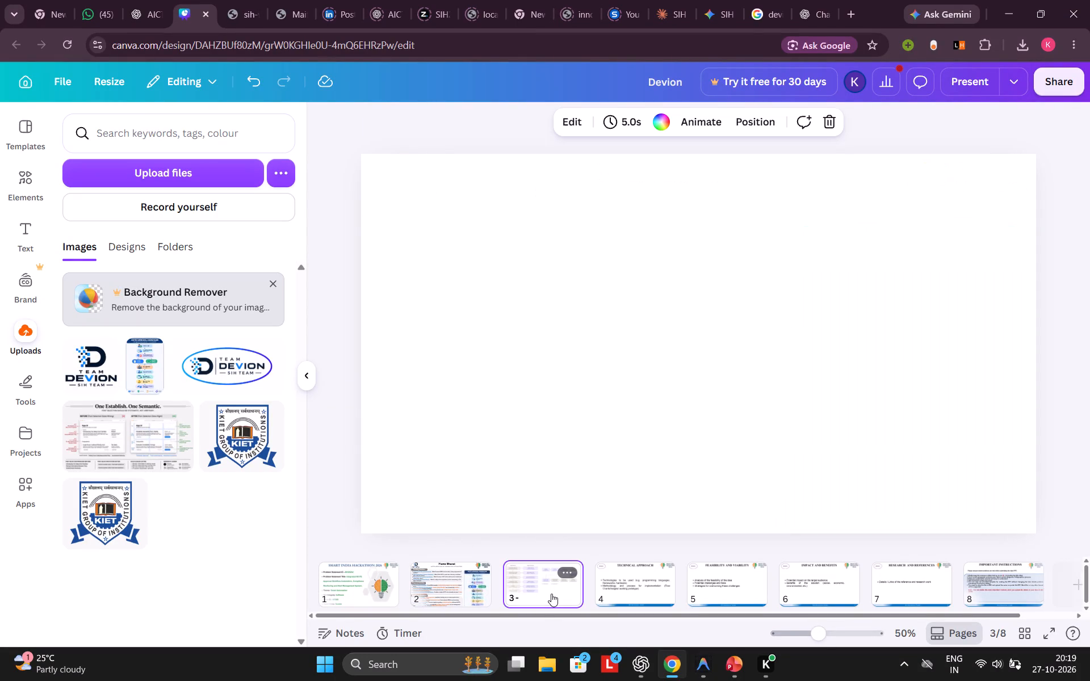
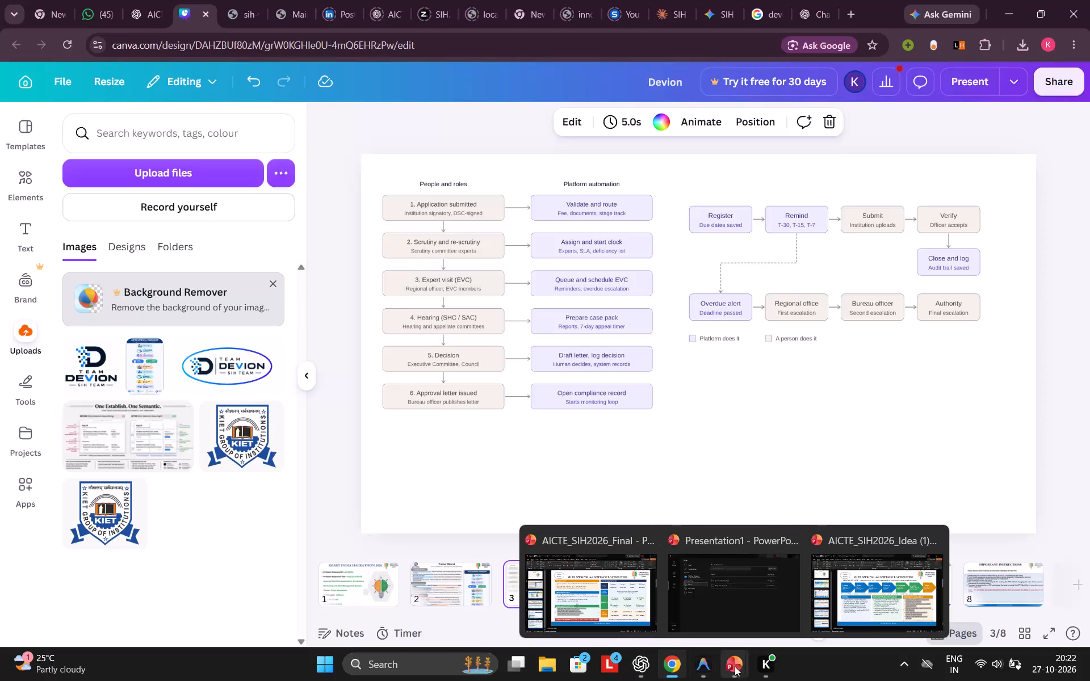
Open a new browser tab alongside the Devion presentation.
click(852, 4)
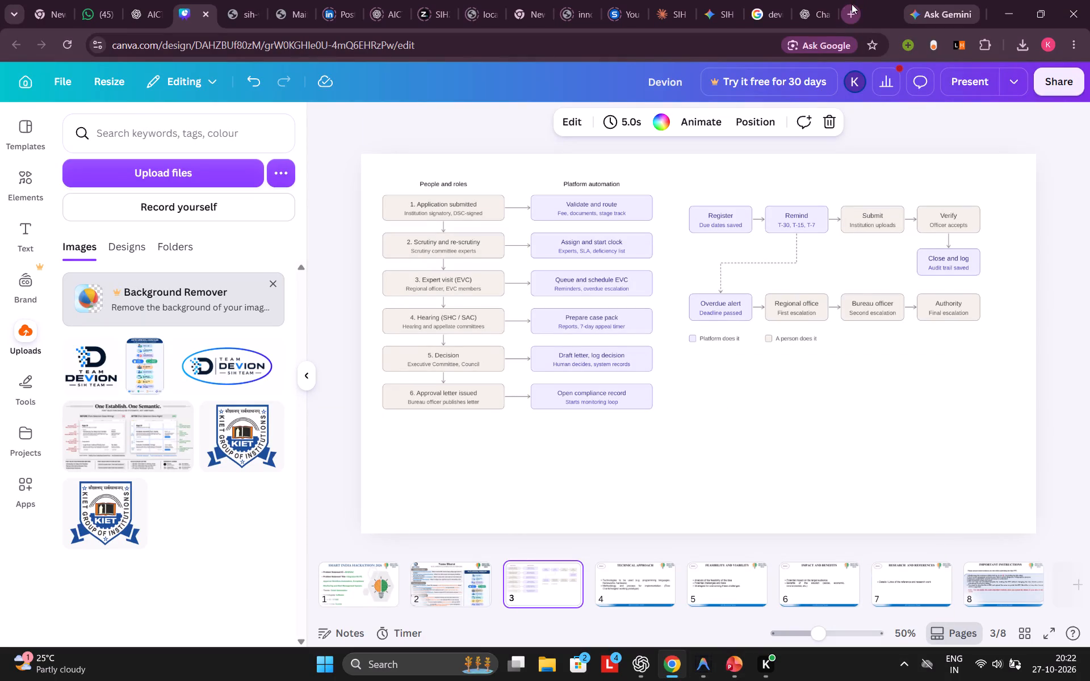